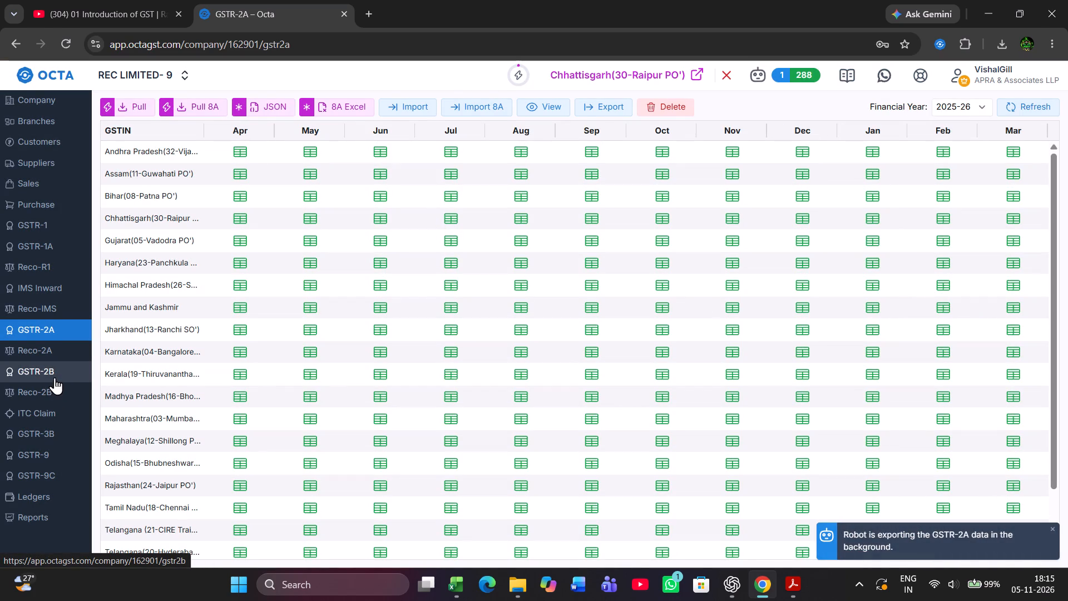
Export the GSTR-2B data of Andhra Pradesh(32-Vijayawada PO') for 04-2025 to 03-2026 in Octa Format – Smart.
click(602, 110)
click(678, 200)
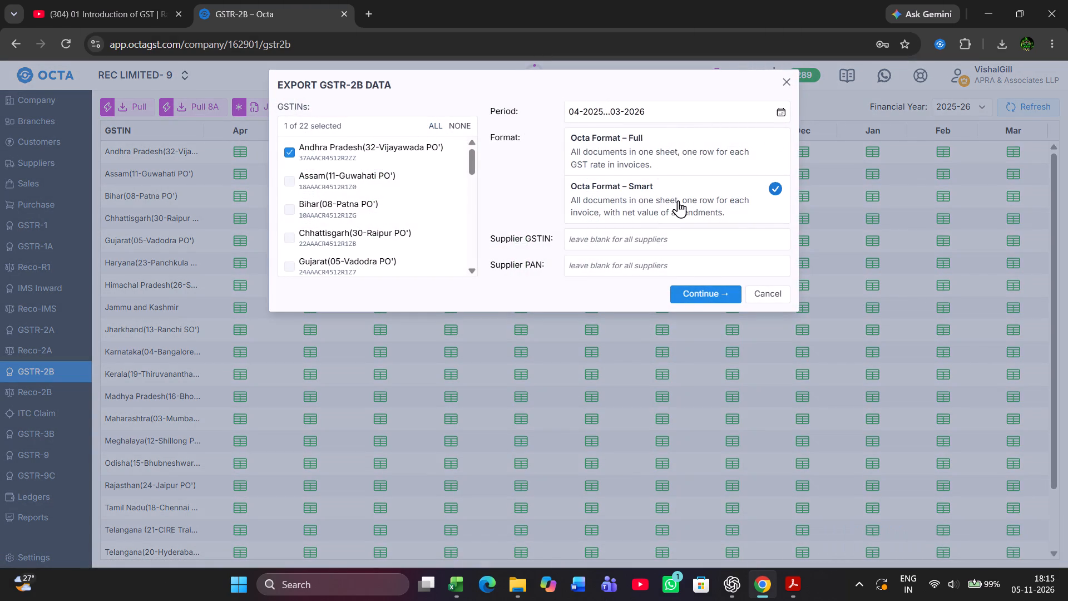
click(706, 291)
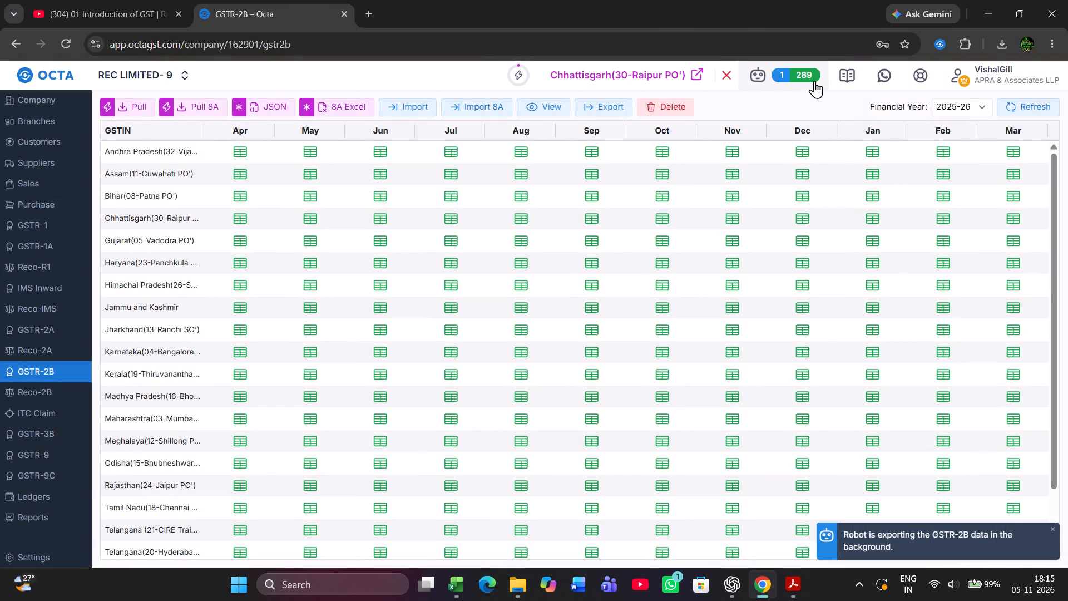
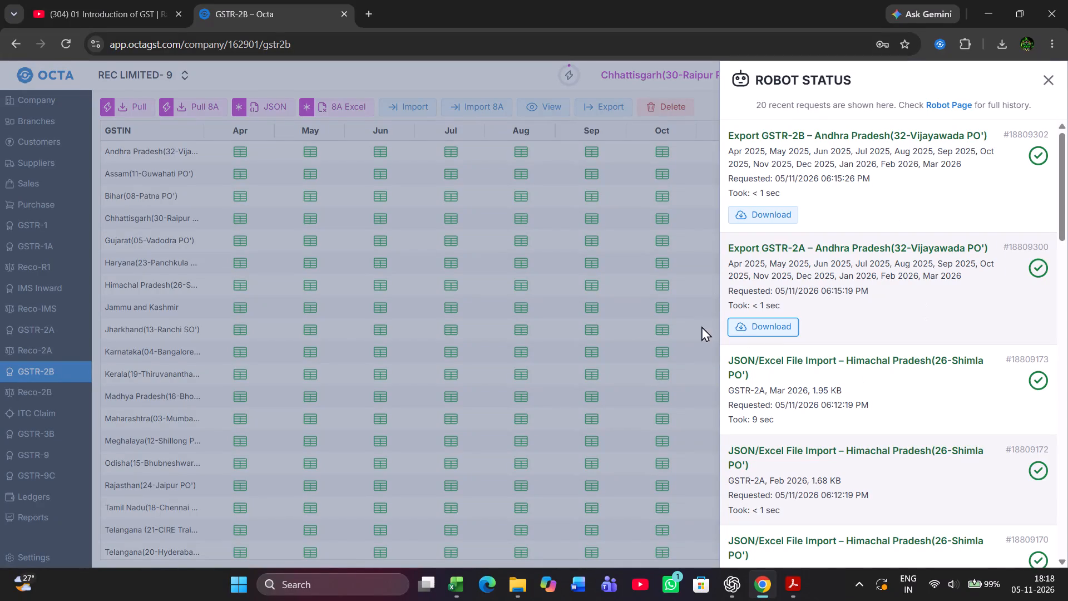
Switch to the Downloads folder in File Explorer and sort its files by date modified, newest first.
key(alt+Tab)
key(alt+Tab)
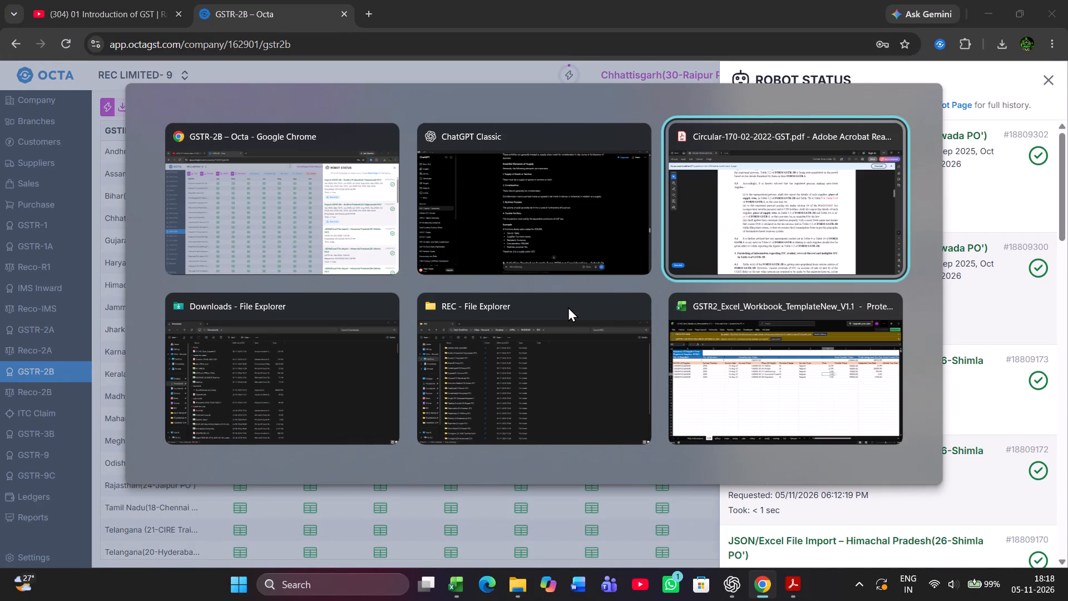
key(alt+Tab)
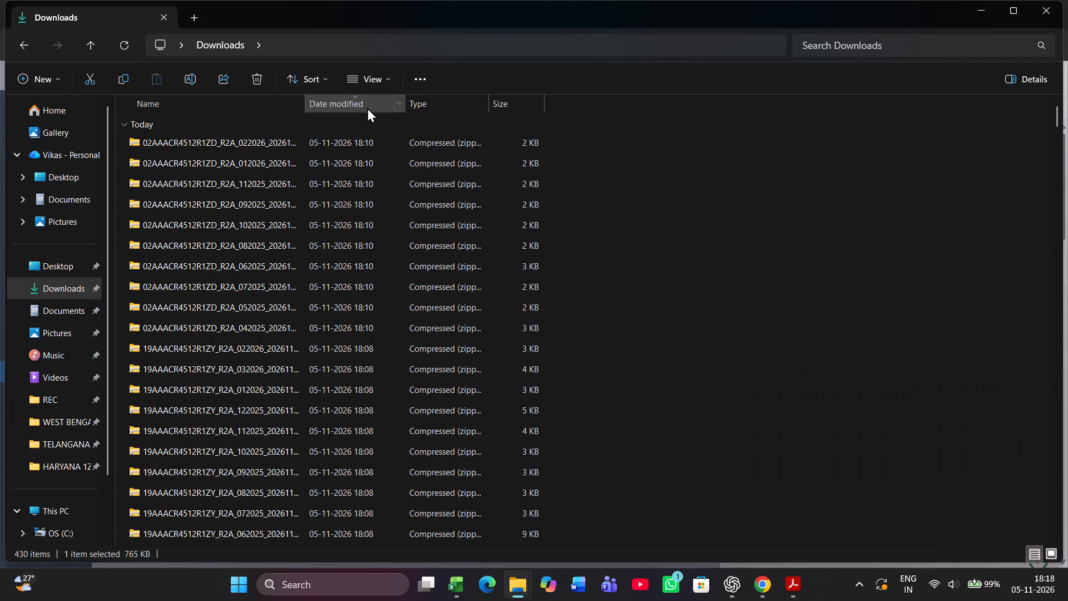
click(368, 105)
click(368, 105)
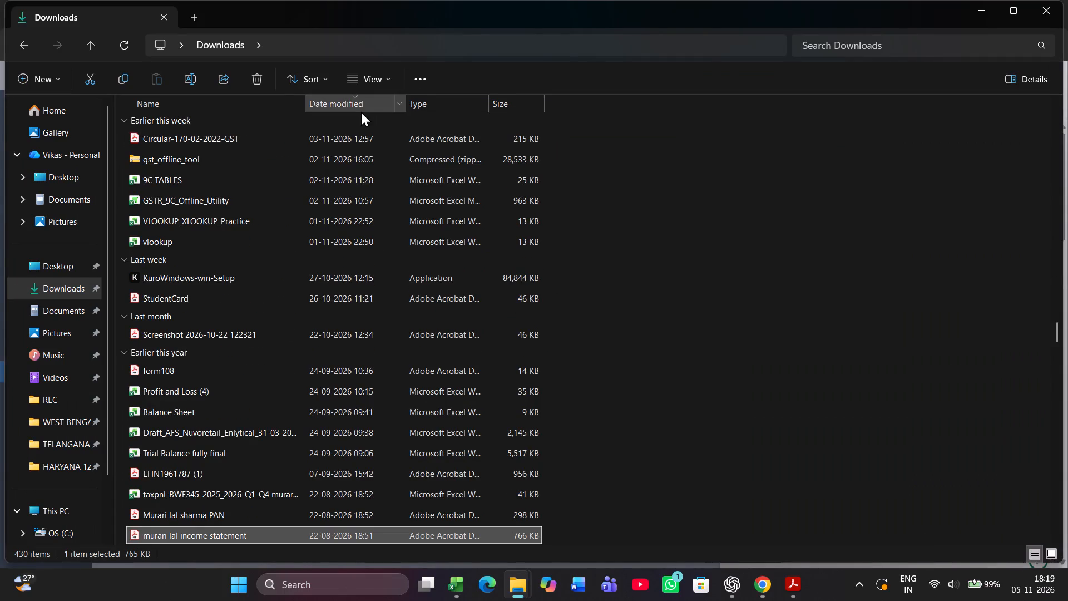
click(361, 111)
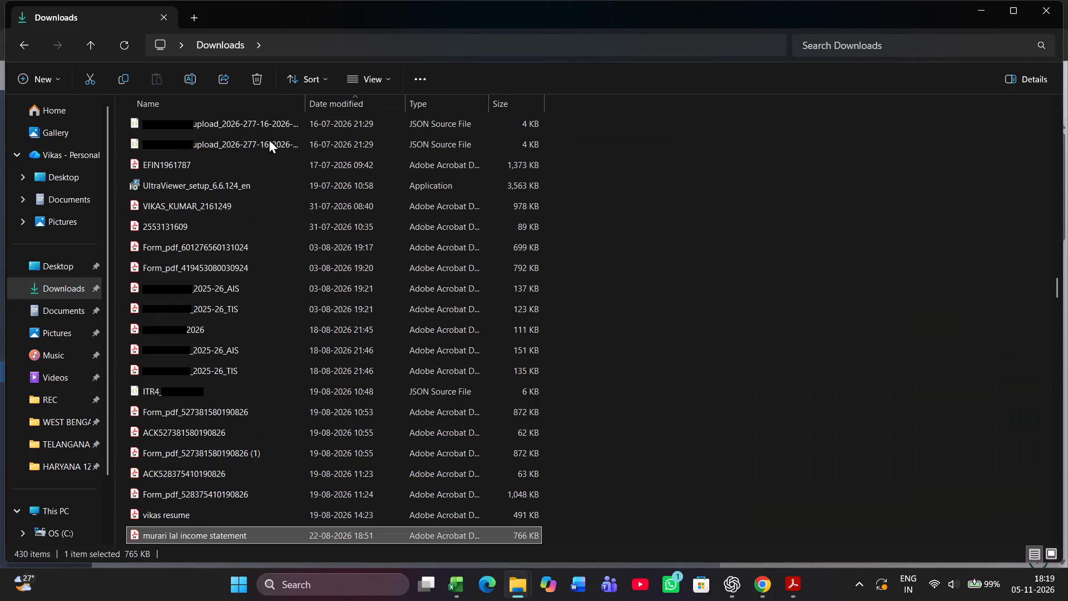
scroll(269, 139, up, 5)
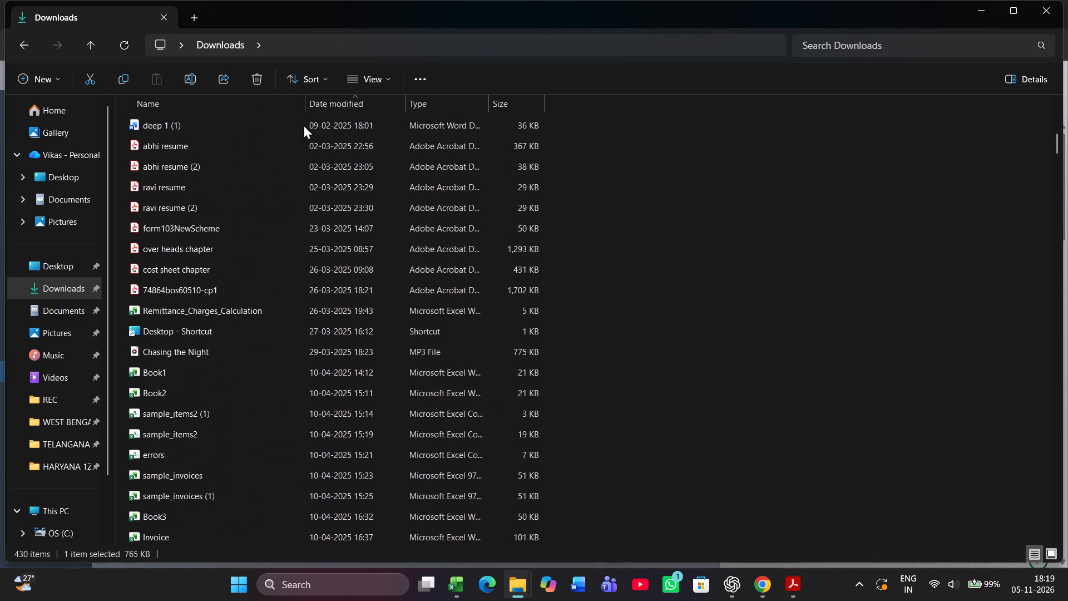
click(359, 104)
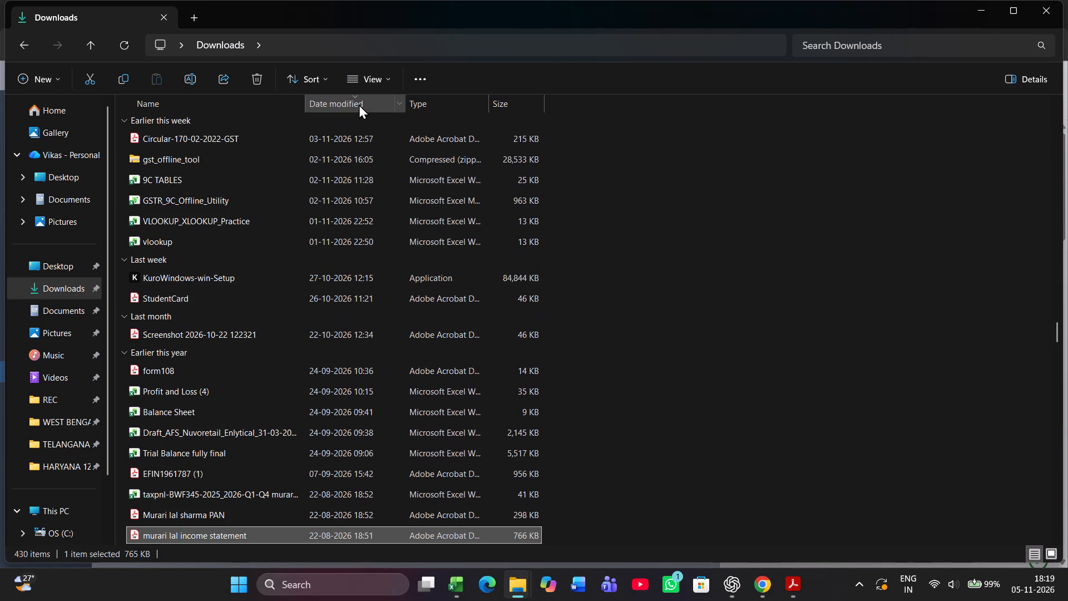
scroll(262, 181, up, 7)
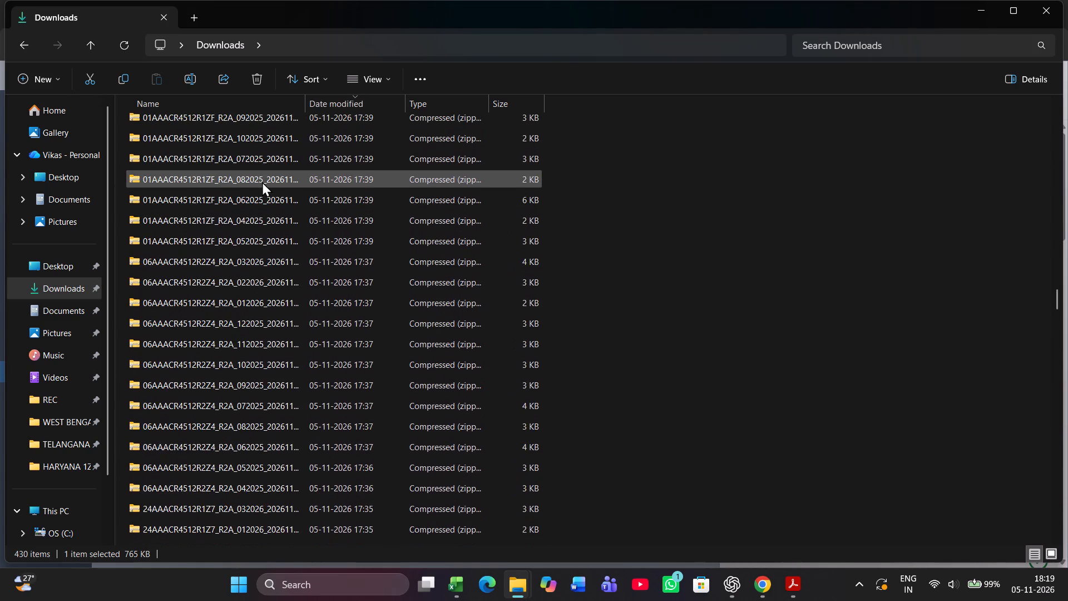
scroll(262, 181, up, 20)
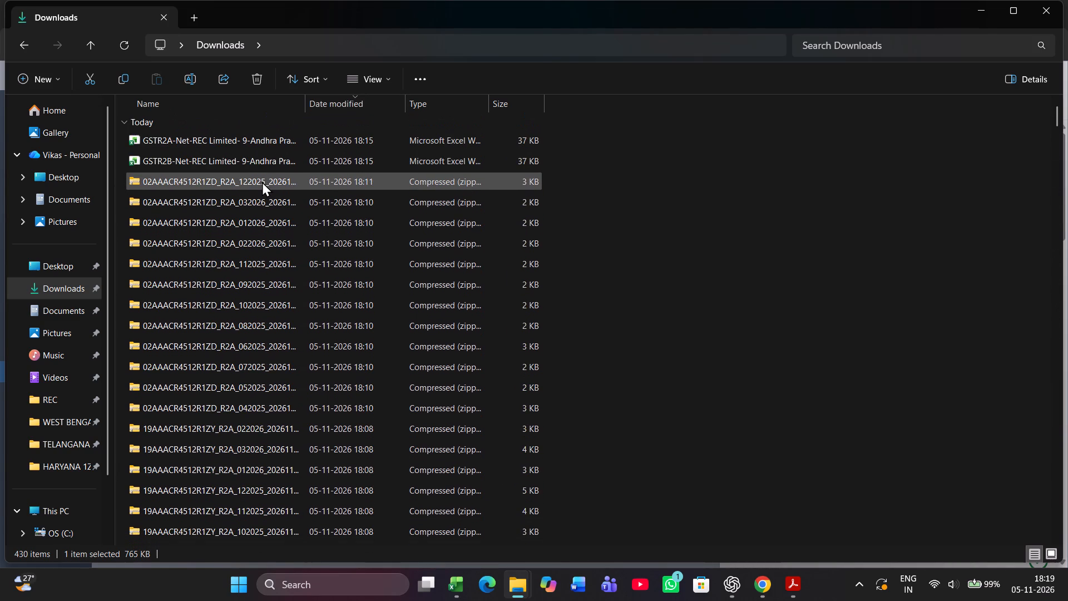
Move the Andhra Pradesh GSTR2A and GSTR2B Excel files from Downloads into REC's Andhra Pradesh(32-Vijayawada PO') folder.
click(215, 141)
key(shift+Down)
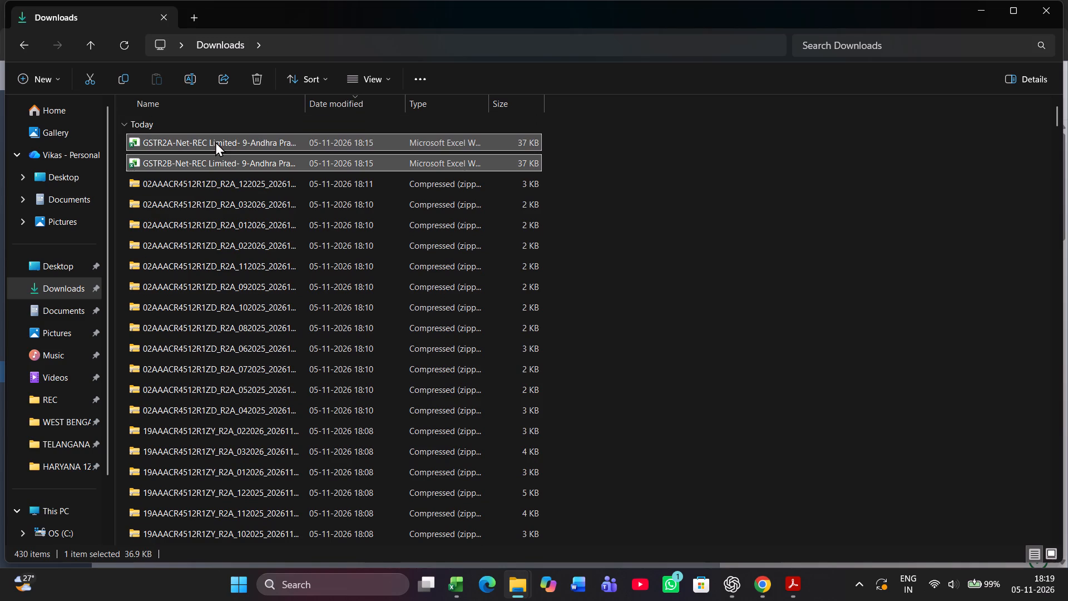
key(ctrl+x)
key(alt+Tab)
key(alt+Tab)
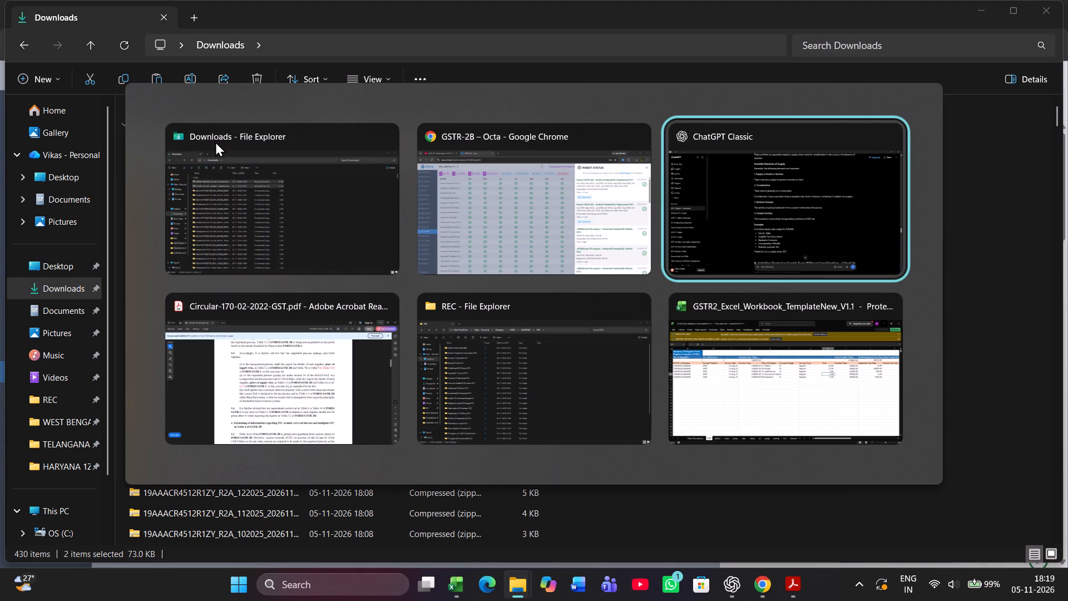
key(alt+Tab)
key(alt+Tab)
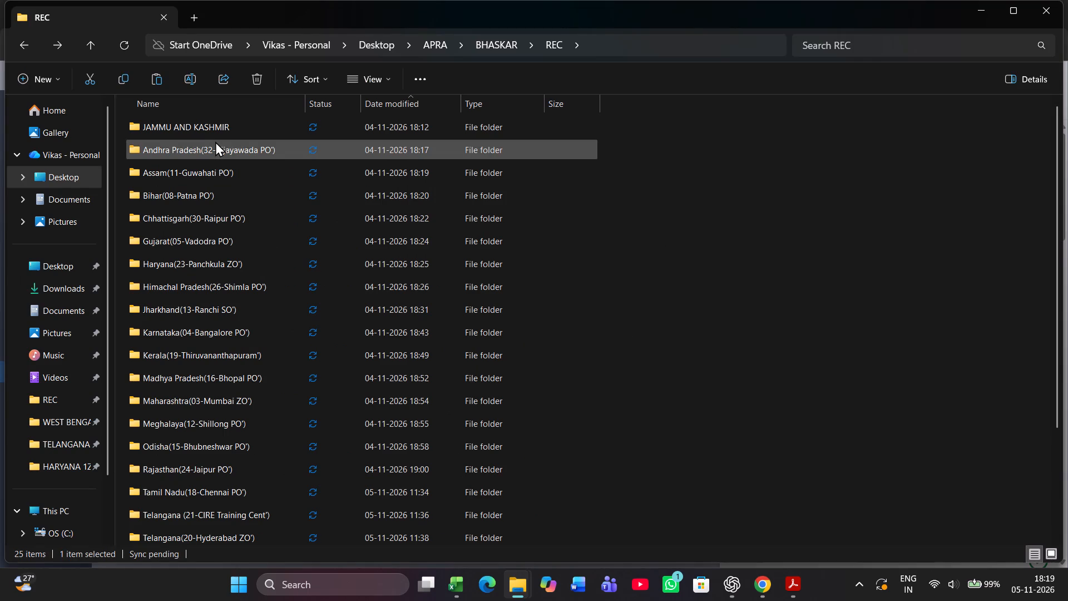
key(Down)
key(Up)
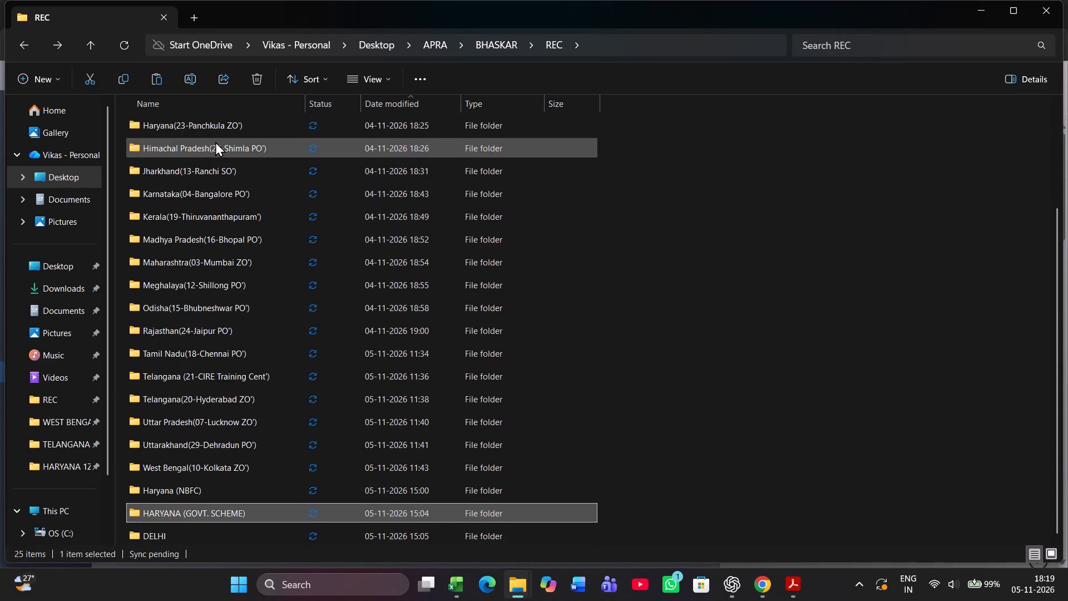
key(Down)
key(Down)
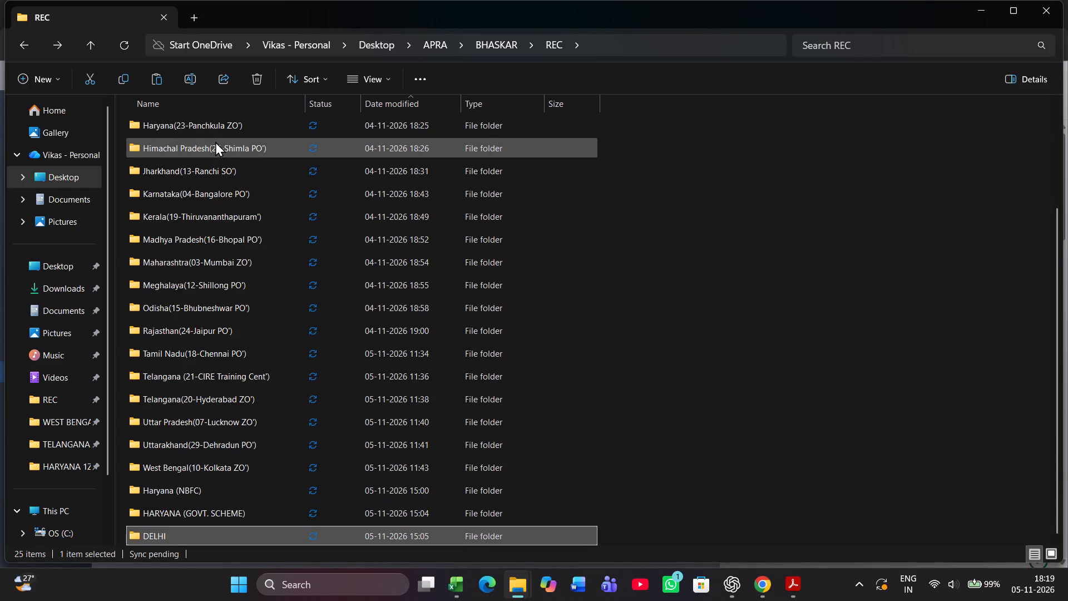
key(Up)
key(Up)
key(Up)
key(Up)
key(Up)
key(Up)
key(Up)
key(Up)
key(Up)
key(Up)
key(Up)
key(Up)
key(Up)
key(Up)
key(Up)
key(Up)
key(Up)
key(Up)
key(Up)
key(Up)
key(Up)
key(Up)
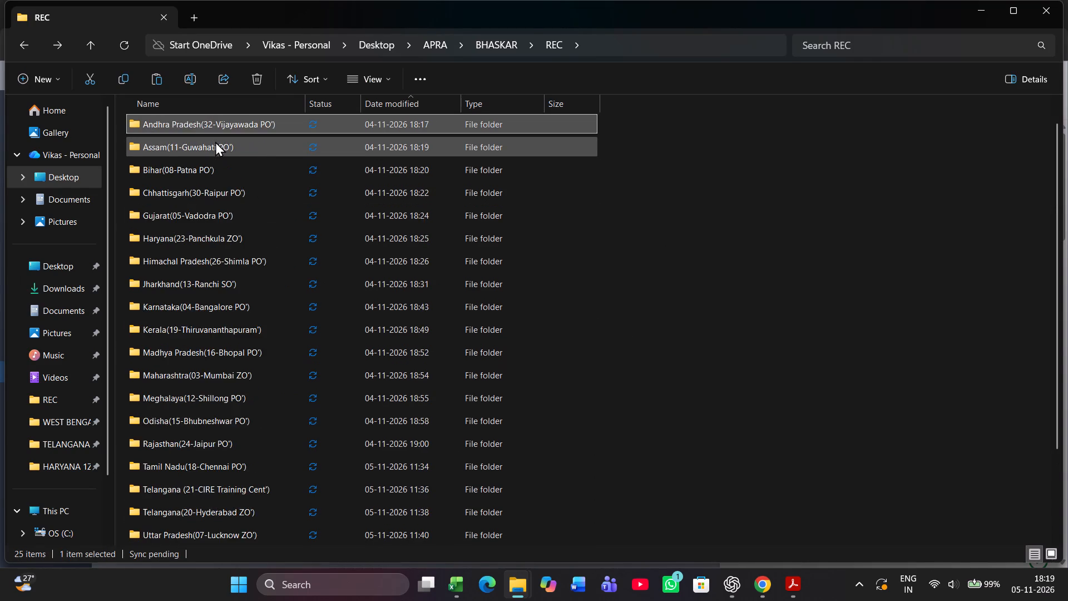
key(Up)
key(Down)
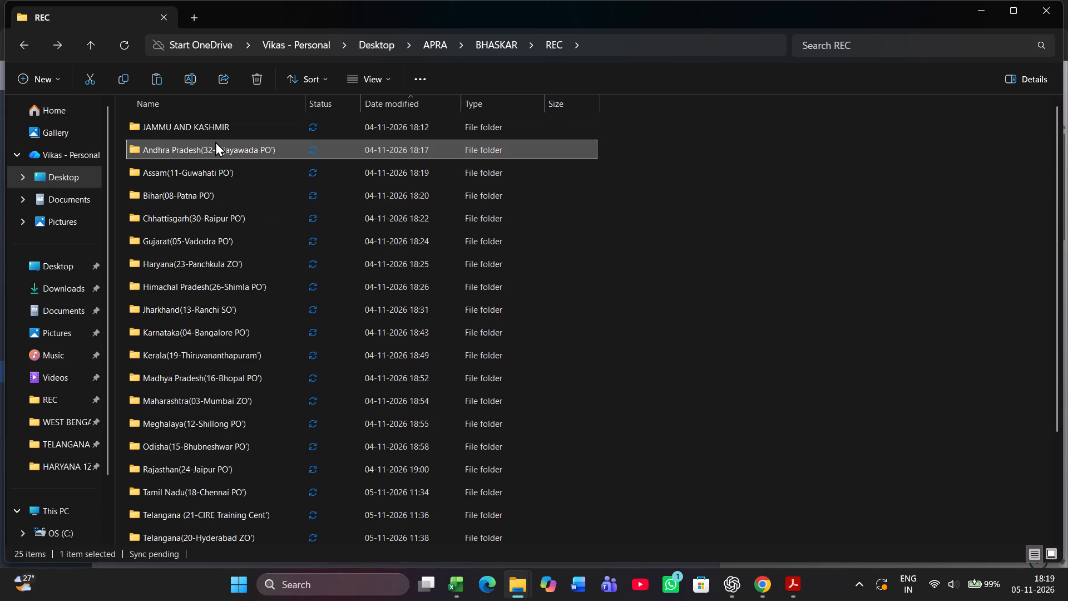
key(Return)
key(ctrl+v)
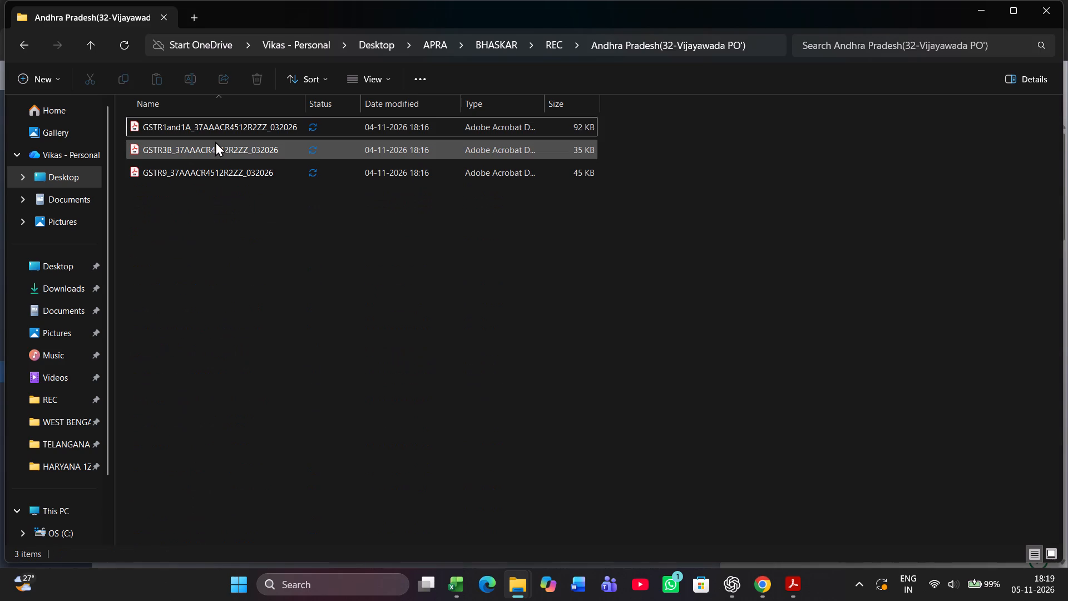
Switch to Octa in Chrome and export only Assam(11-Guwahati PO')'s GSTR-2B data for 04-2025 to 03-2026 in Octa Format – Smart.
key(alt+Tab)
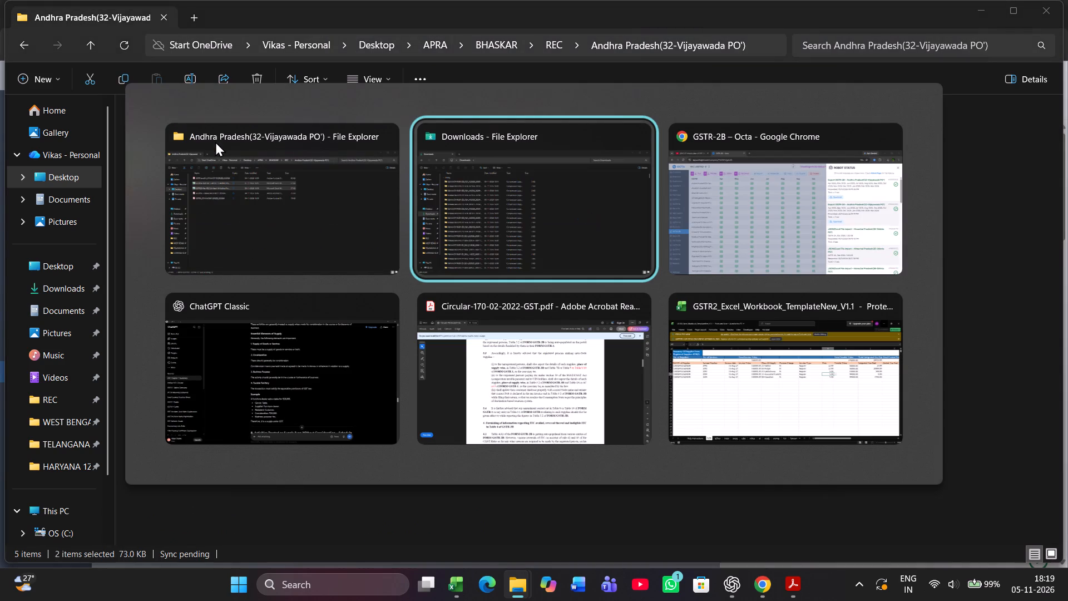
key(alt+Tab)
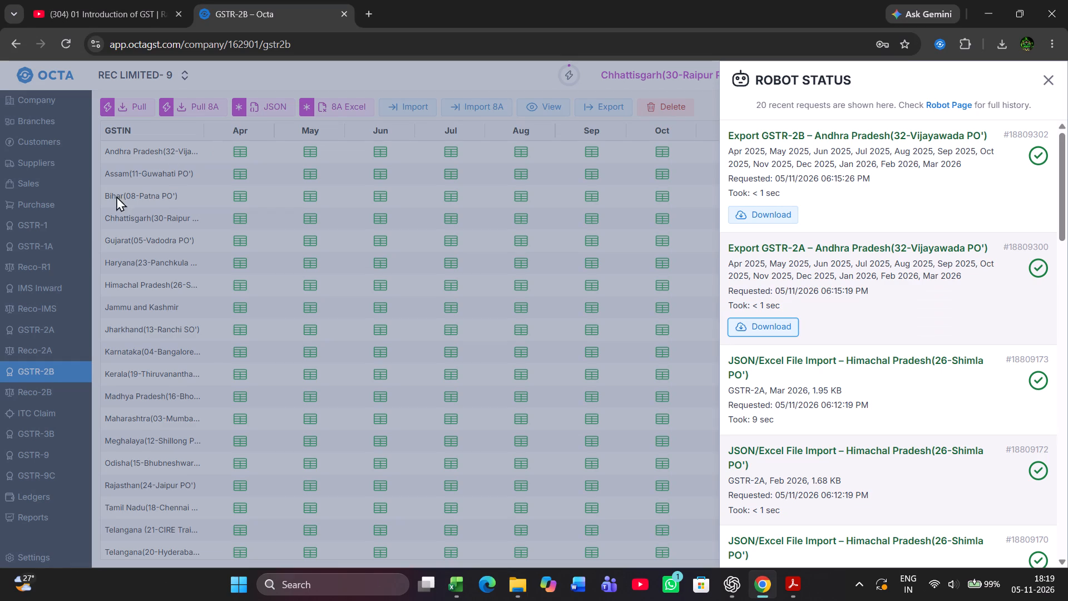
click(320, 328)
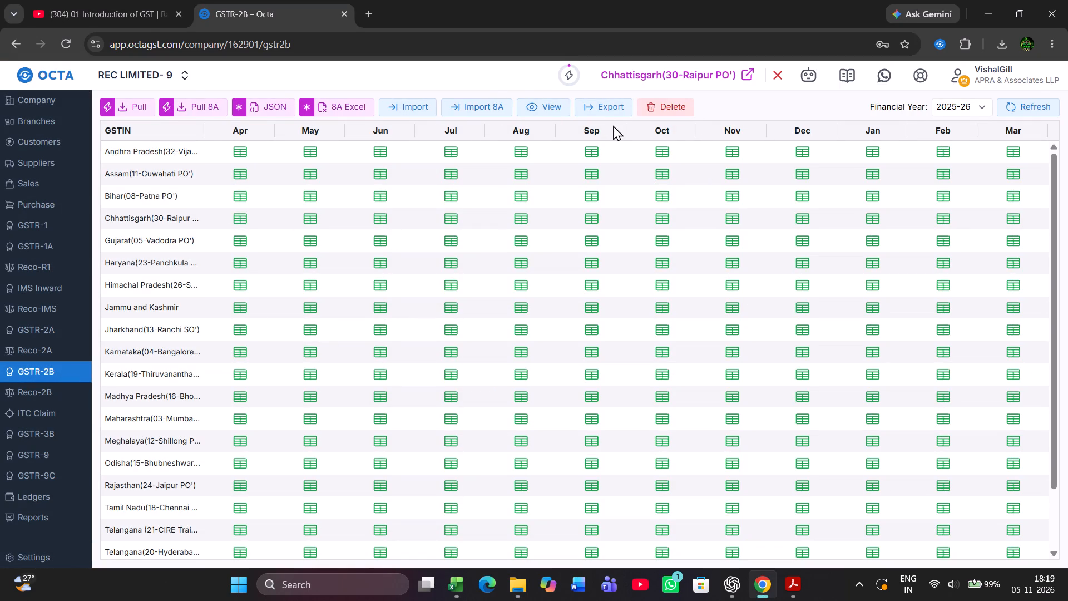
click(602, 109)
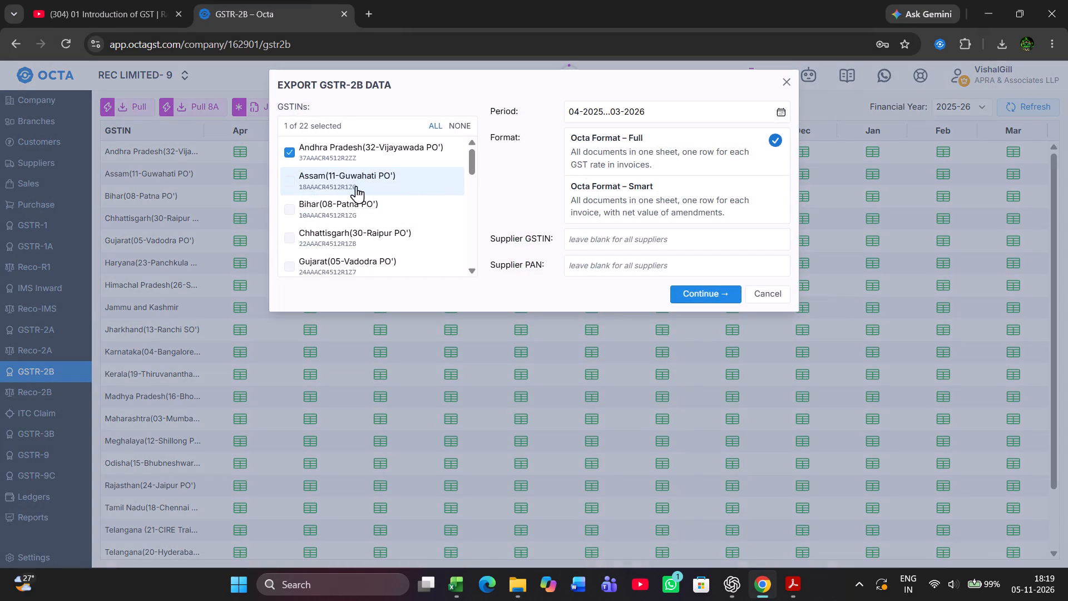
click(290, 182)
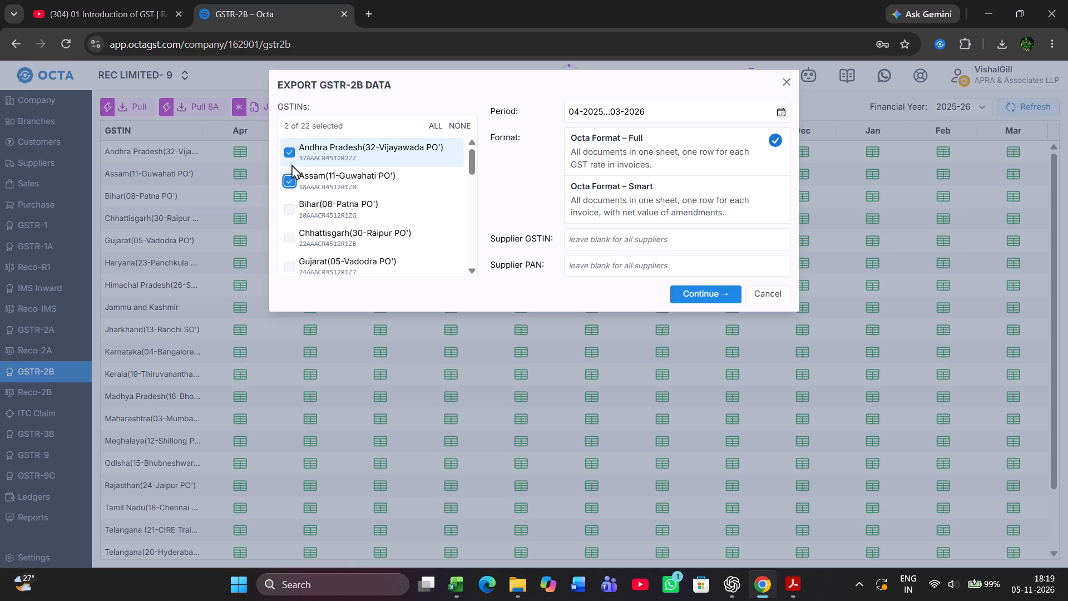
click(292, 156)
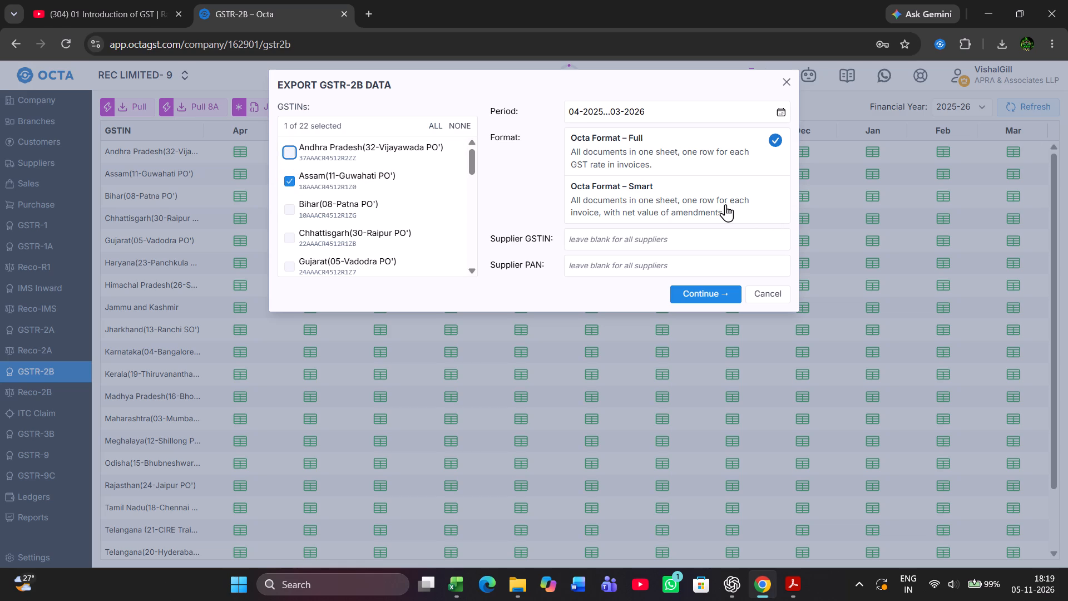
click(724, 204)
click(700, 287)
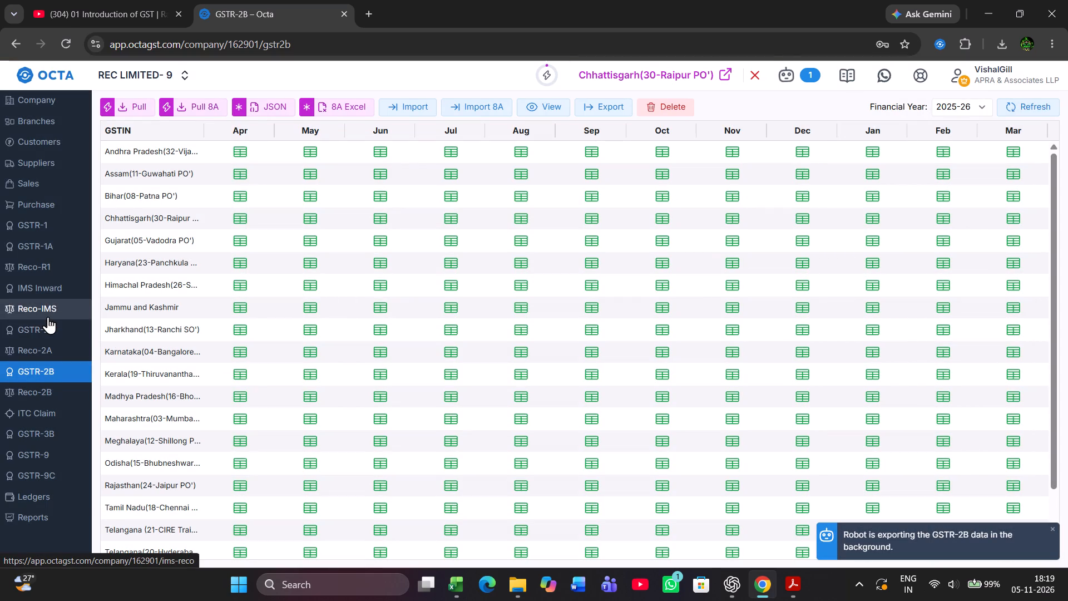
Export the GSTR-2A data of Assam(11-Guwahati PO') for 04-2025 to 03-2026 in Octa Format – Smart.
click(48, 338)
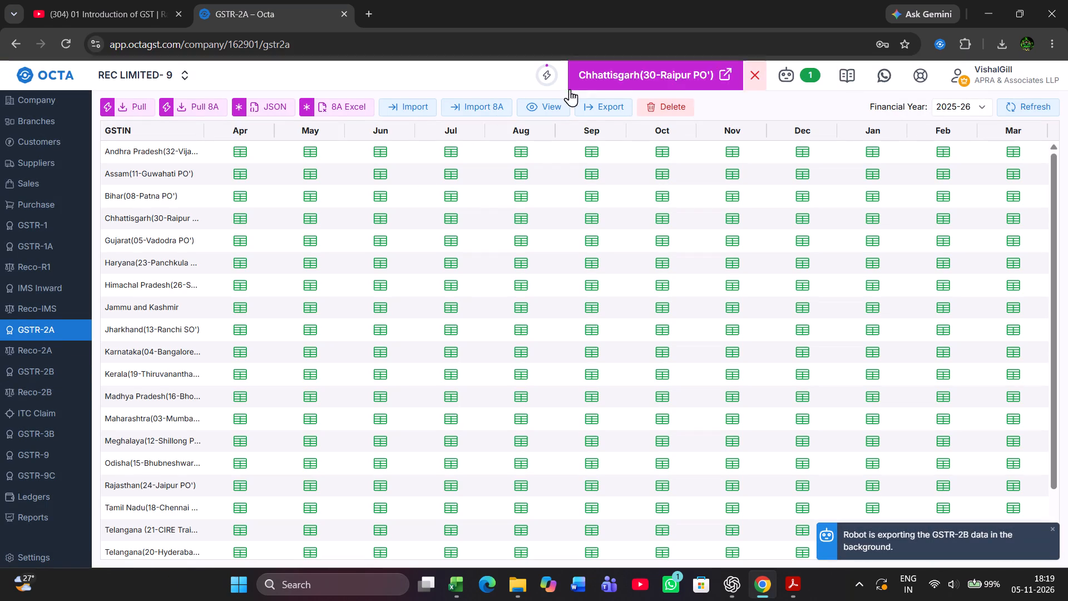
click(594, 105)
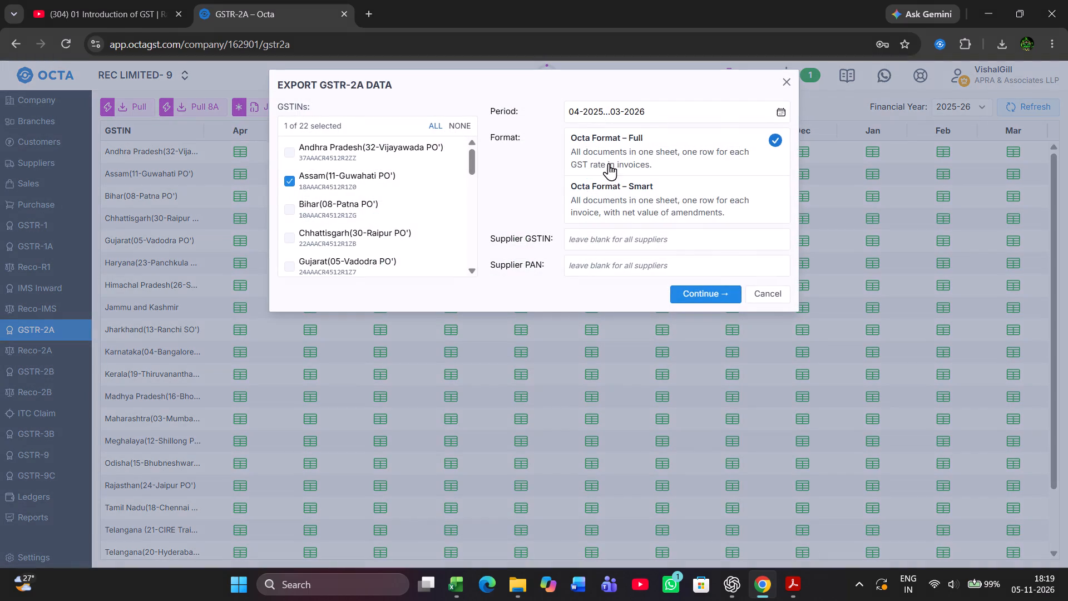
click(675, 197)
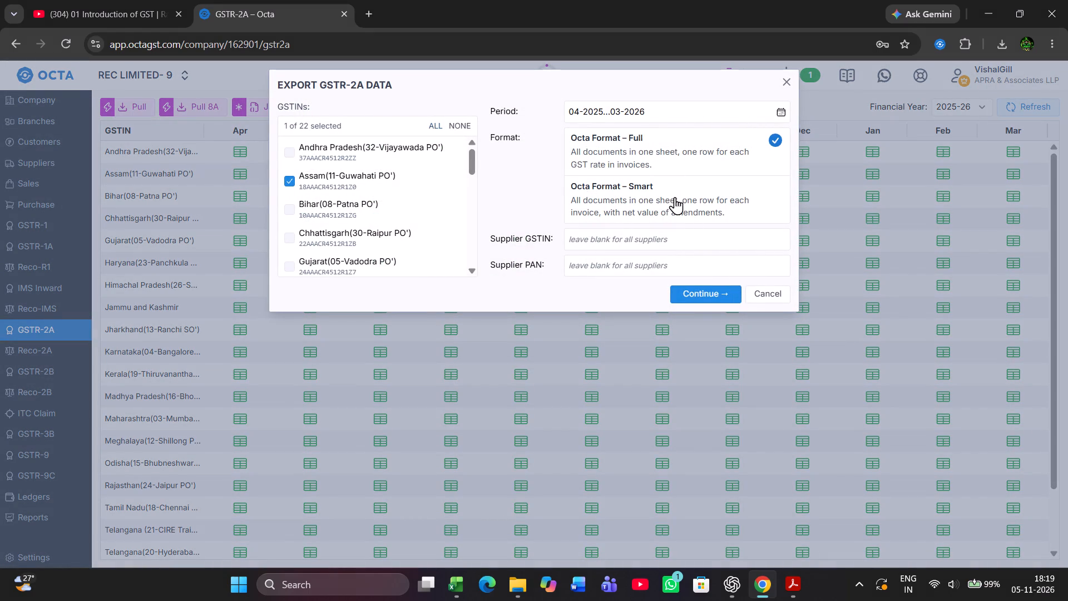
click(717, 289)
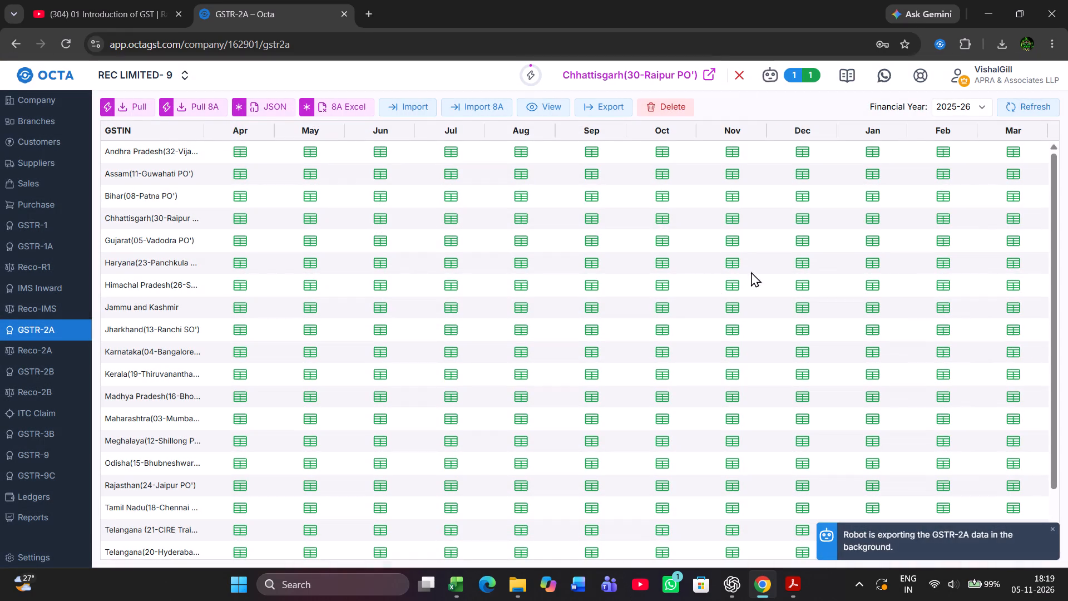
click(804, 80)
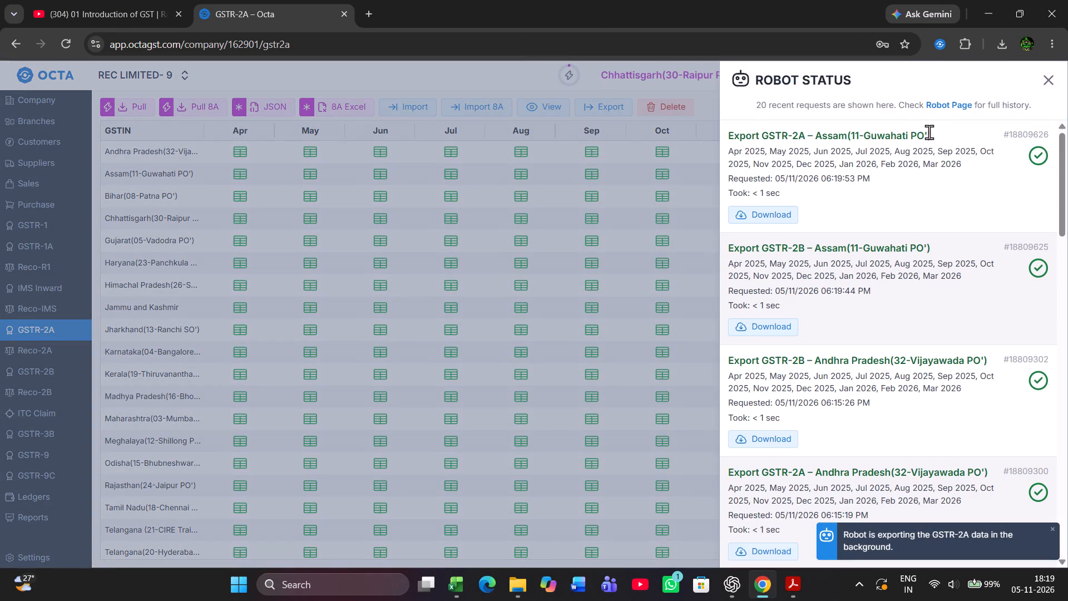
click(761, 224)
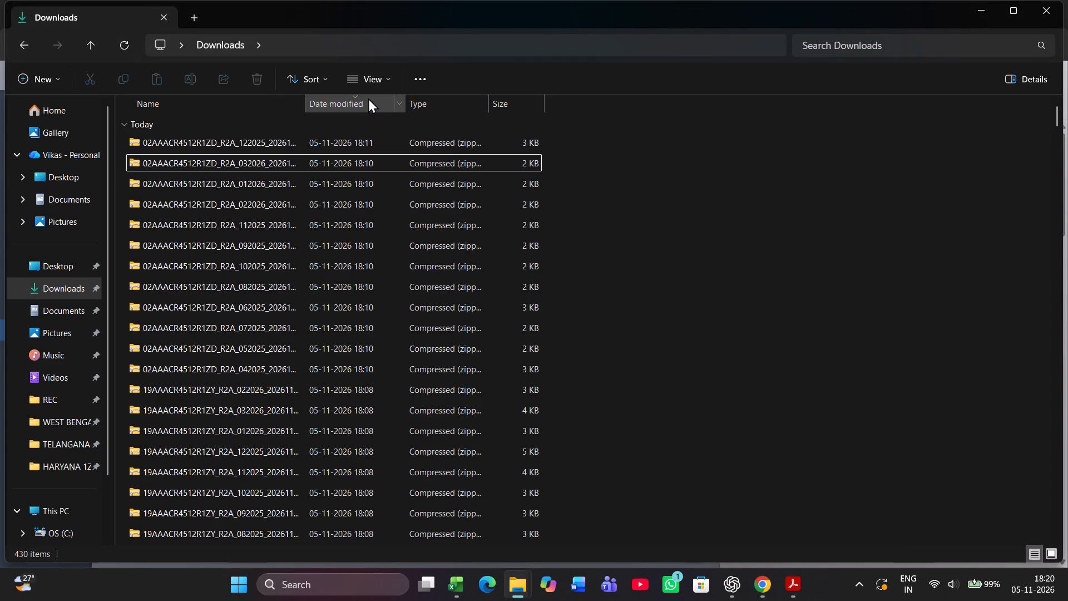
click(368, 98)
click(368, 98)
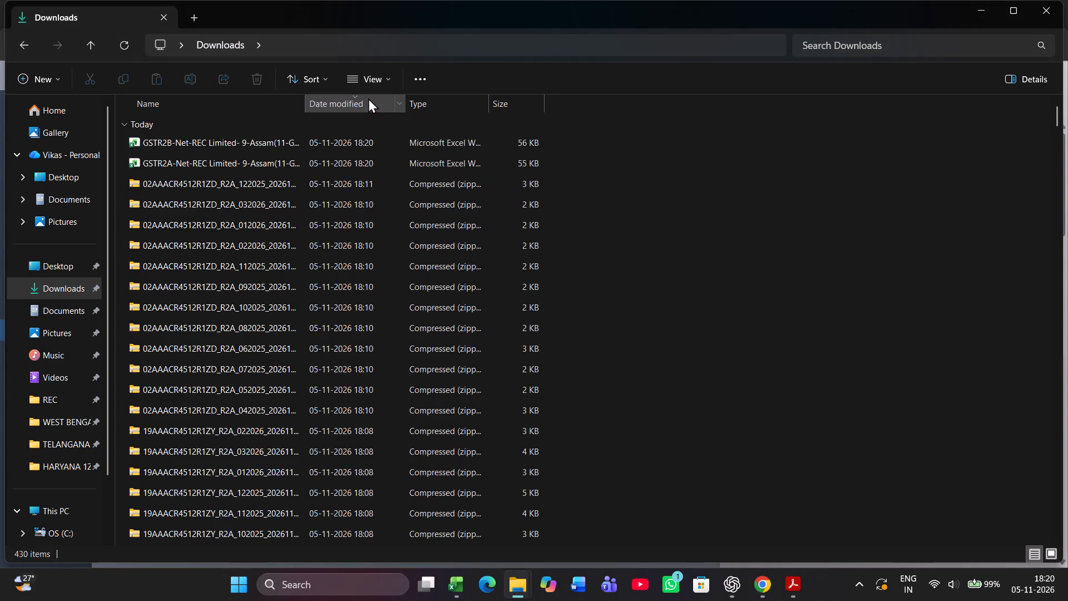
Move the downloaded Assam GSTR-2A and GSTR-2B Excel files from Downloads into the Assam(11-Guwahati PO') folder in REC.
click(229, 144)
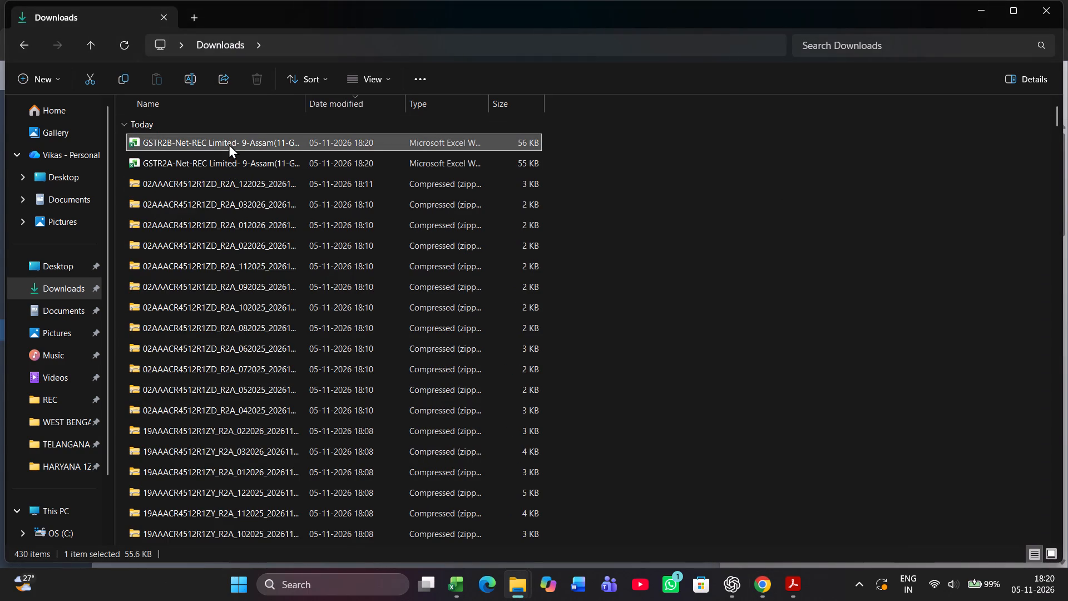
key(shift+Down)
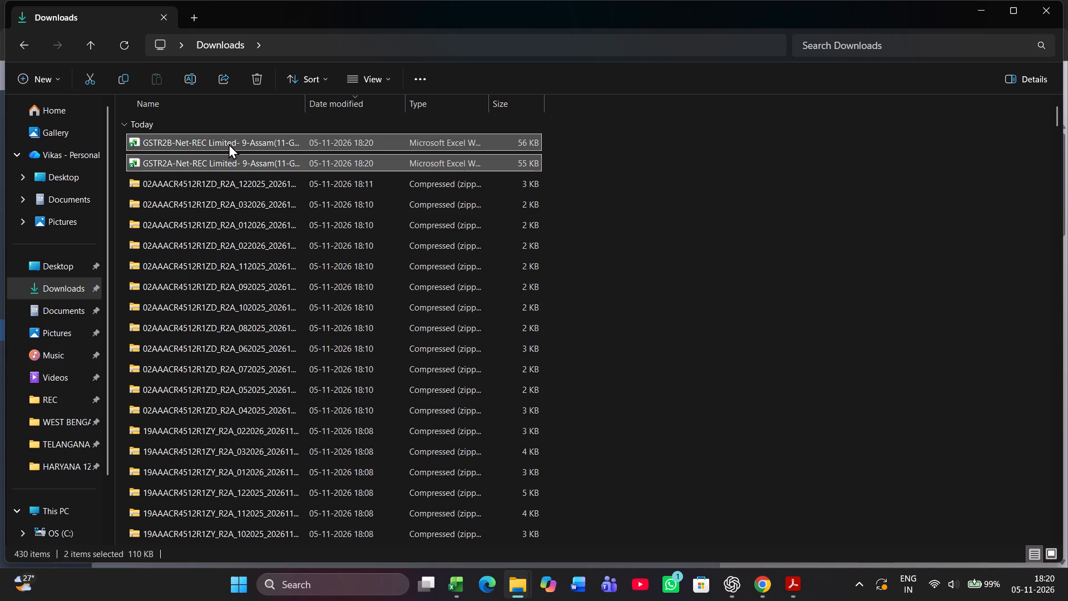
key(ctrl+x)
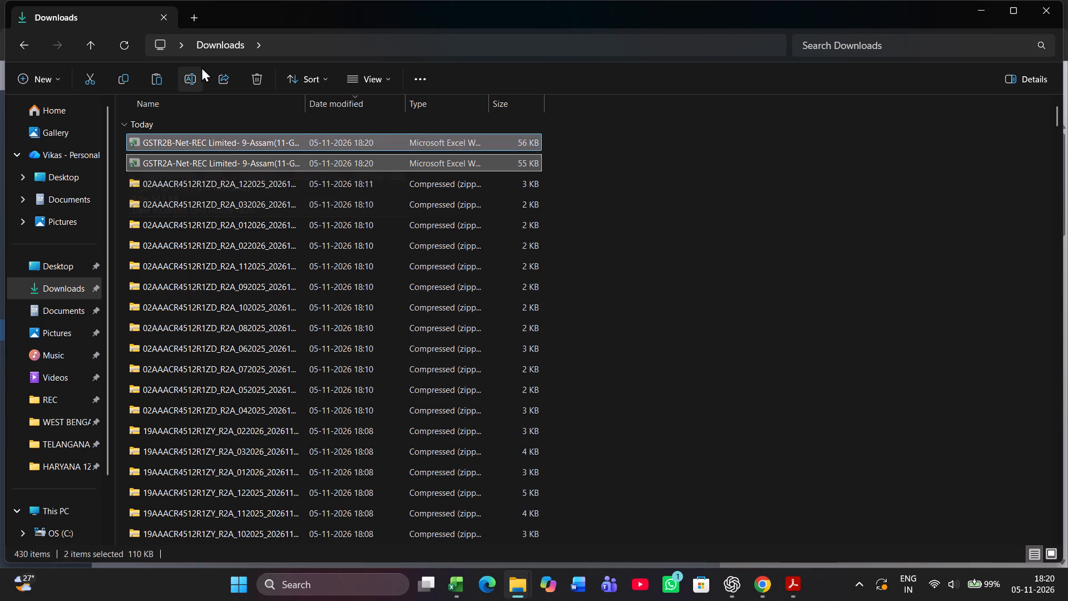
key(alt+Tab)
key(alt+Tab)
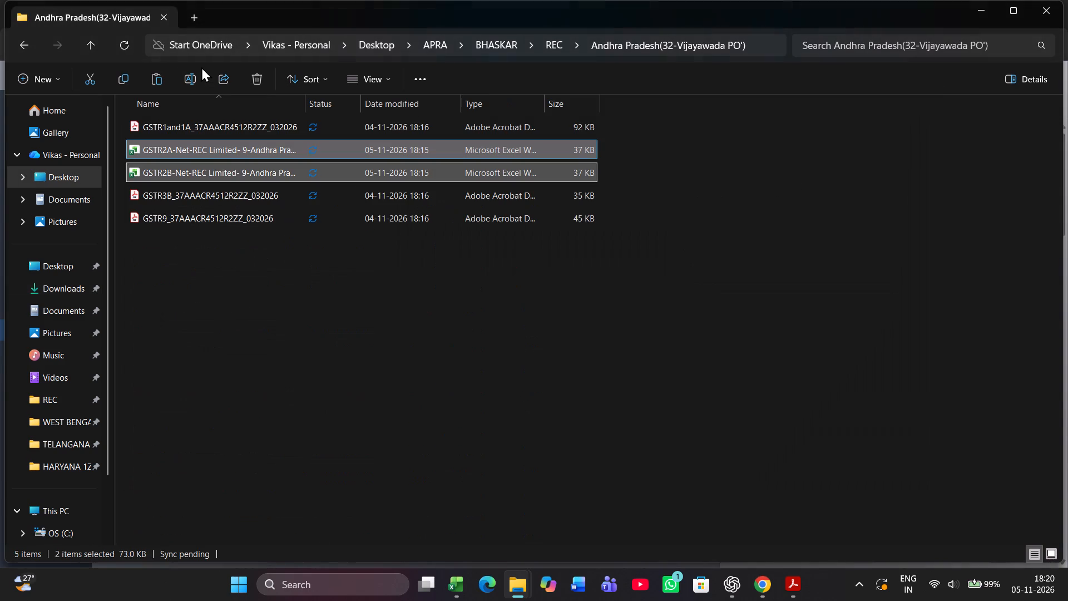
key(BackSpace)
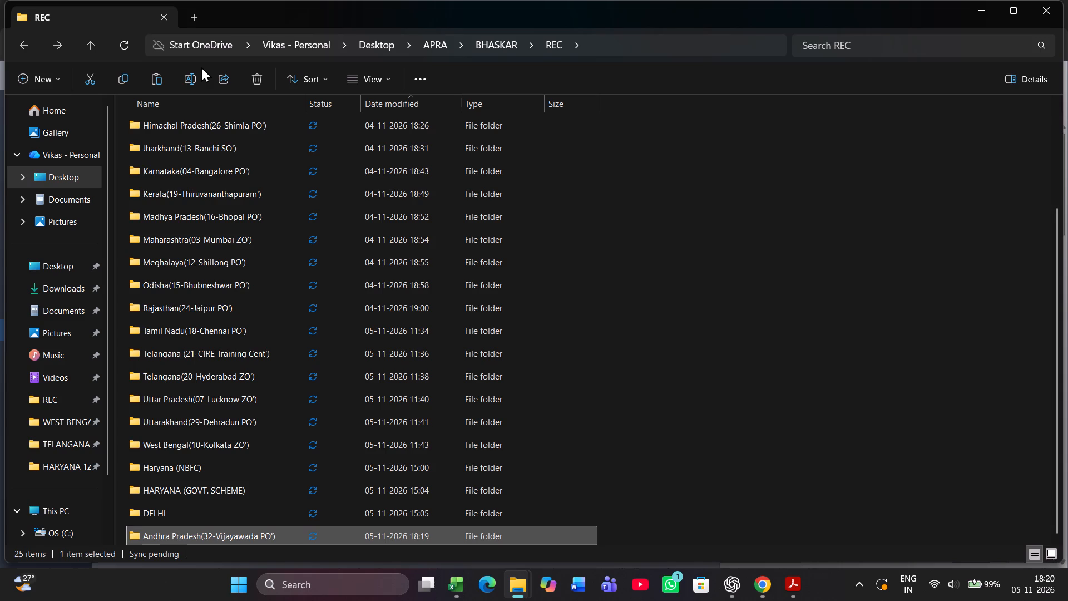
key(ctrl+Up)
key(Up)
key(Up)
key(Up)
key(Up)
key(Up)
key(Up)
key(Up)
key(Up)
key(Up)
key(Up)
key(Up)
key(Up)
key(Up)
key(Up)
key(Up)
key(Up)
key(Up)
key(Up)
key(Up)
key(Up)
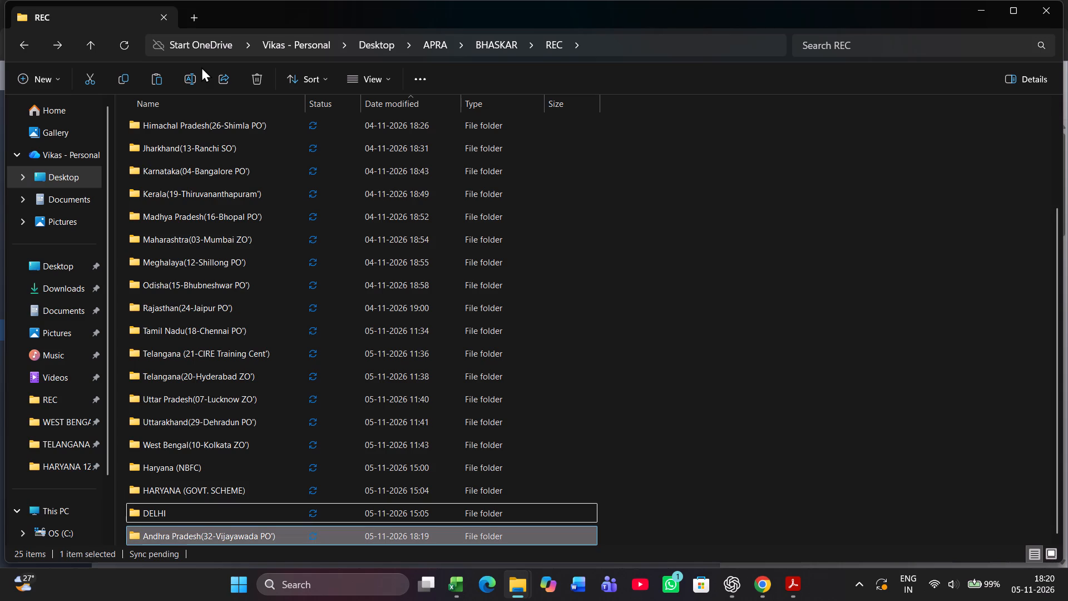
key(Up)
key(Down)
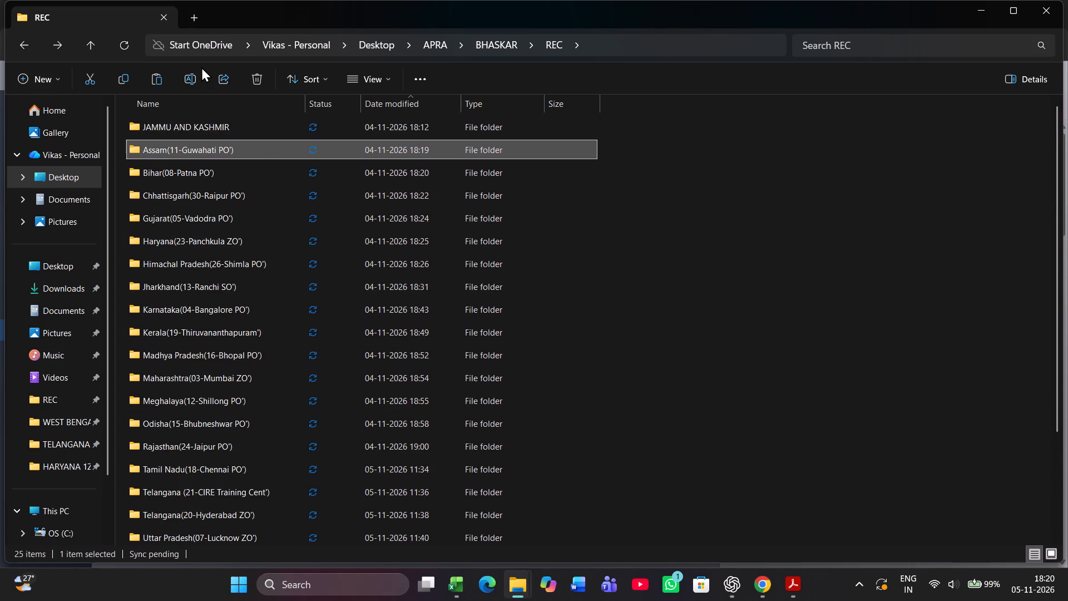
key(Return)
key(ctrl+v)
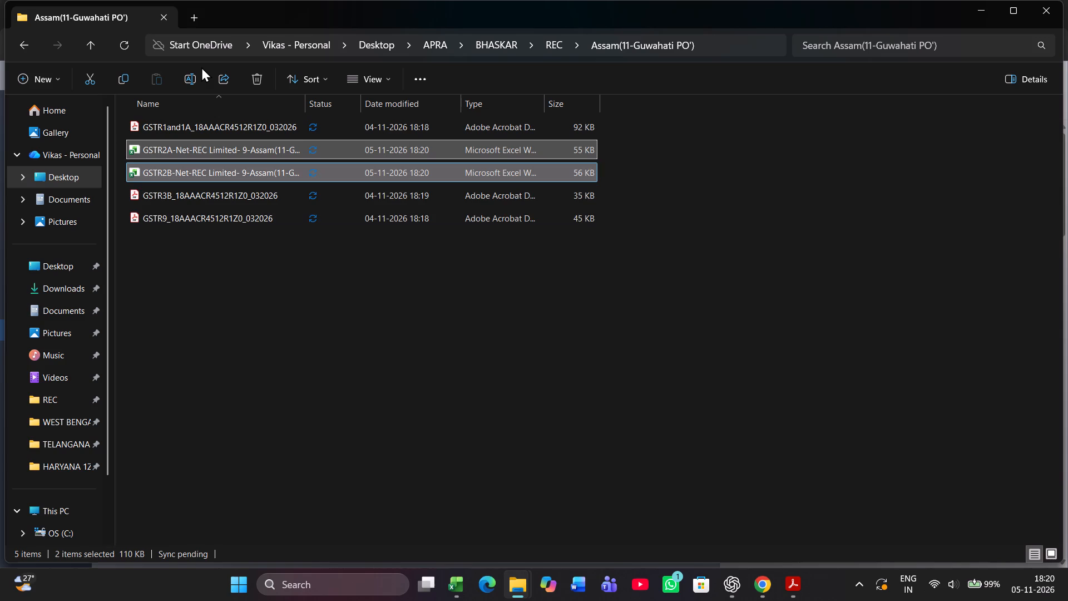
Return to the REC folder and open its Bihar(08-Patna PO') subfolder.
key(BackSpace)
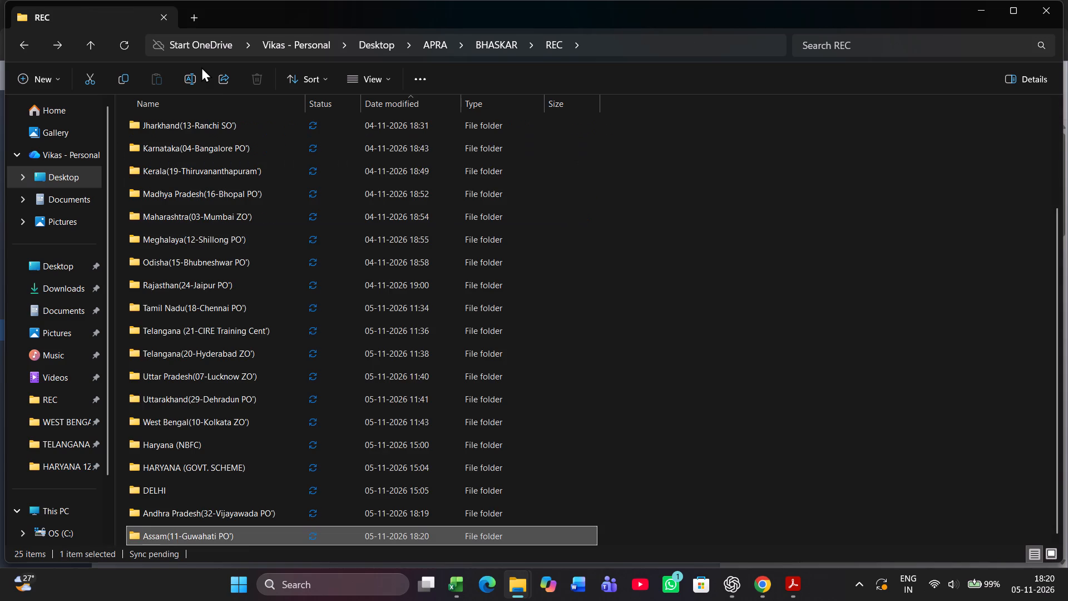
key(Up)
key(Up)
key(Up)
key(Up)
key(Up)
key(Up)
key(Up)
key(Up)
key(Up)
key(Up)
key(Up)
key(Up)
key(Up)
key(Up)
key(Up)
key(Up)
key(Up)
key(Up)
key(Up)
key(Up)
key(Down)
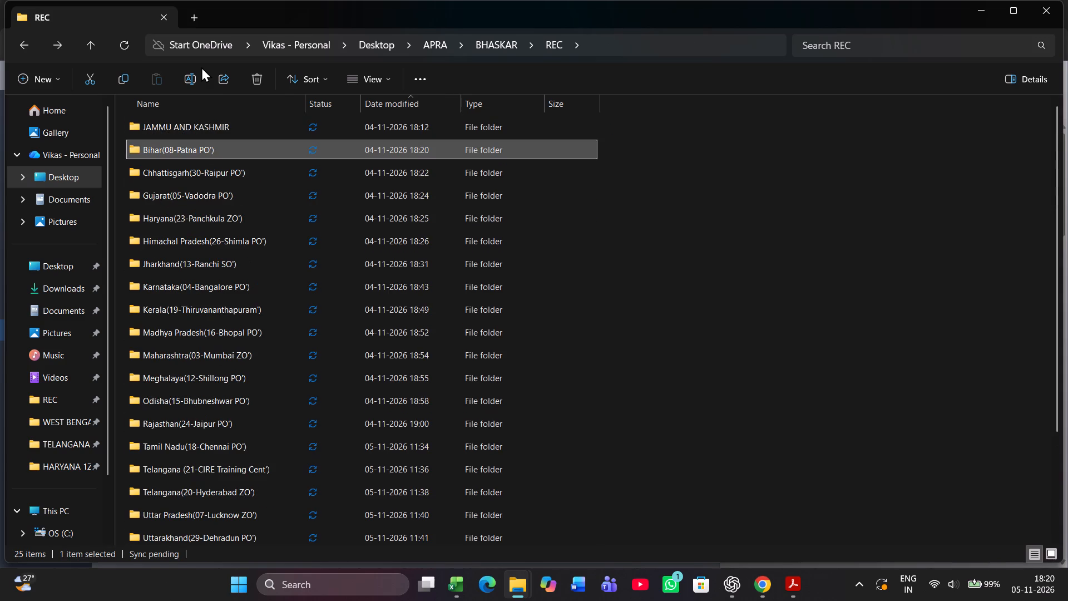
key(Return)
Switch to Octa in Chrome and export only Bihar(08-Patna PO')'s GSTR-2A data for 04-2025 to 03-2026 in Octa Format – Smart.
key(alt+Tab)
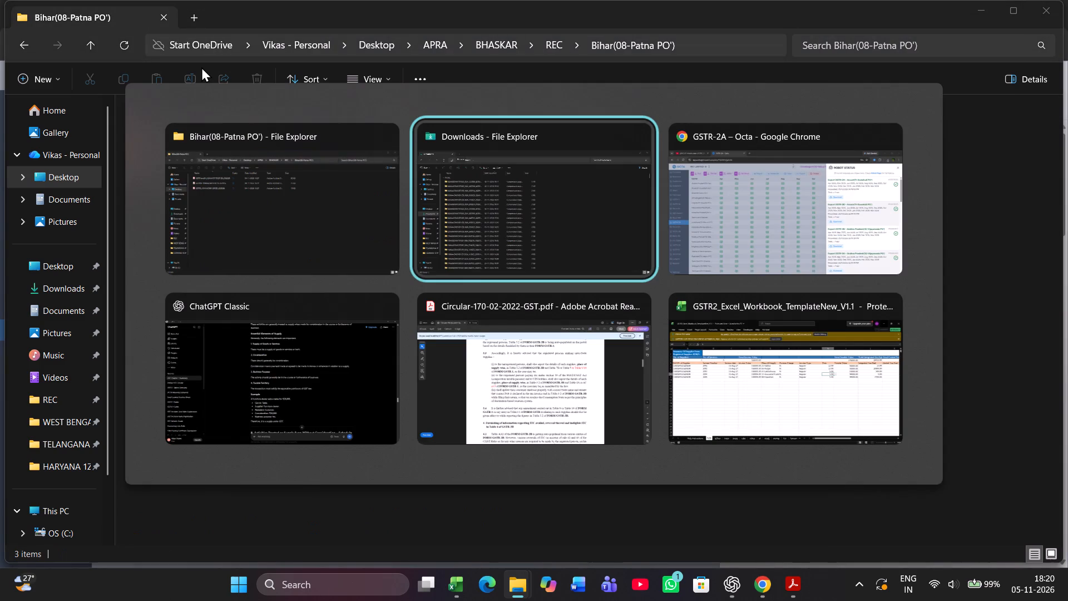
key(alt+Tab)
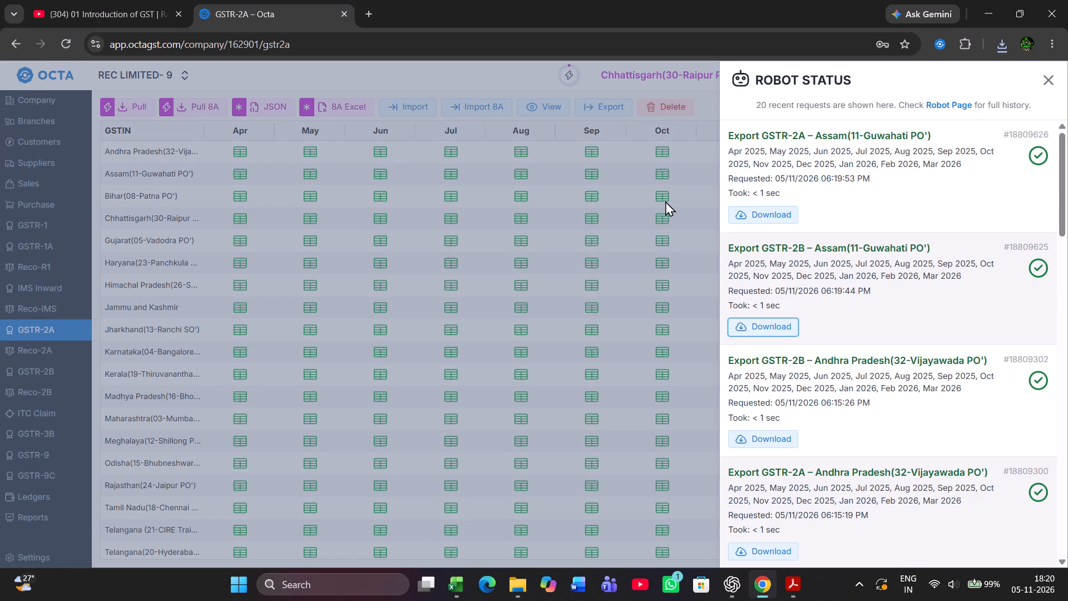
click(665, 201)
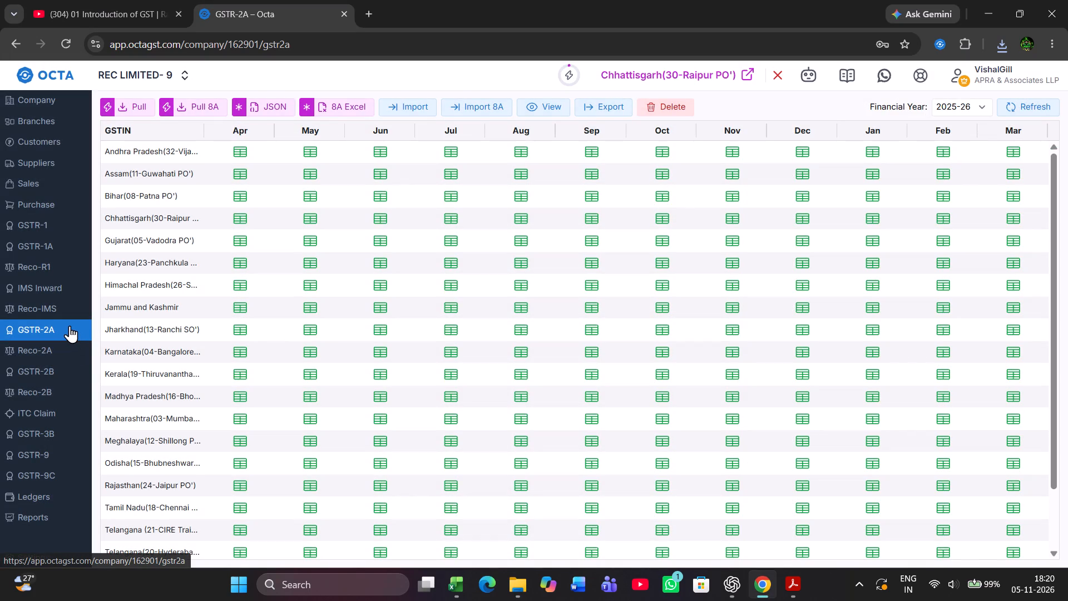
click(607, 105)
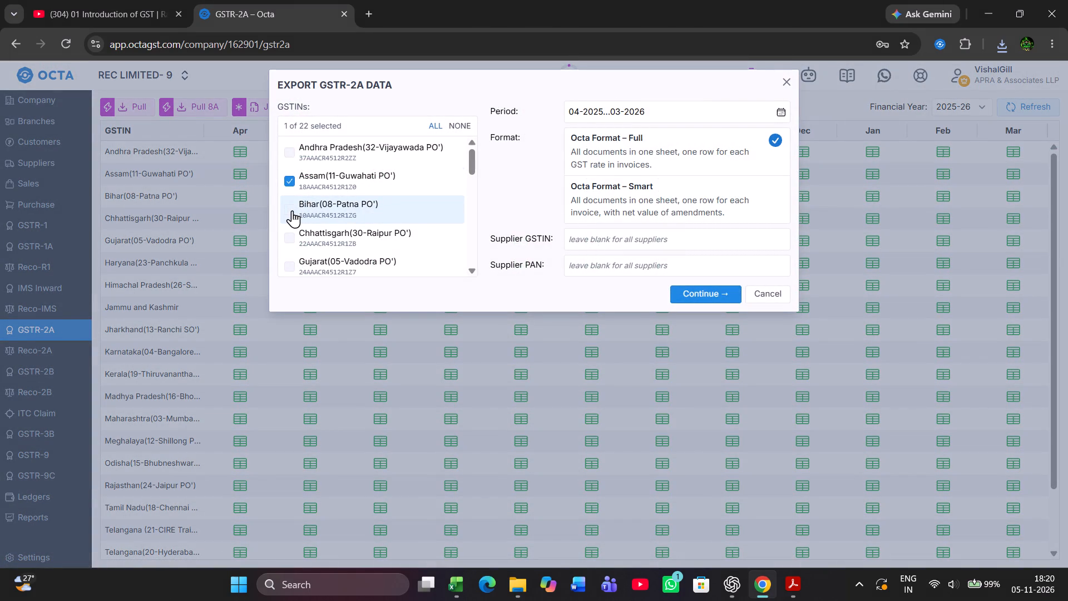
click(292, 210)
click(288, 178)
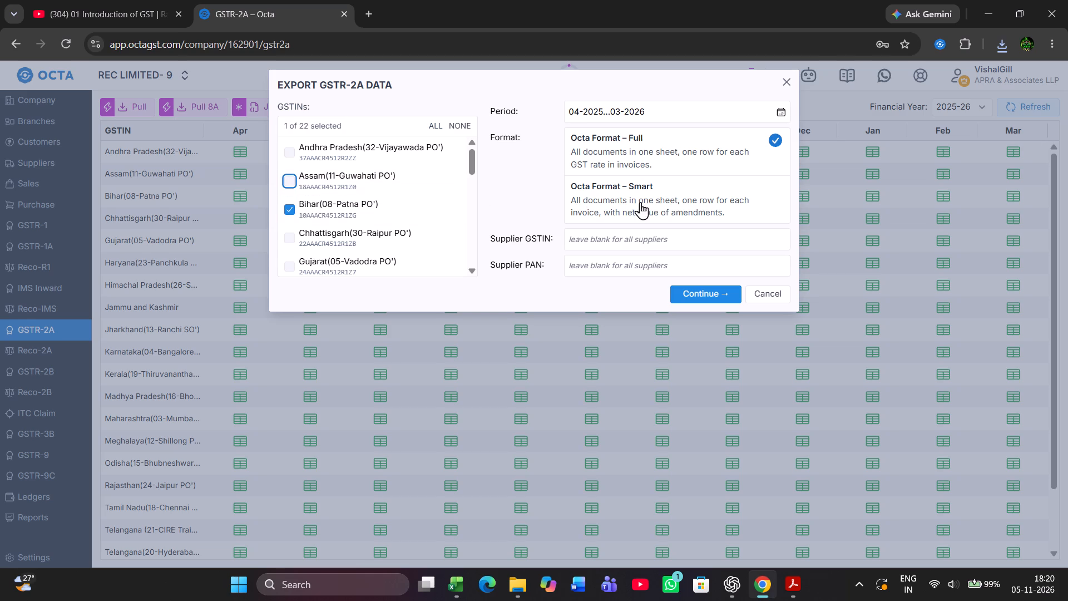
click(676, 197)
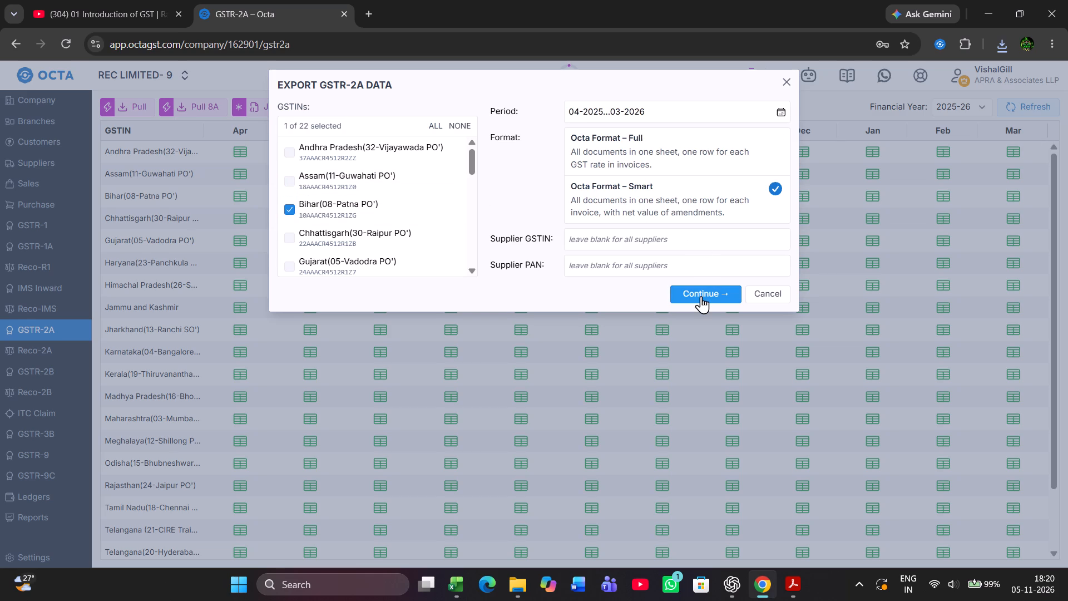
click(701, 296)
Export the GSTR-2B data of Bihar(08-Patna PO') for 04-2025 to 03-2026 in Octa Format – Smart.
click(47, 376)
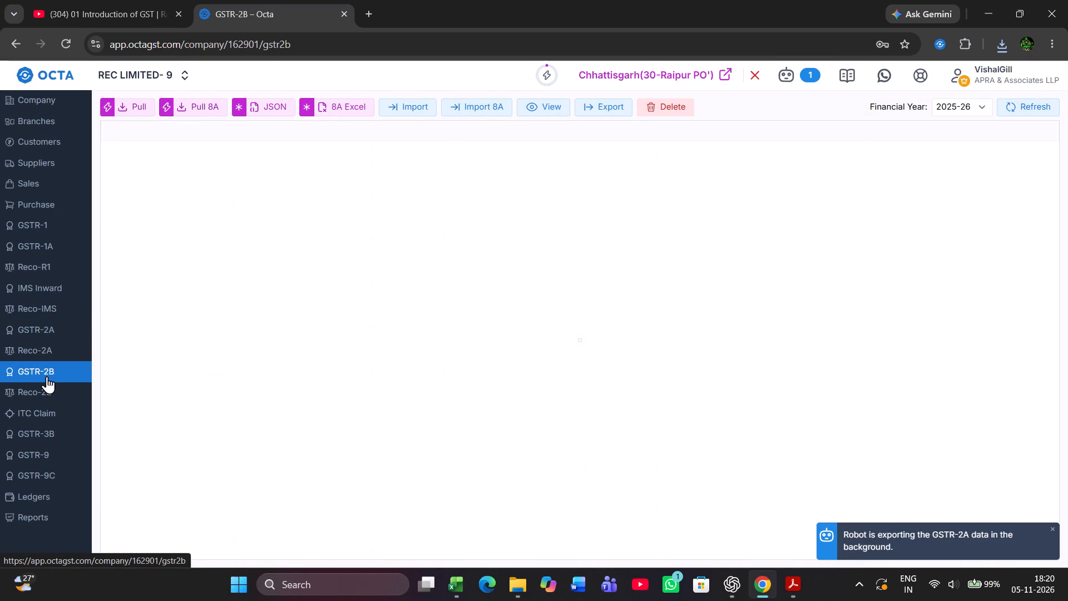
click(612, 102)
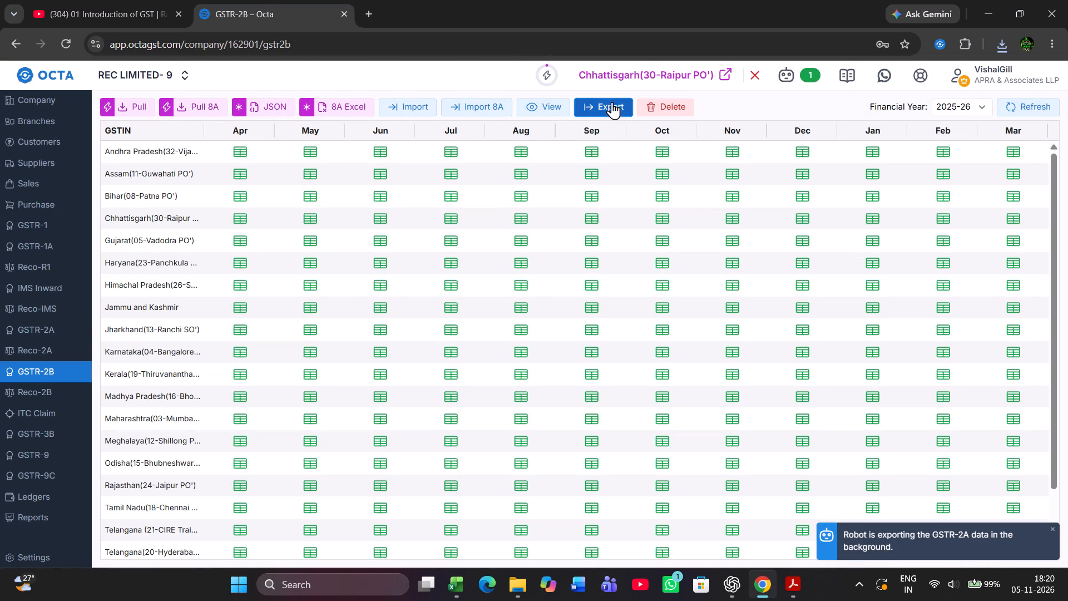
click(664, 200)
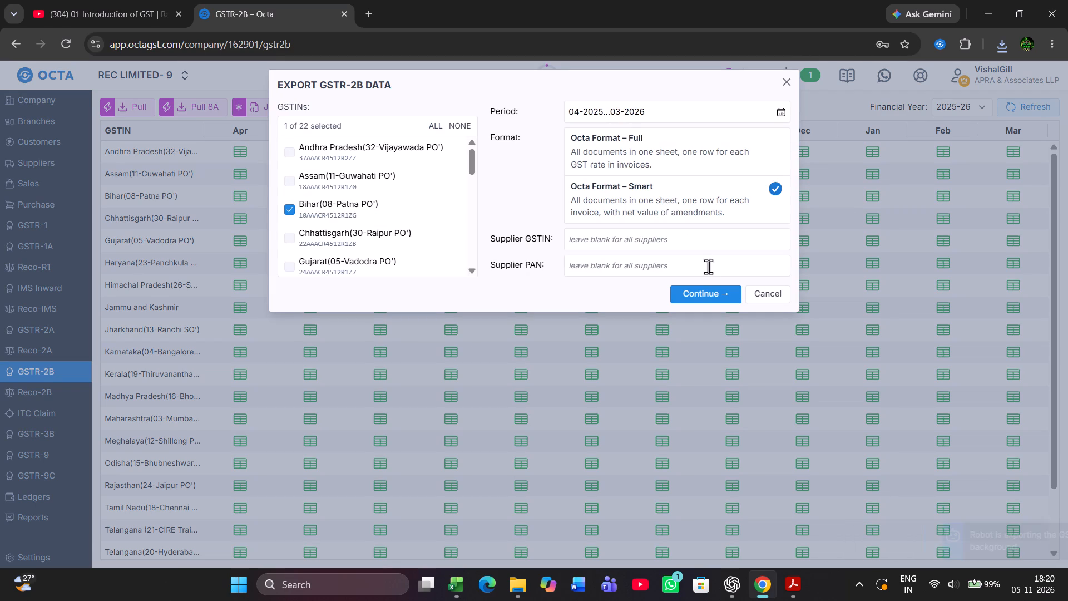
click(709, 290)
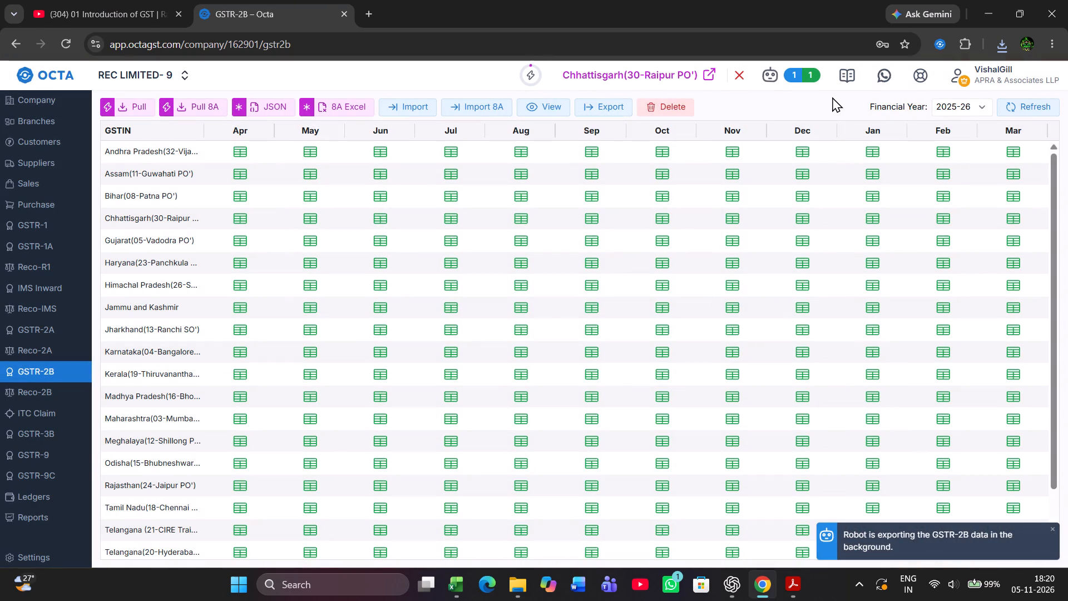
click(784, 71)
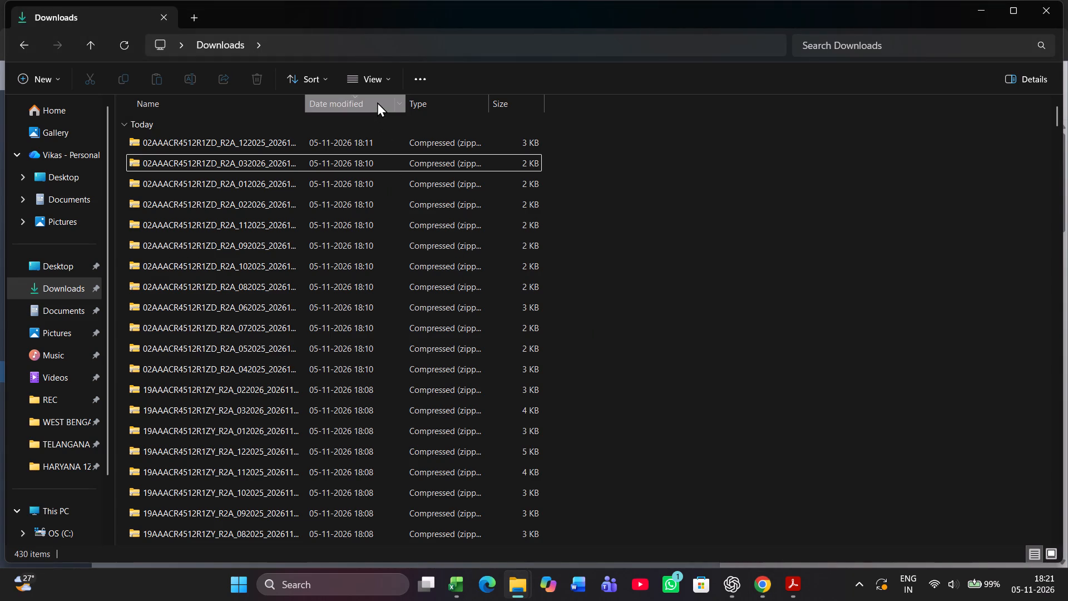
click(226, 148)
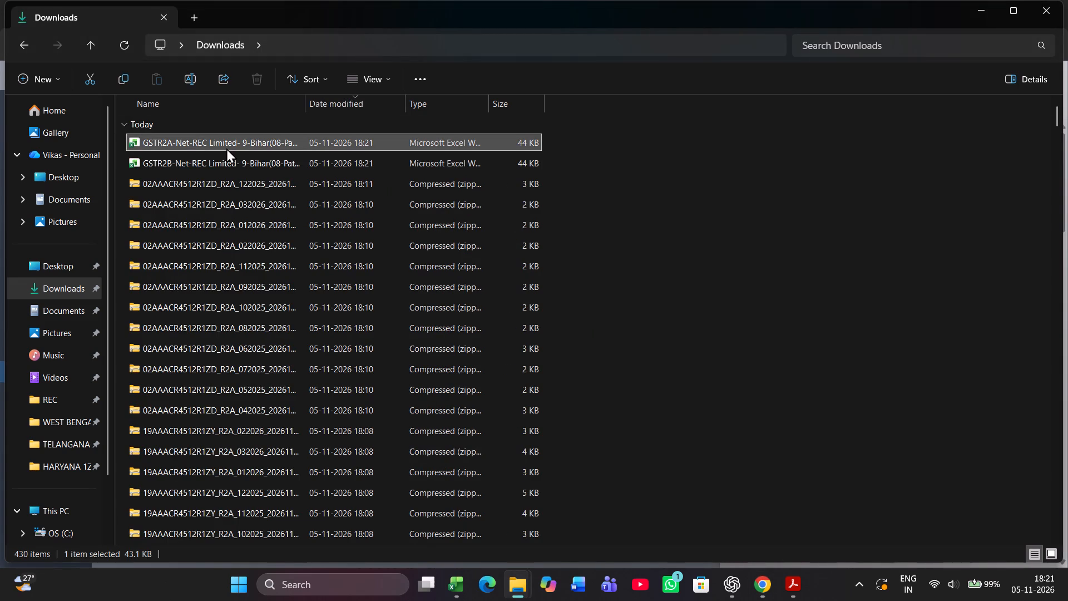
key(shift+Down)
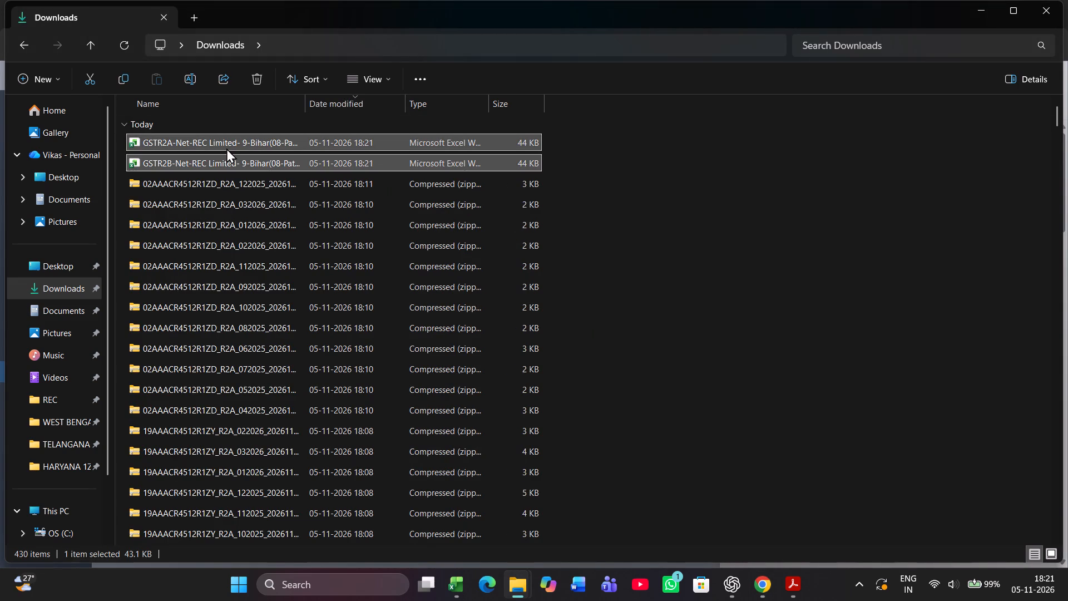
key(ctrl+x)
key(alt+Tab)
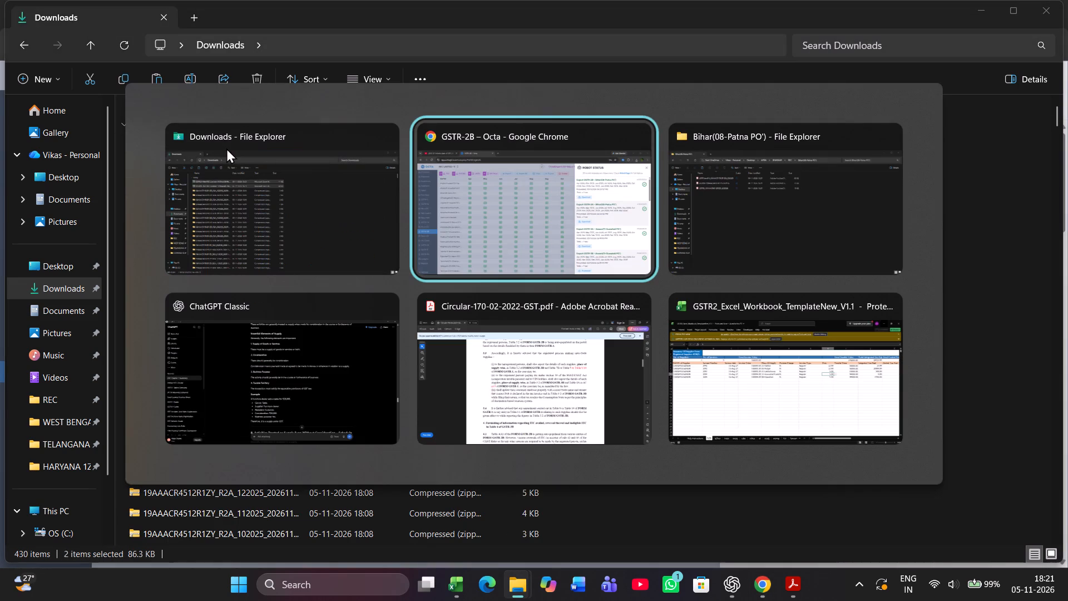
key(alt+Tab)
key(ctrl+v)
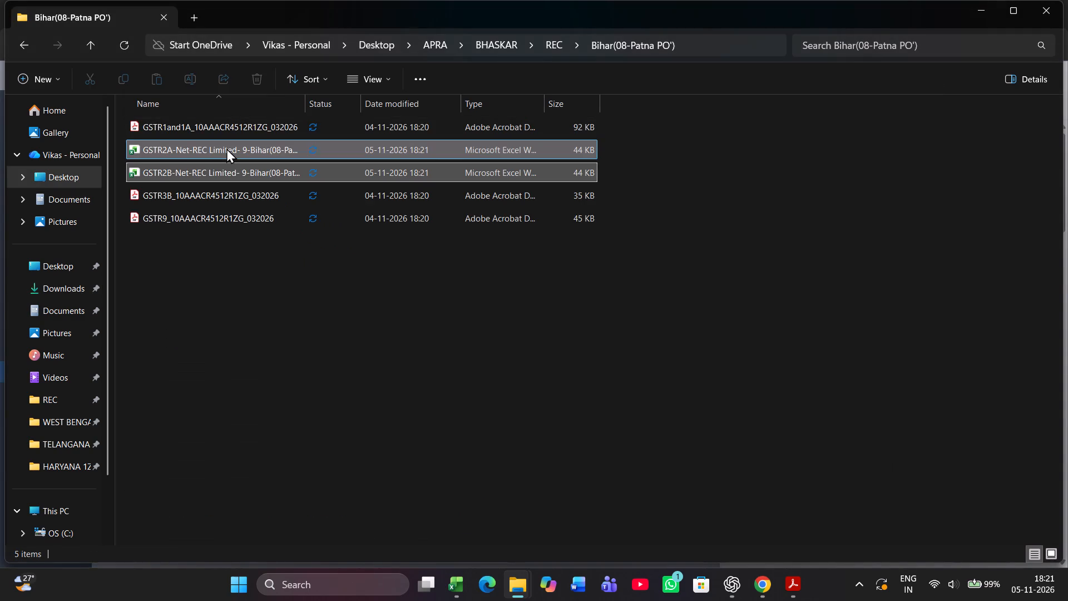
Return to the REC folder and open its Chhattisgarh(30-Raipur PO') subfolder.
key(BackSpace)
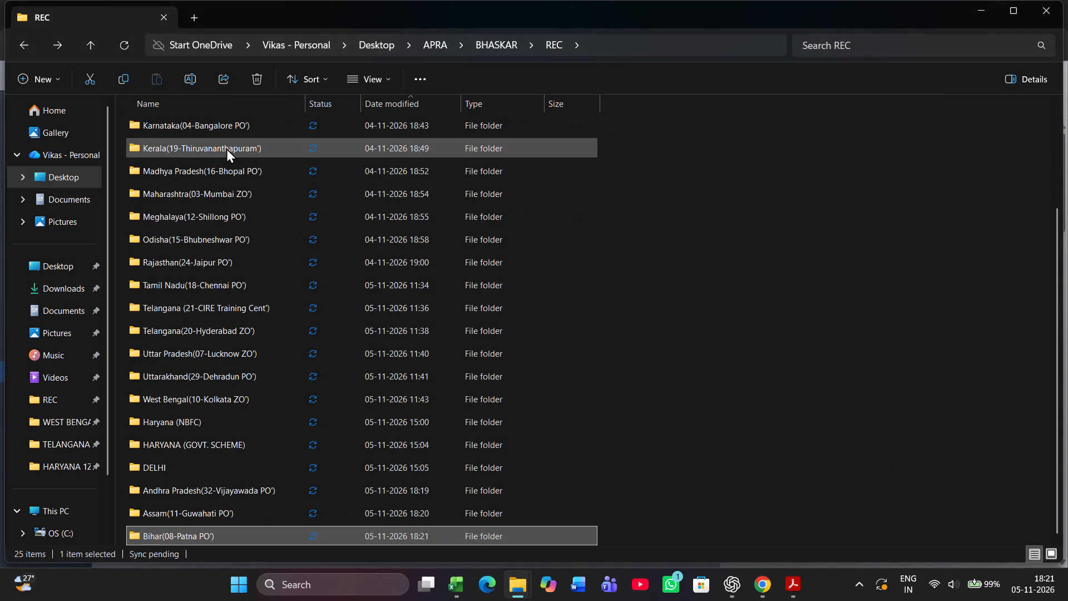
key(Up)
key(Up)
key(Up)
key(Up)
key(Up)
key(Up)
key(Up)
key(Up)
key(Up)
key(Up)
key(Up)
key(Up)
key(Up)
key(Up)
key(Up)
key(Up)
key(Up)
key(Up)
key(Up)
key(Up)
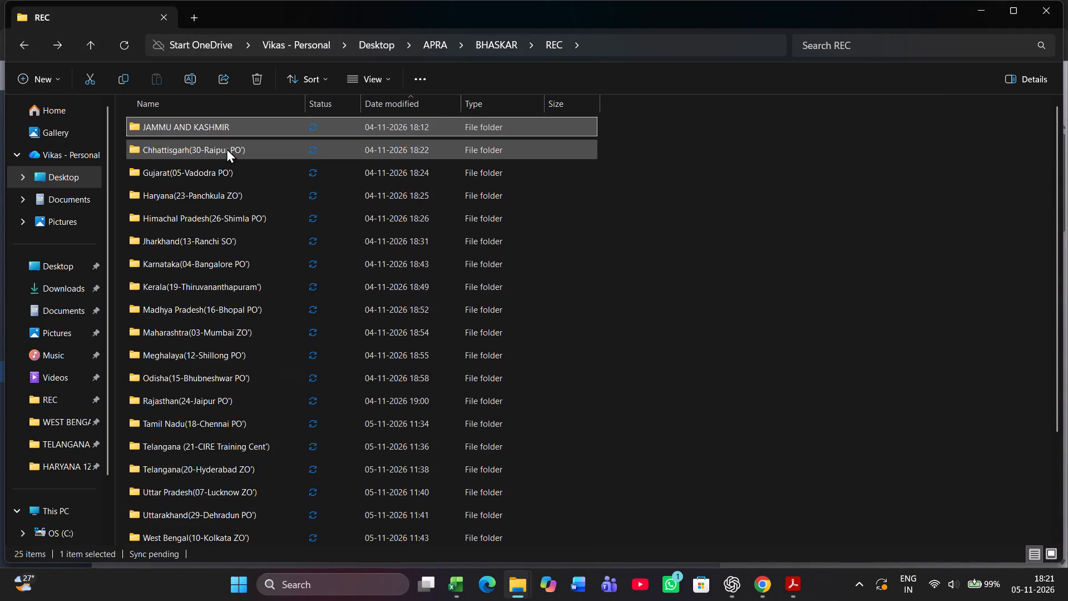
key(Down)
key(Return)
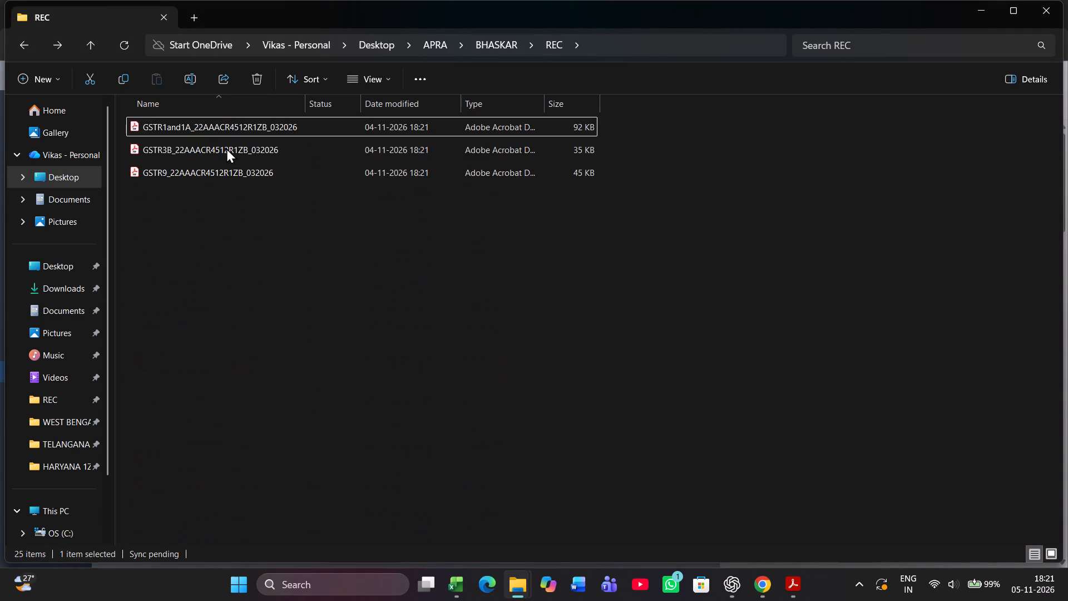
Switch to Octa in Chrome and export the GSTR-2B data of only Chhattisgarh(30-Raipur PO') for 04-2025 to 03-2026 in Octa Format – Smart.
key(alt+Tab)
key(alt+Tab)
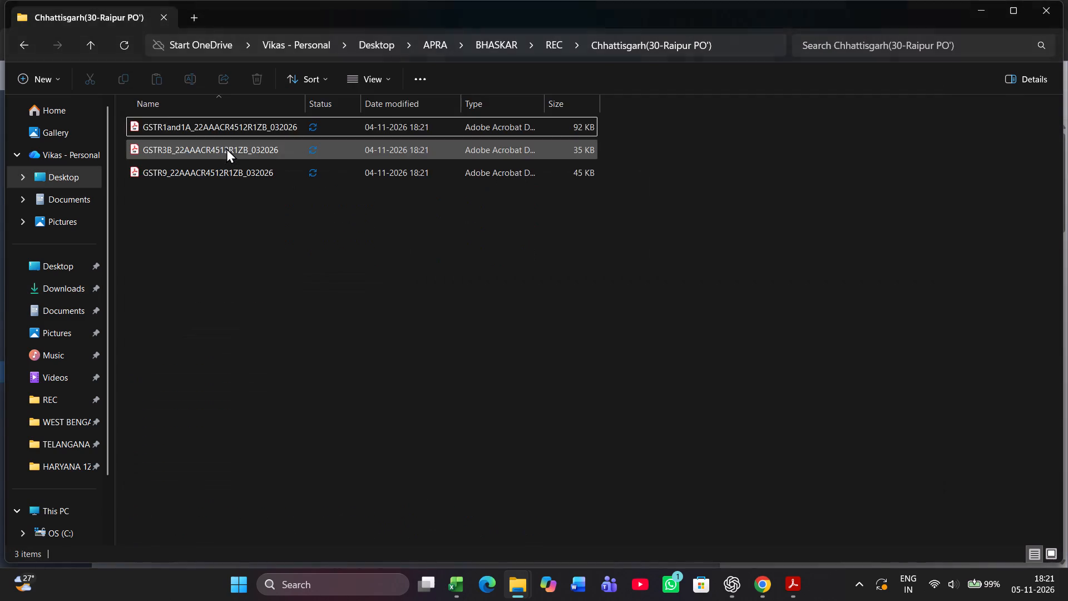
key(alt+Tab)
key(alt+Tab)
click(170, 238)
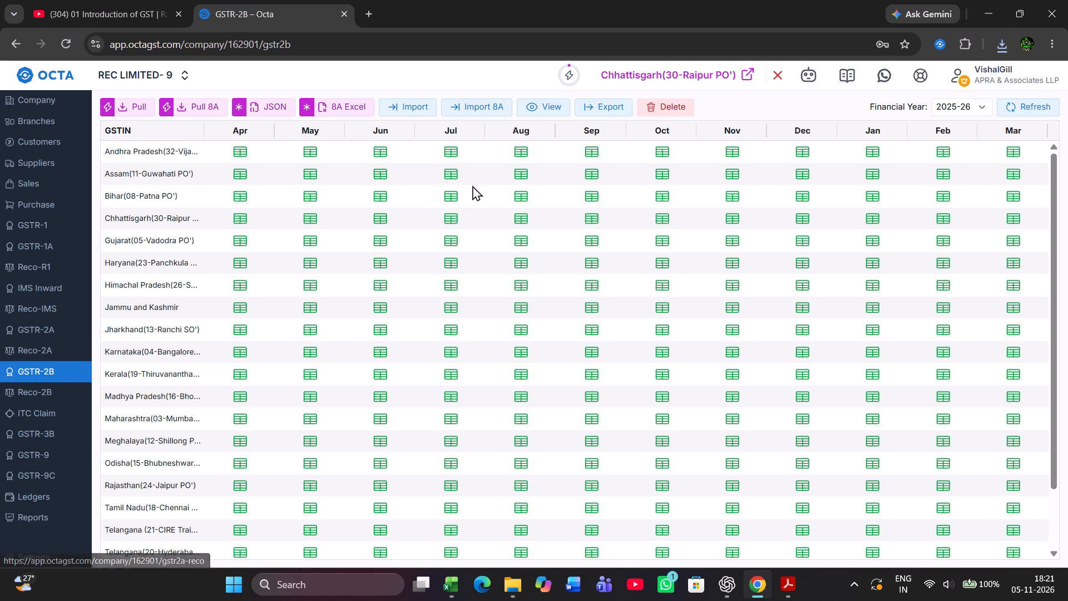
click(593, 106)
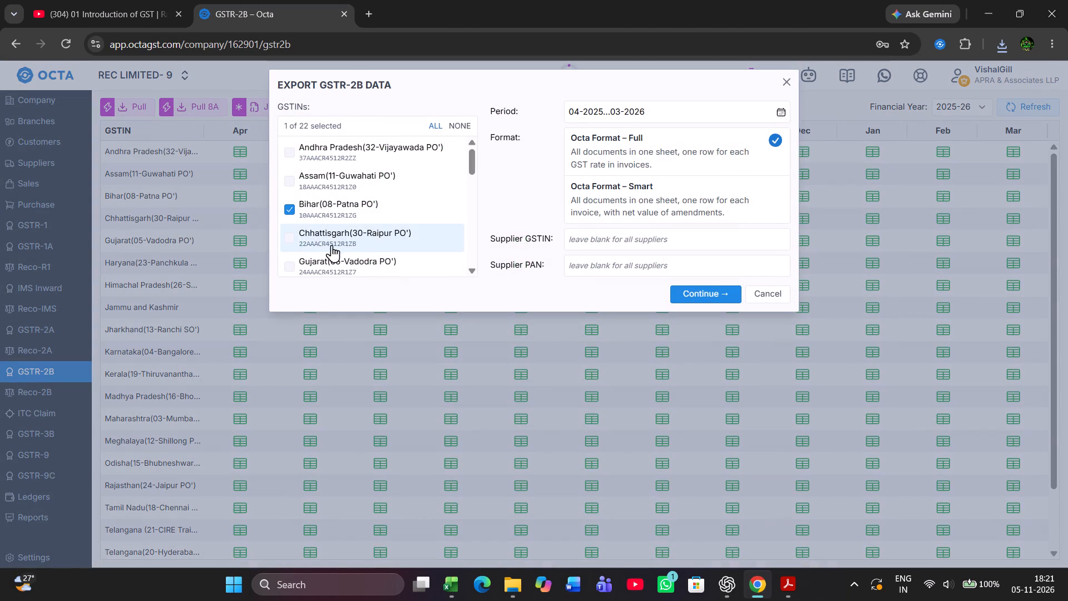
click(290, 238)
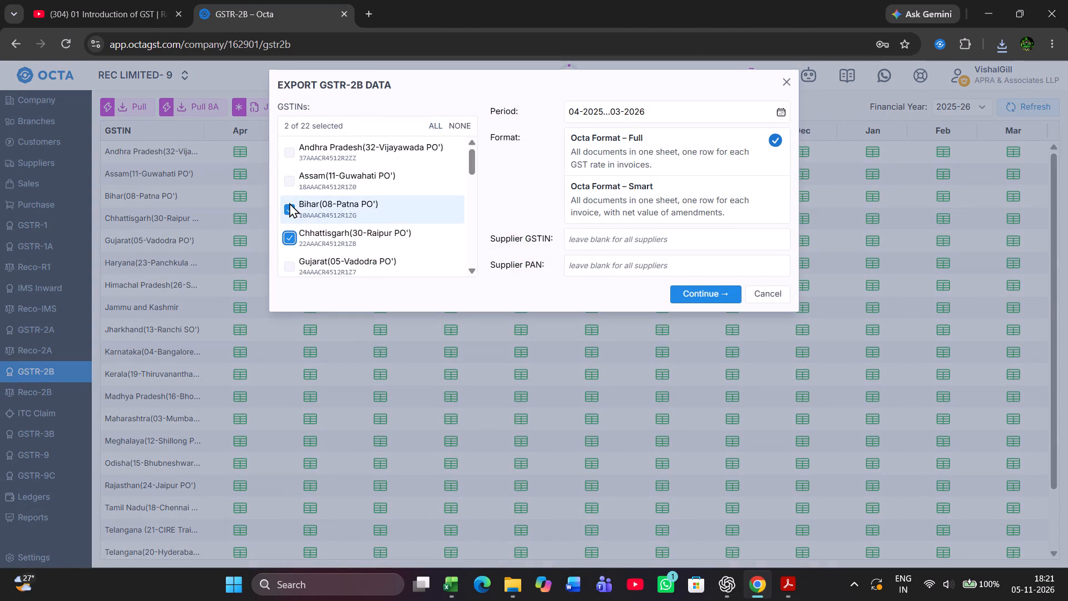
click(289, 209)
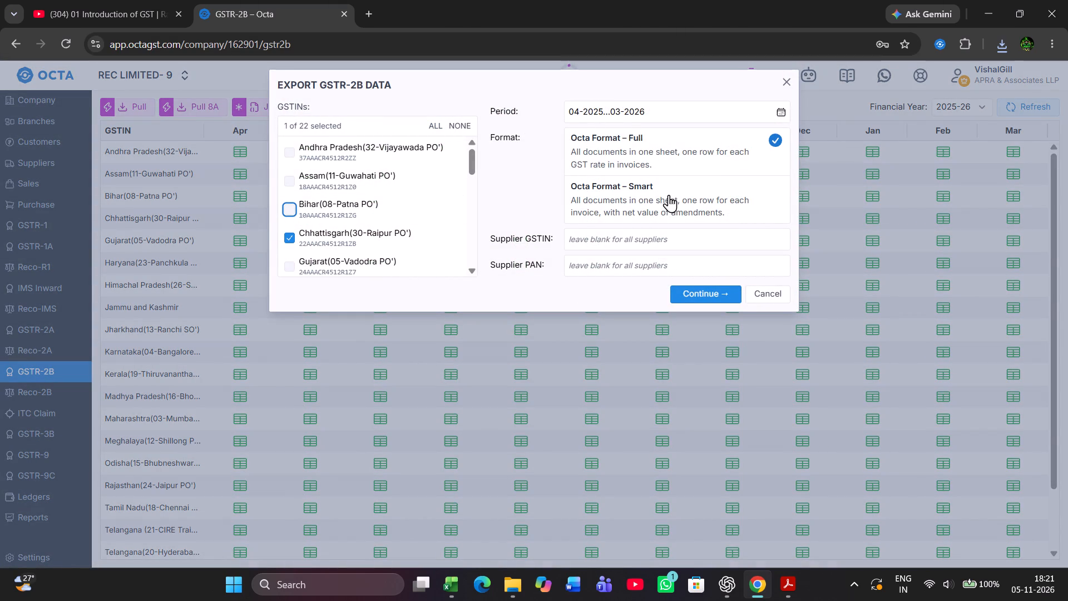
click(669, 196)
click(709, 295)
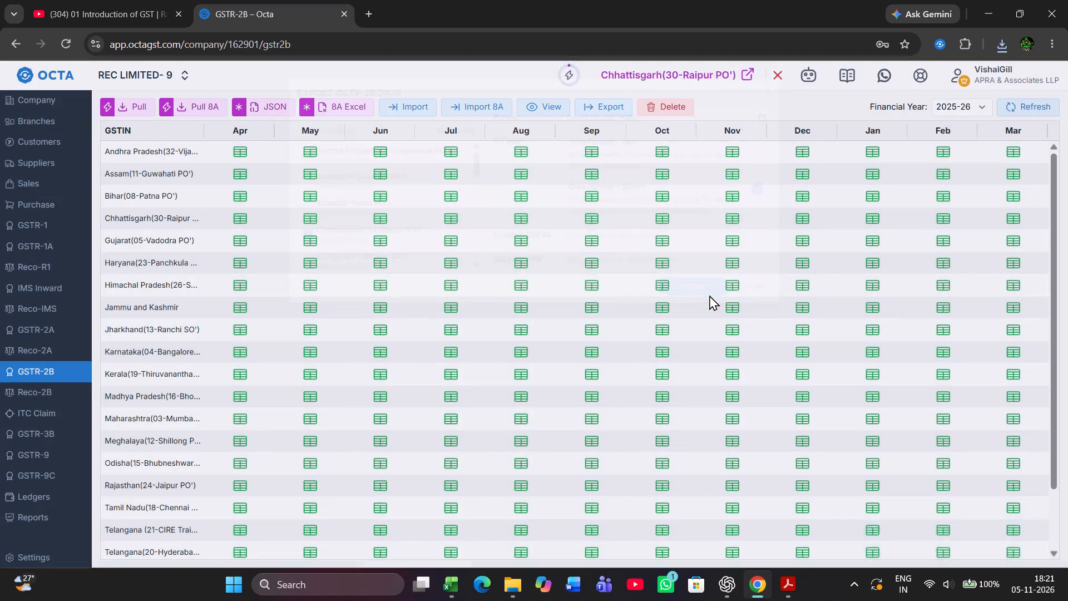
Export the GSTR-2A data of Chhattisgarh(30-Raipur PO') for 04-2025 to 03-2026 in Octa Format – Smart.
click(47, 331)
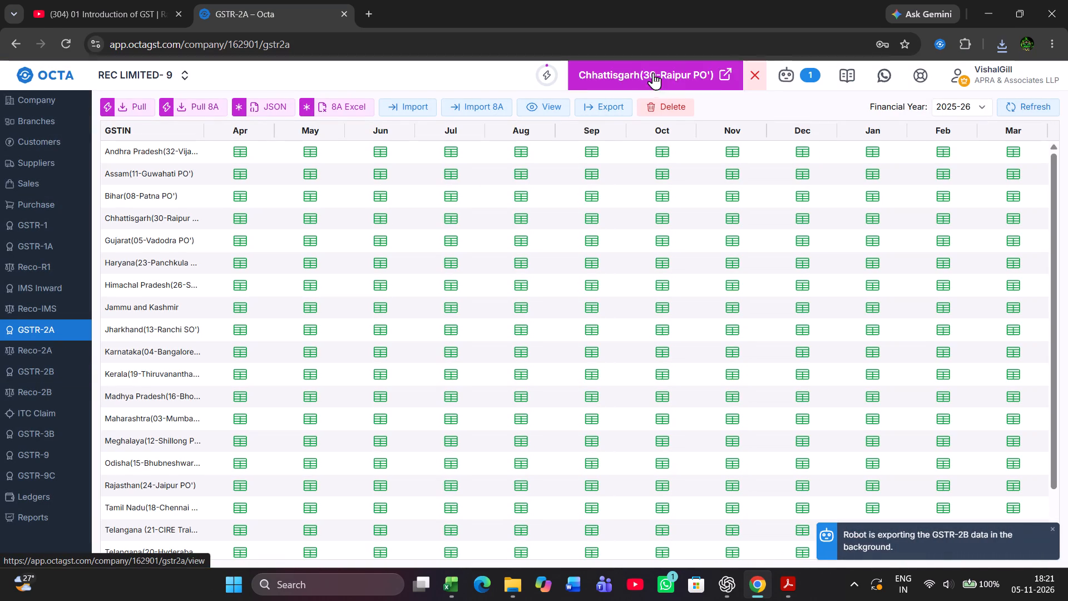
click(611, 114)
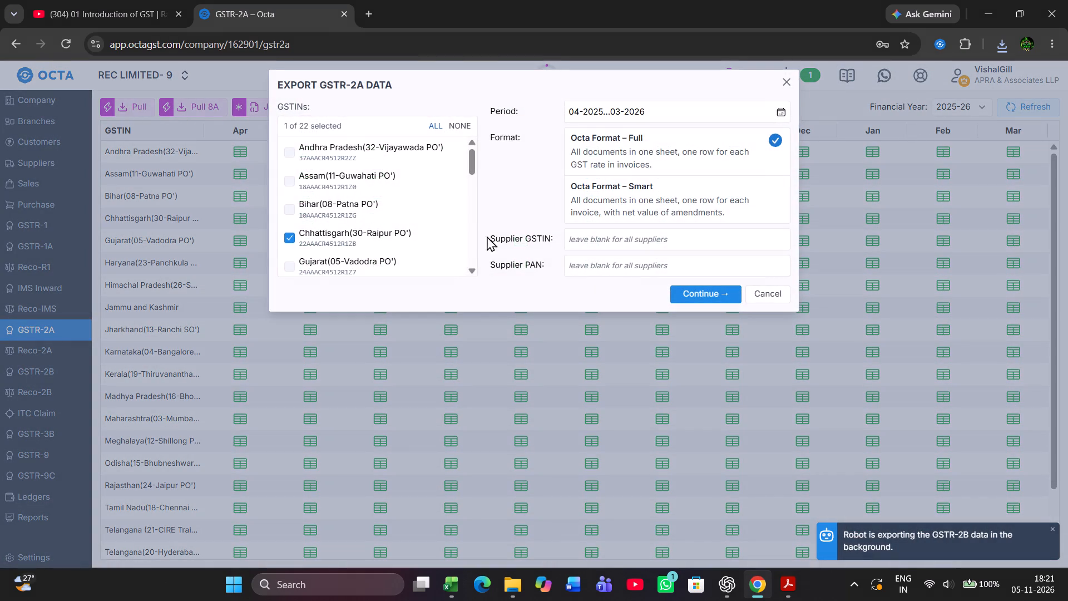
click(674, 195)
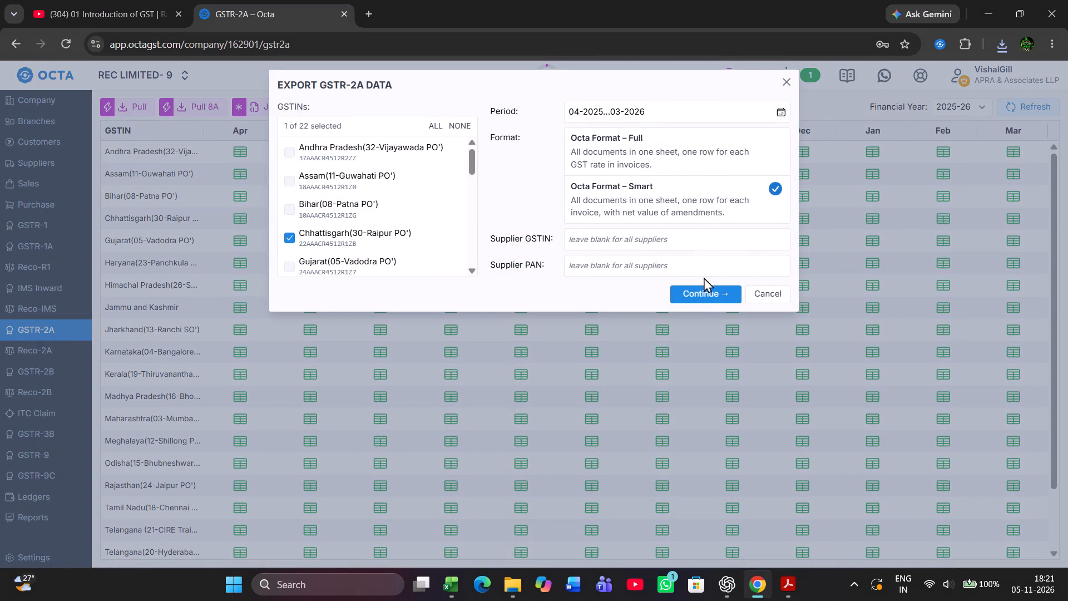
click(703, 296)
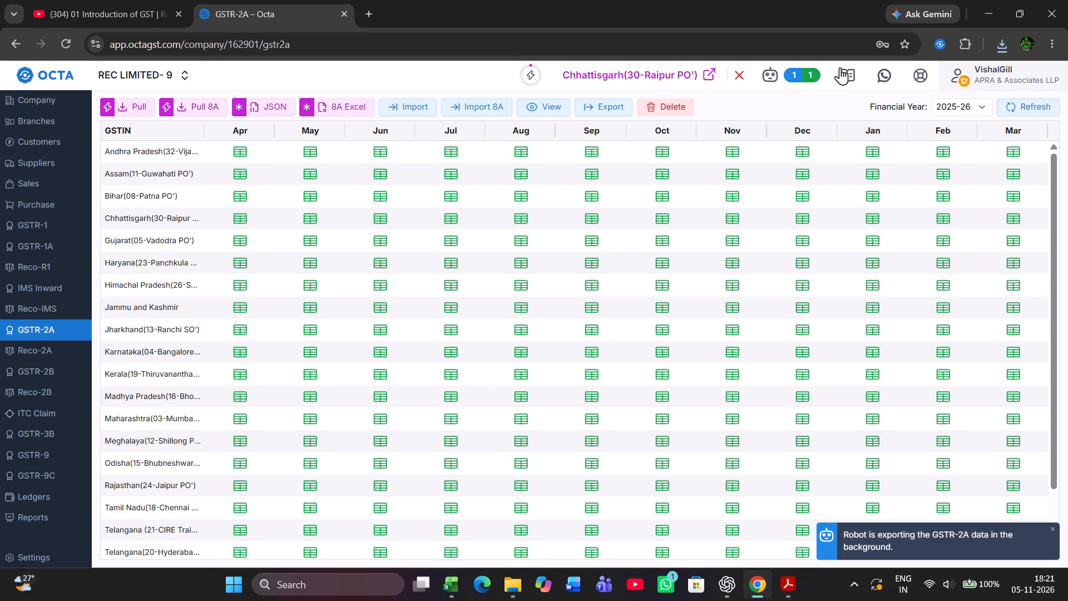
Download the exported GSTR-2A and GSTR-2B files for Chhattisgarh(30-Raipur PO') from the robot's recent requests.
click(797, 69)
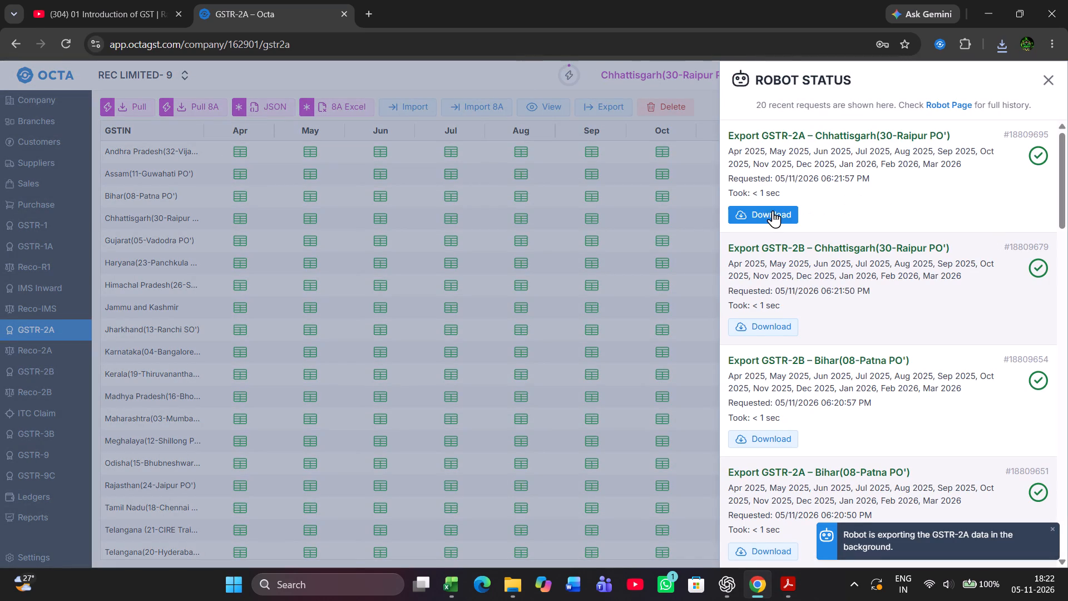
click(772, 212)
click(764, 322)
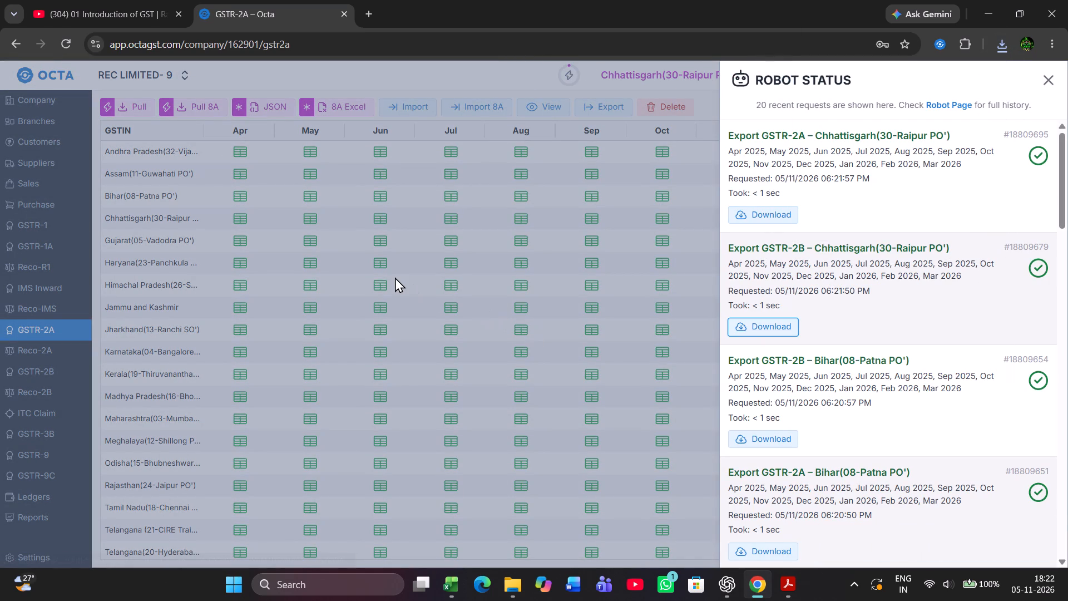
Switch to File Explorer, re-sort Downloads by date modified, and move the Chhattisgarh GSTR-2A and GSTR-2B Excel files into REC's Chhattisgarh(30-Raipur PO') folder.
key(alt+Tab)
key(alt+Tab)
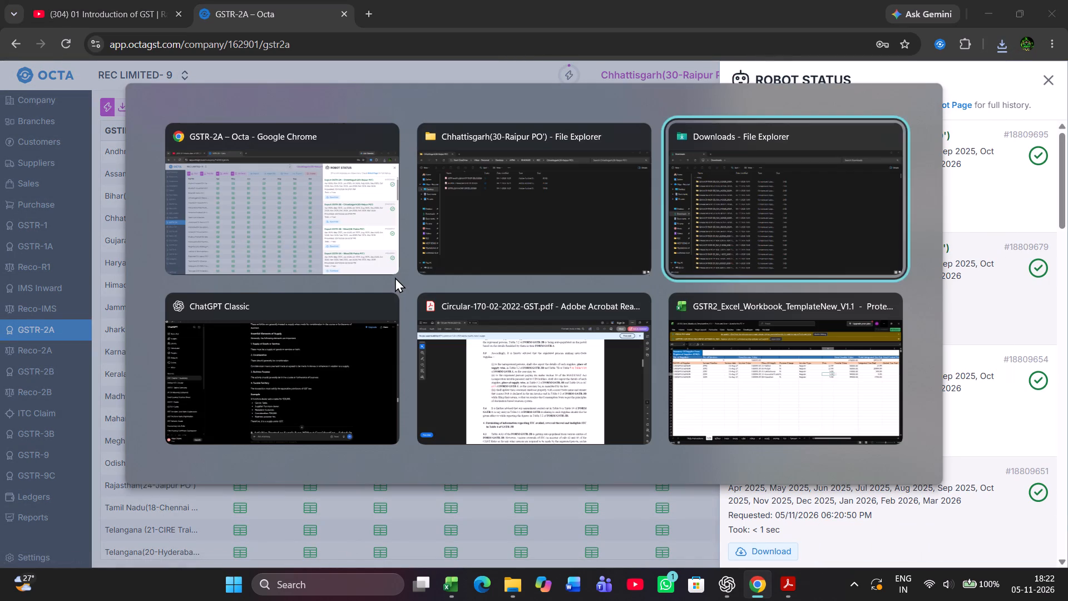
double_click(335, 105)
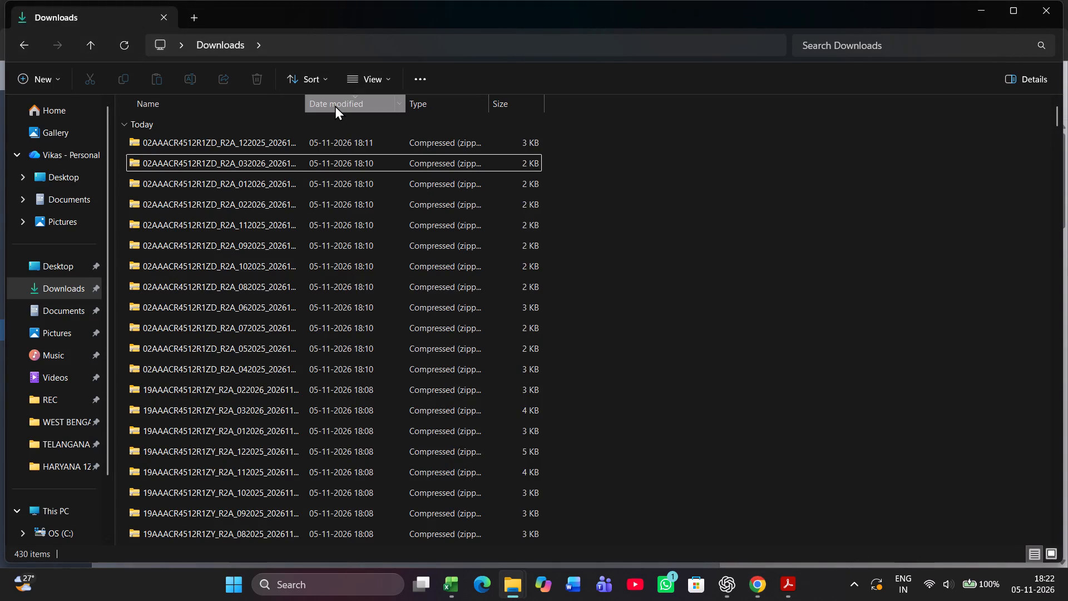
click(241, 148)
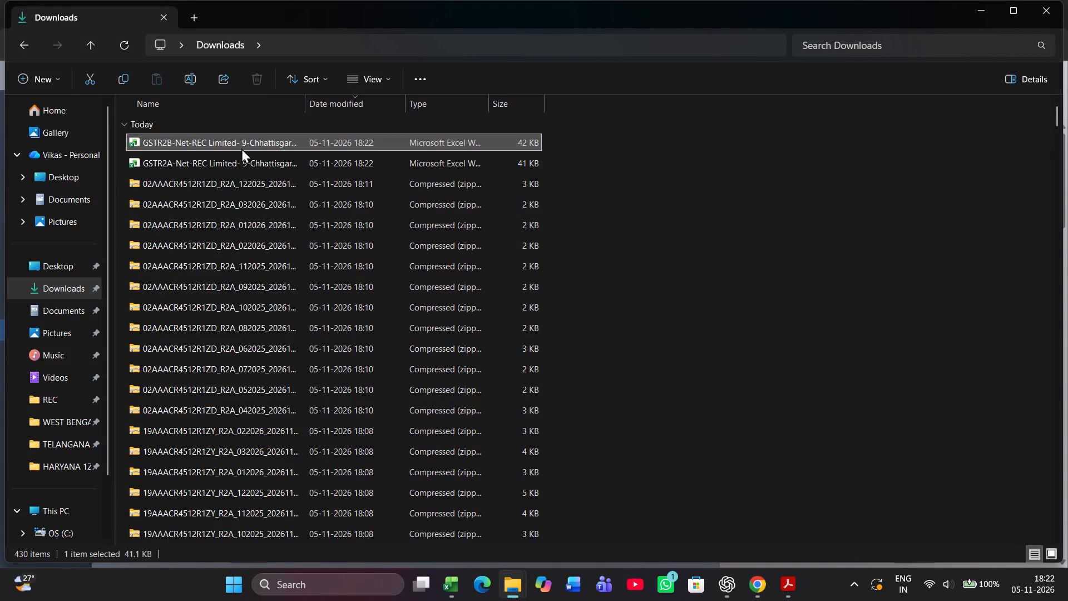
key(shift+Down)
key(ctrl+x)
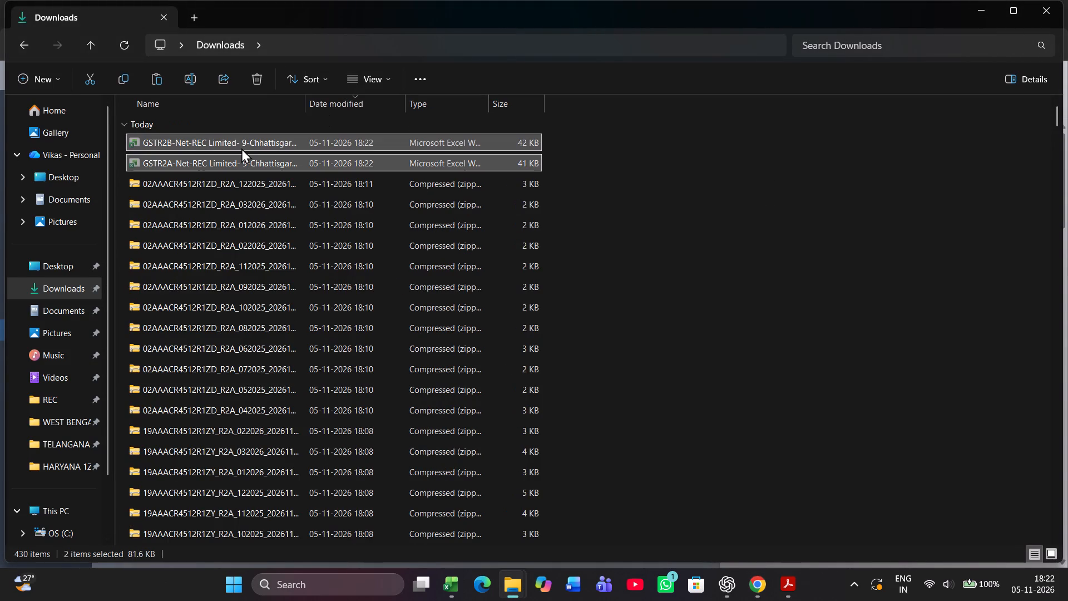
key(alt+Tab)
key(alt+Tab)
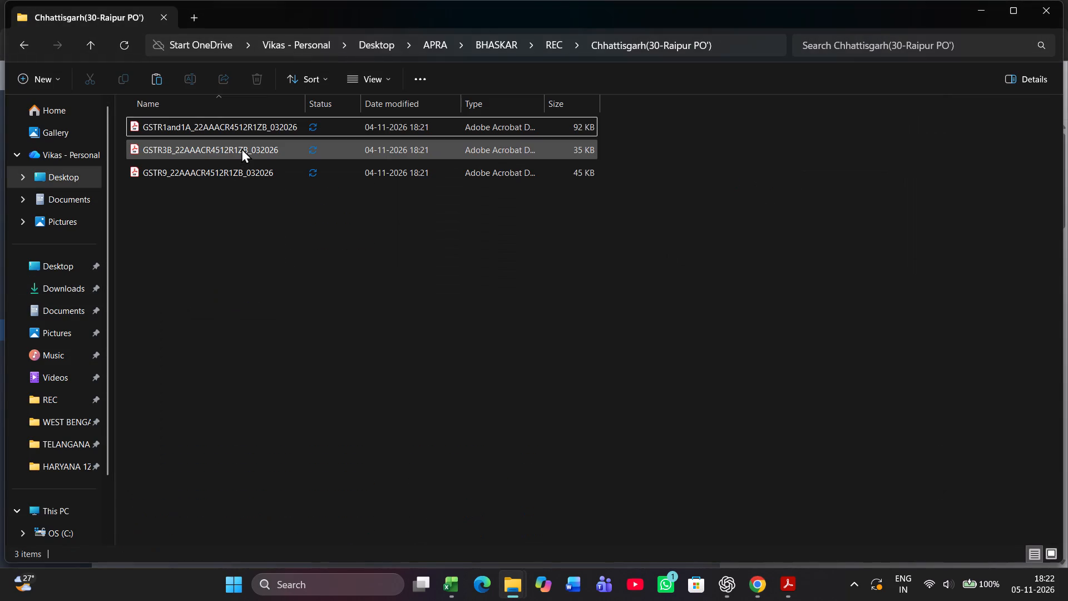
key(ctrl+v)
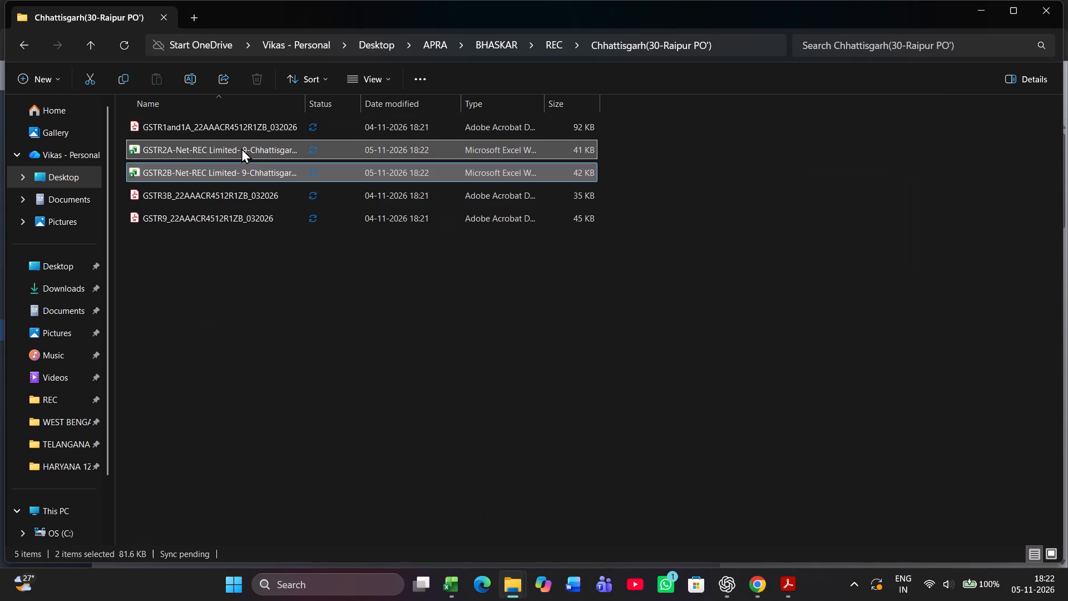
Return to the REC folder and open its Gujarat(05-Vadodra PO') subfolder.
key(BackSpace)
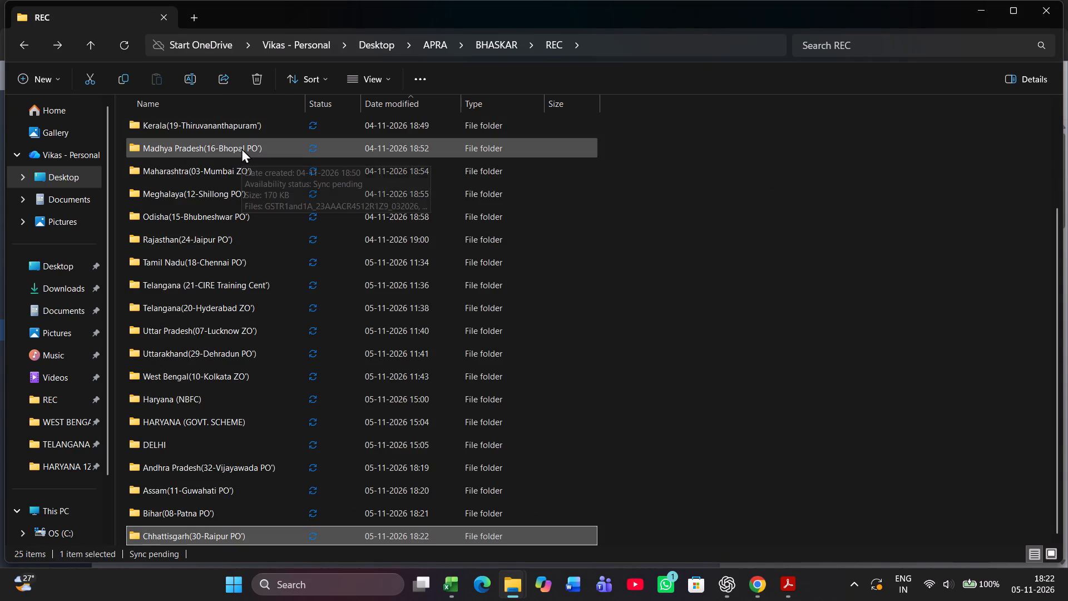
key(Up)
key(Up)
key(Up)
key(Up)
key(Up)
key(Up)
key(Up)
key(Up)
key(Up)
key(Up)
key(Up)
key(Up)
key(Up)
key(Up)
key(Up)
key(Up)
key(Up)
key(Up)
key(Up)
key(Up)
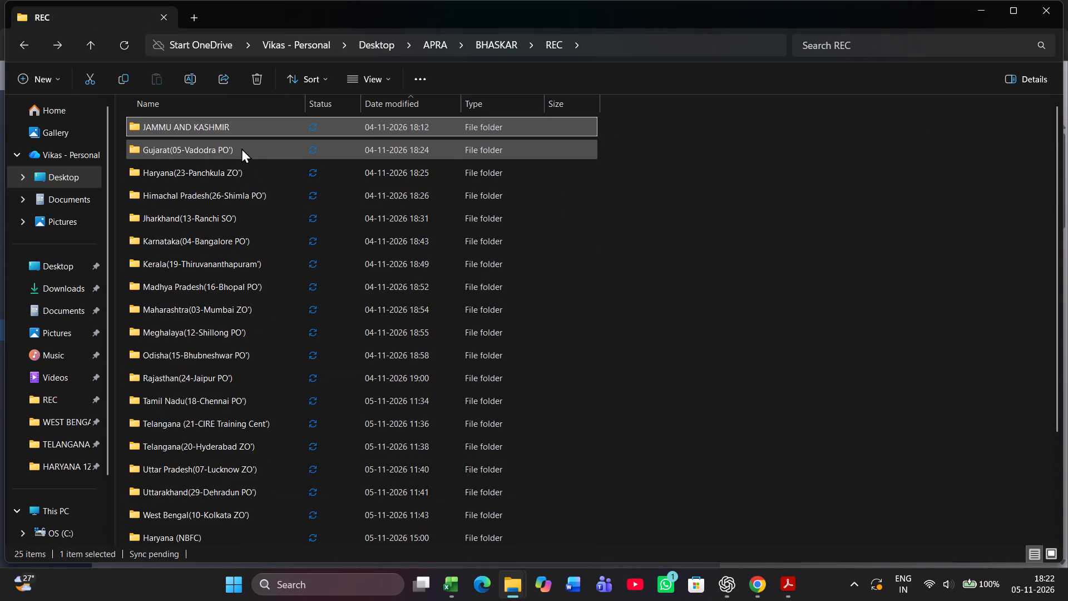
key(Down)
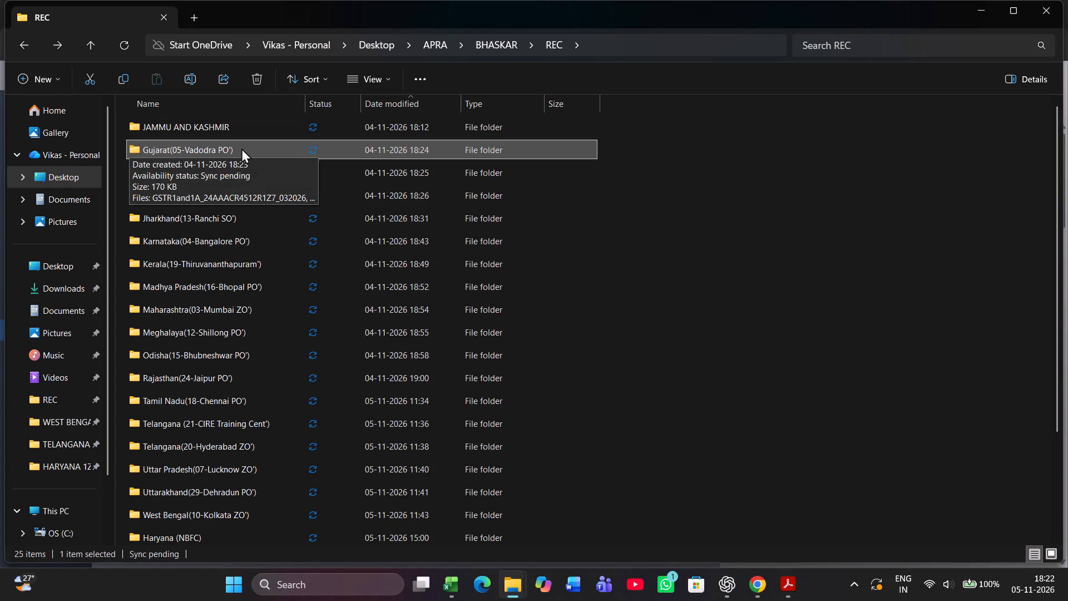
key(Return)
Switch to Octa in Chrome and export the GSTR-2A data of only Gujarat(05-Vadodra PO') for 04-2025 to 03-2026 in Octa Format – Smart.
key(alt+Tab)
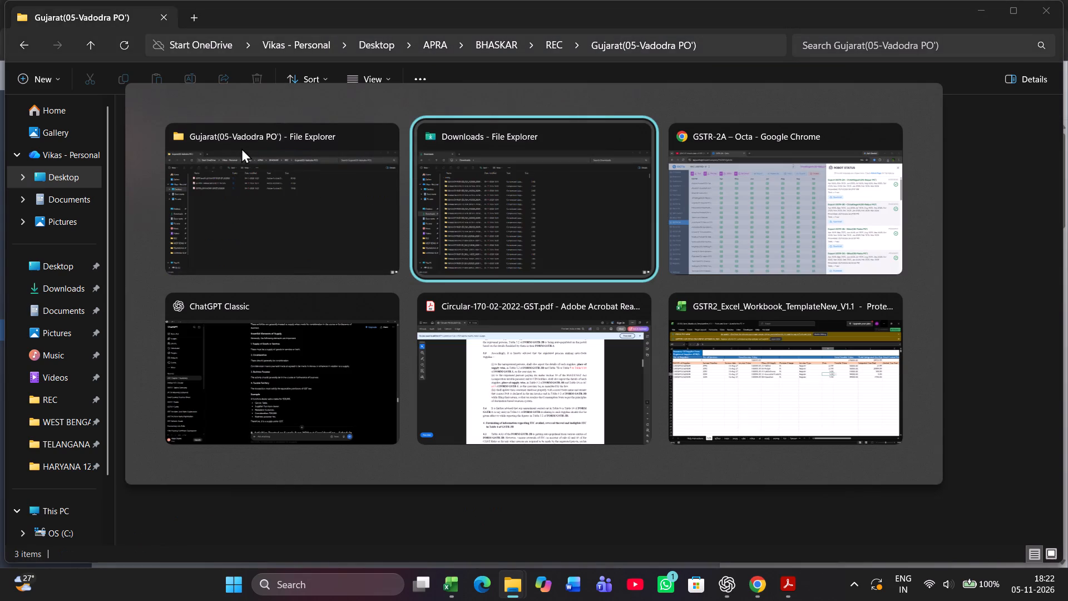
key(alt+Tab)
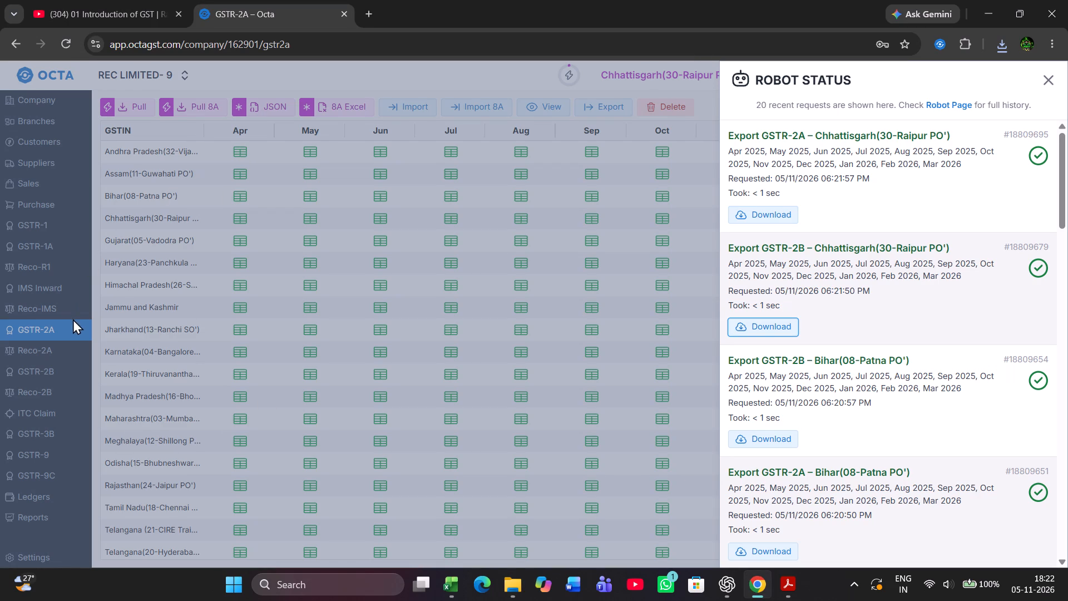
click(175, 281)
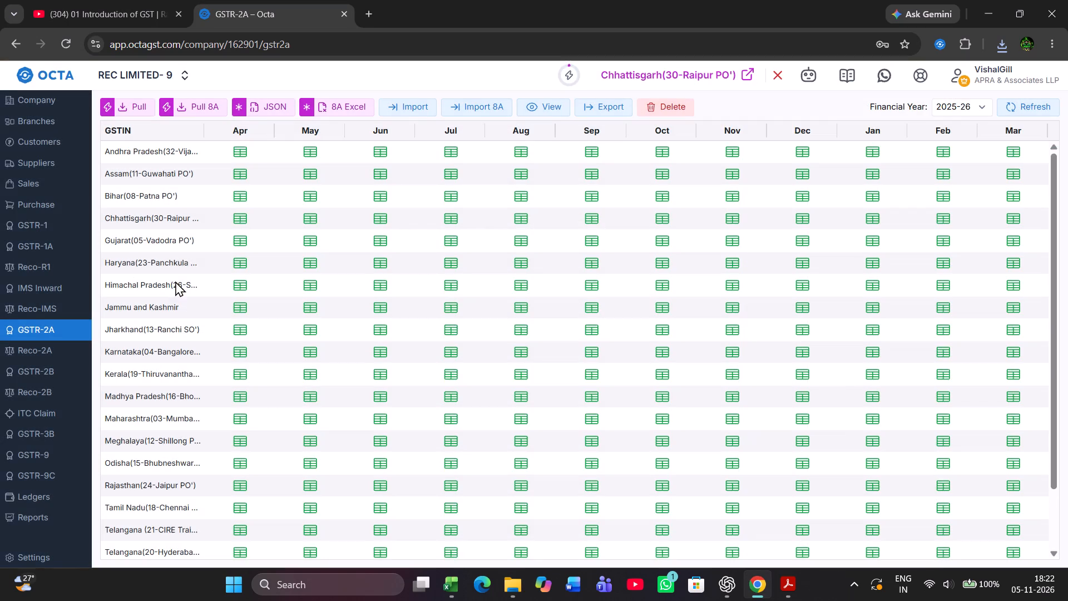
click(606, 101)
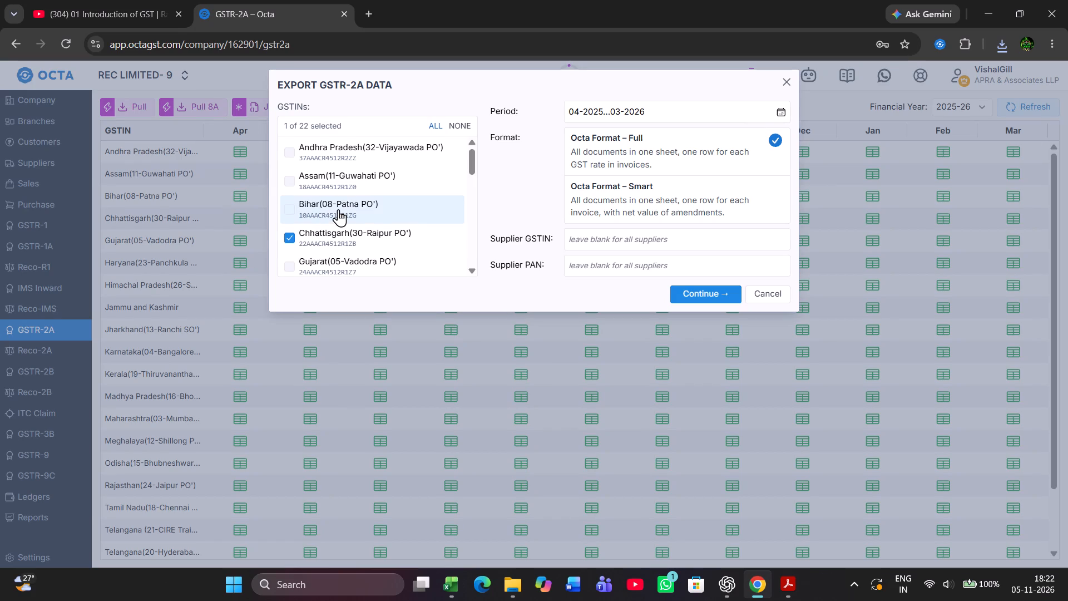
scroll(338, 209, down, 2)
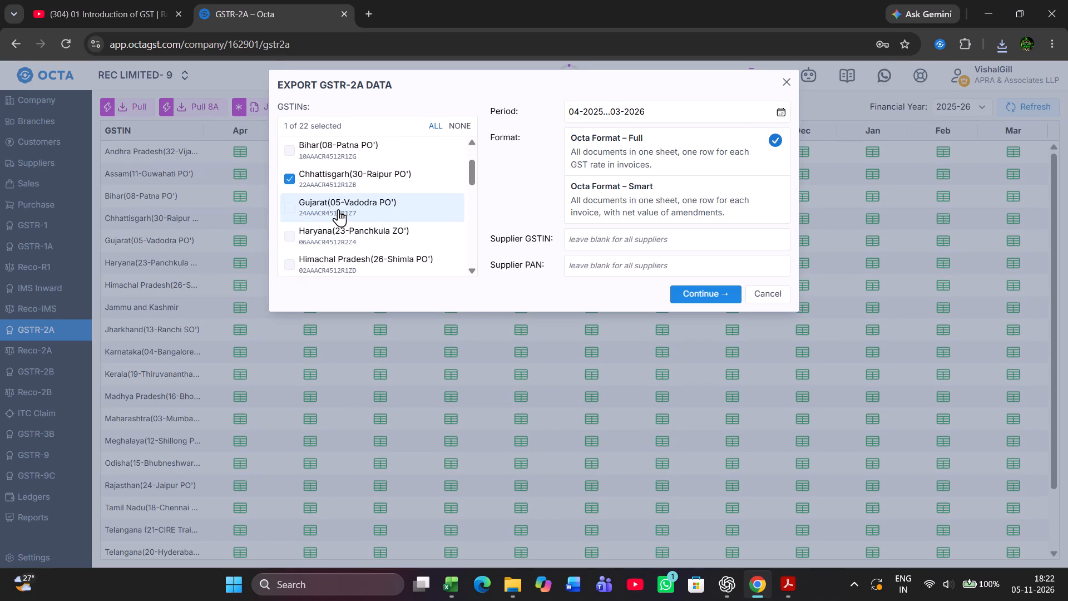
click(288, 207)
click(292, 180)
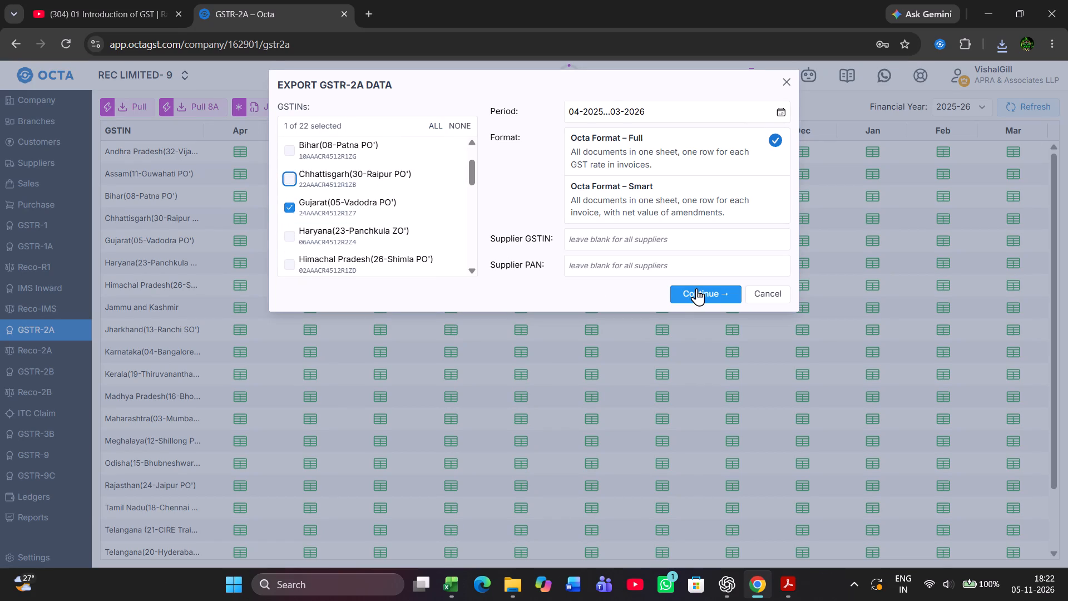
click(707, 181)
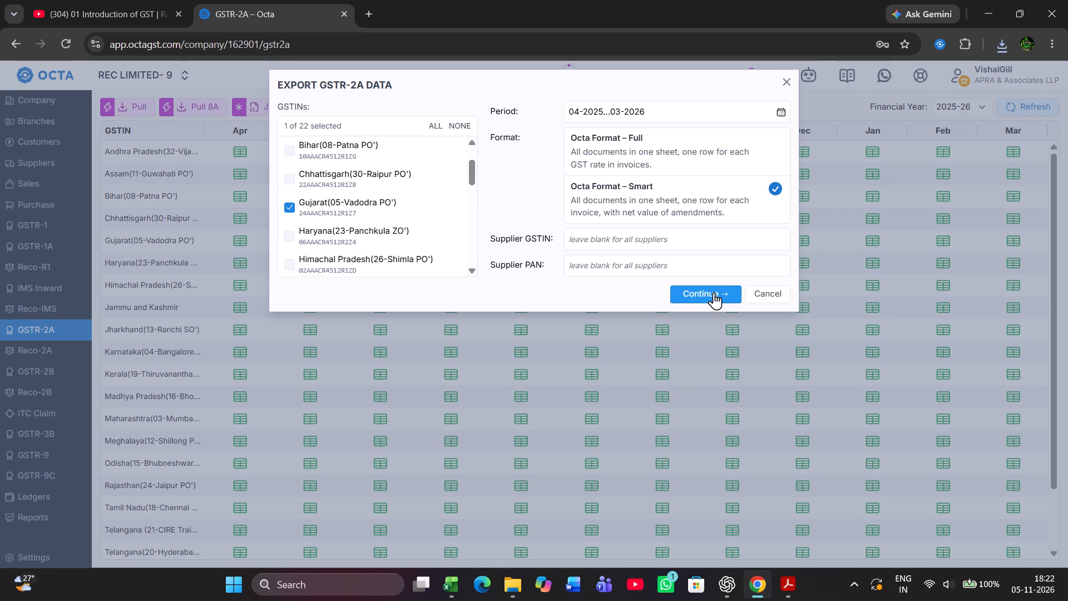
click(713, 292)
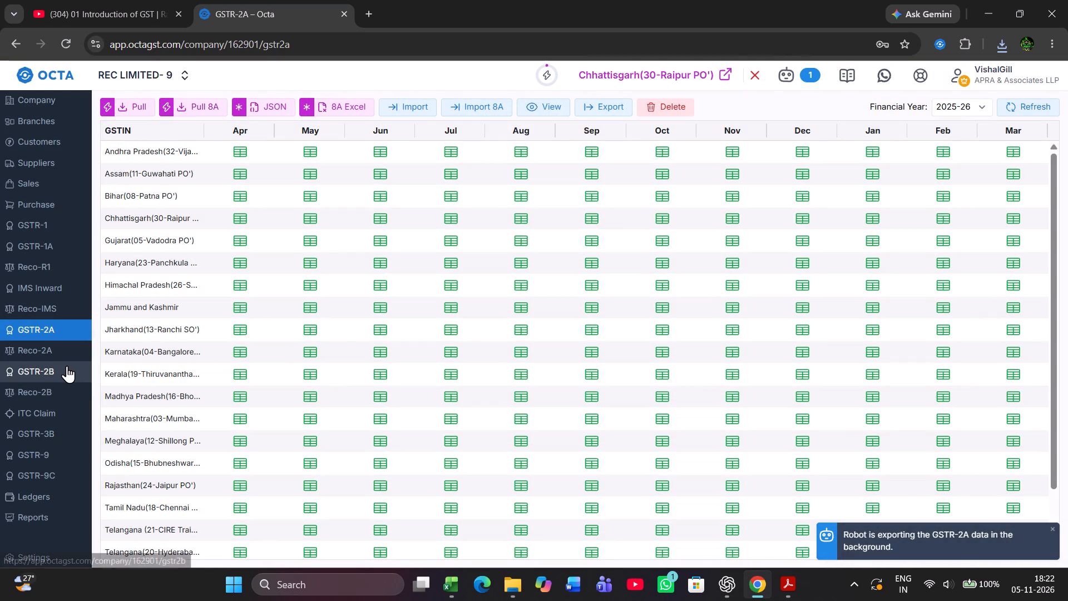
Export the GSTR-2B data of Gujarat(05-Vadodra PO') for 04-2025 to 03-2026 in Octa Format – Smart.
click(67, 366)
click(593, 106)
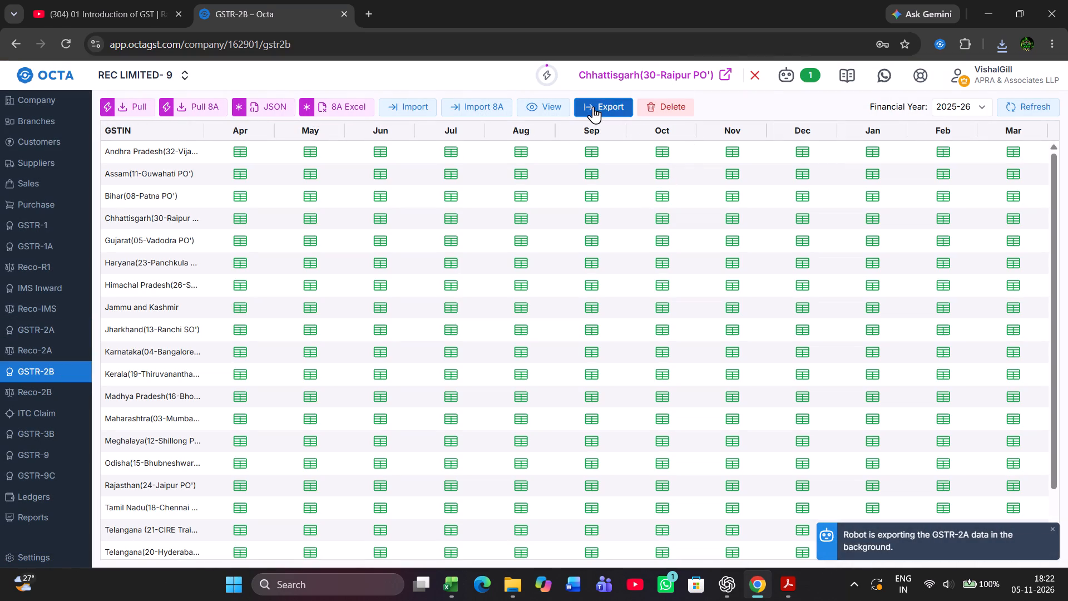
click(678, 194)
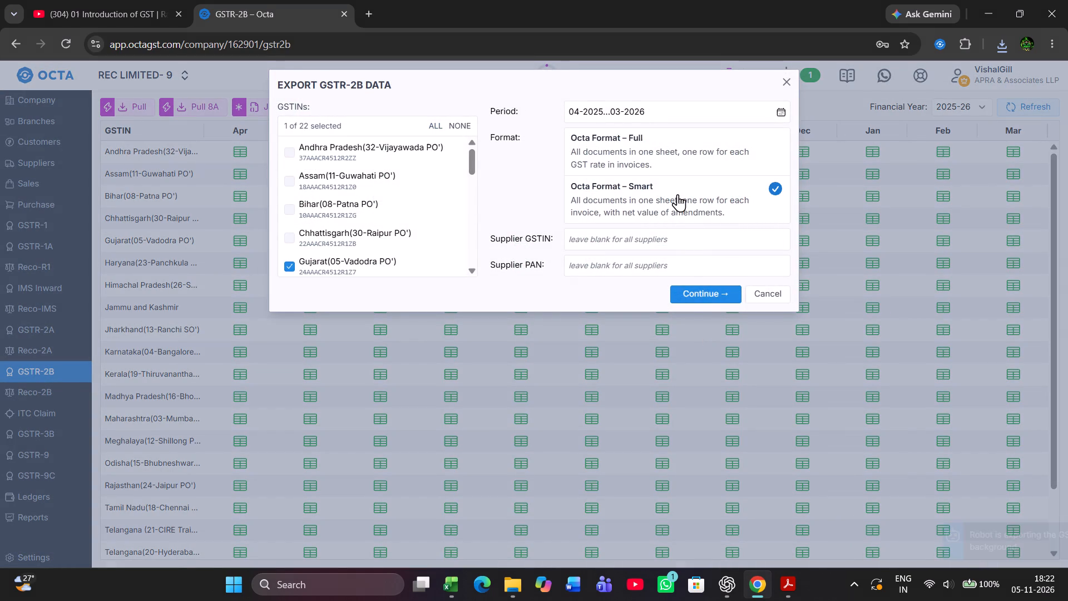
click(706, 289)
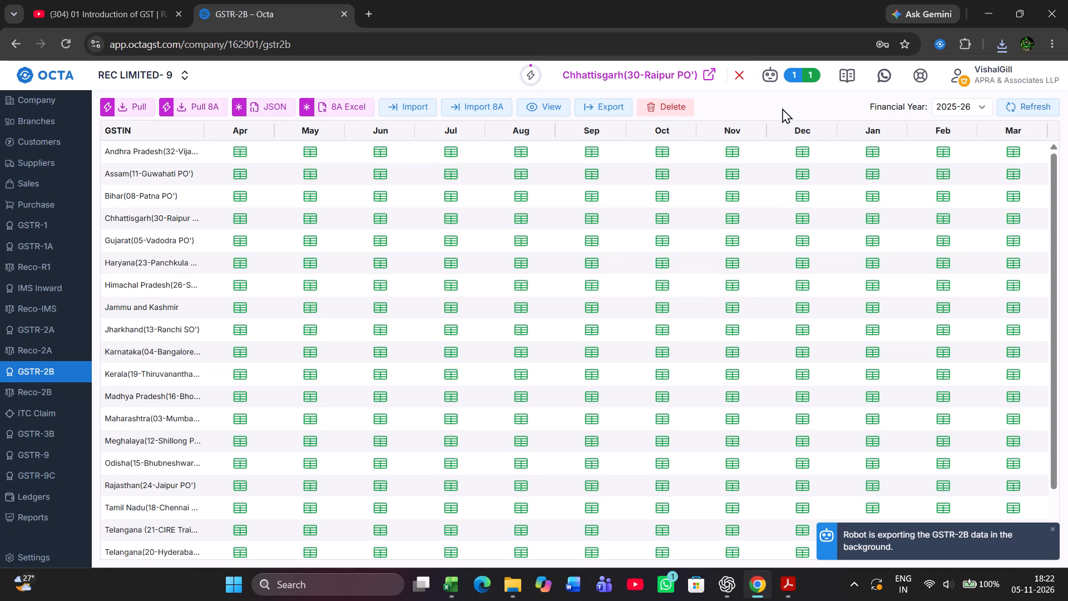
click(778, 67)
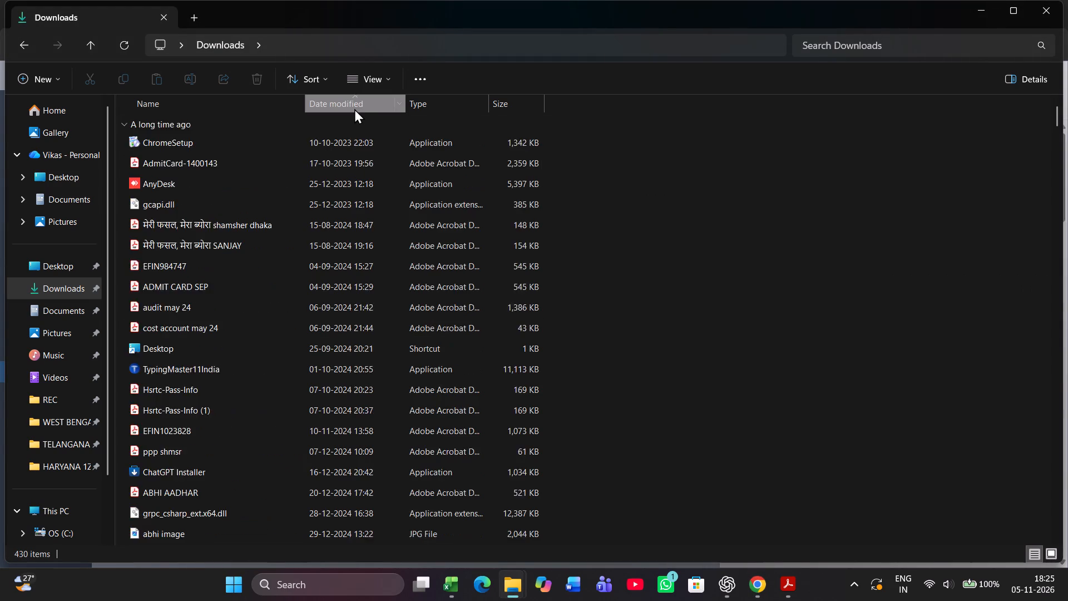
click(253, 141)
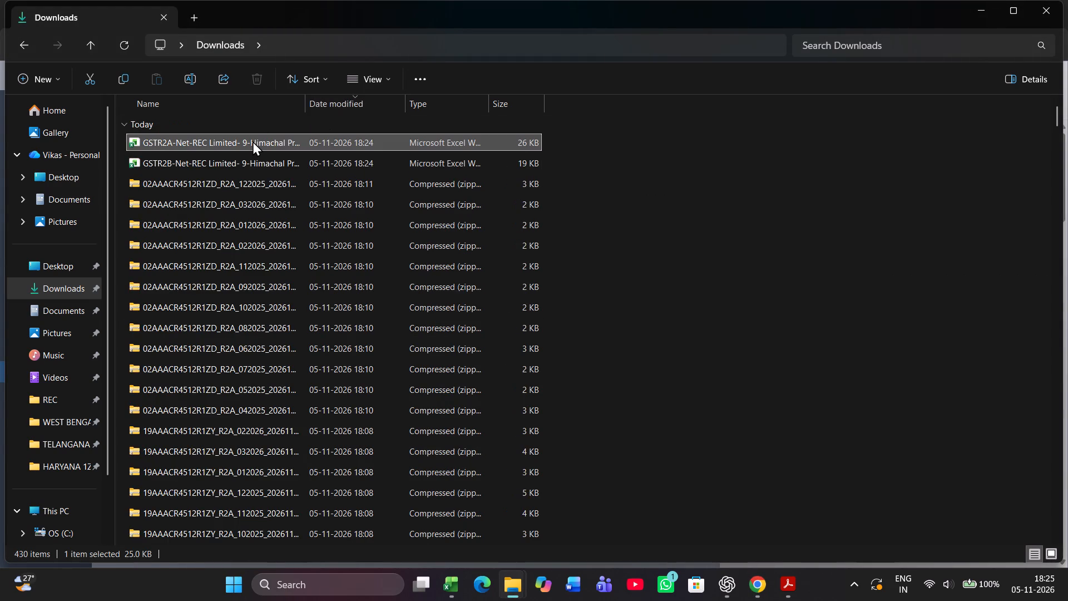
key(shift+Down)
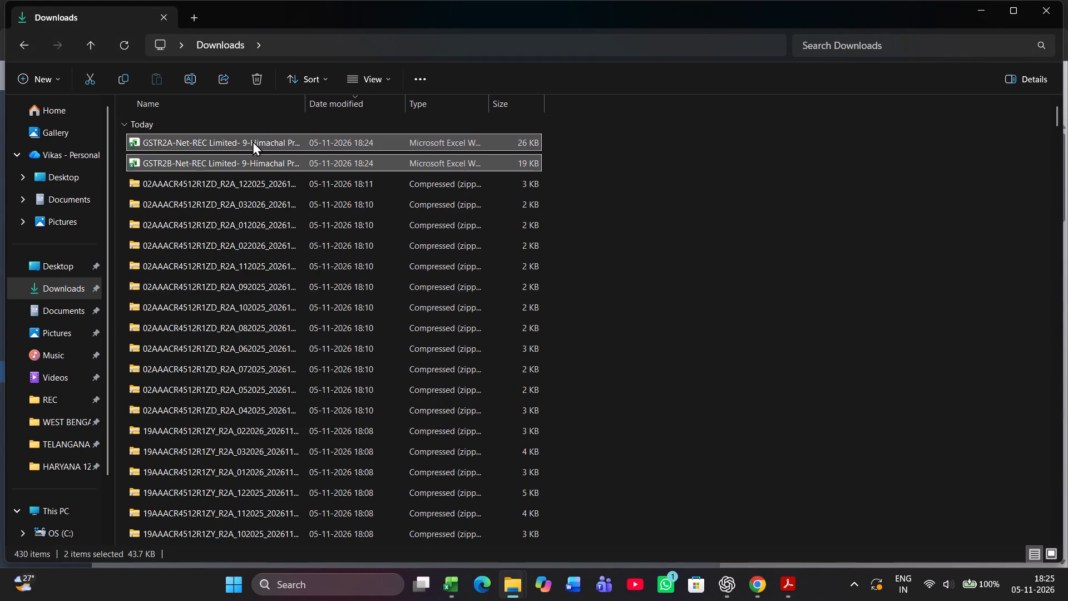
key(ctrl+x)
key(alt+Tab)
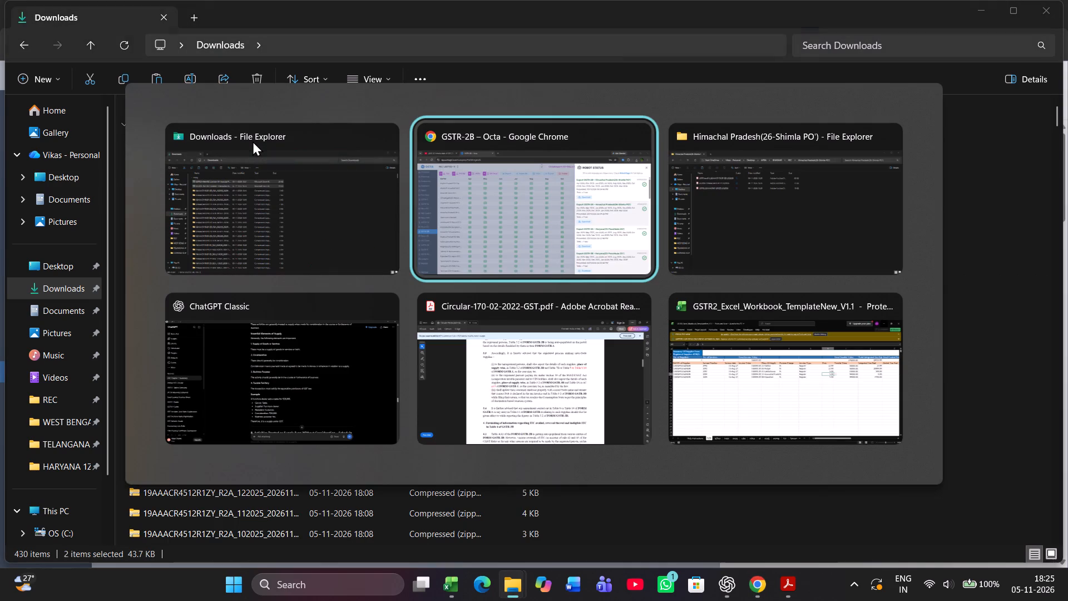
key(alt+Tab)
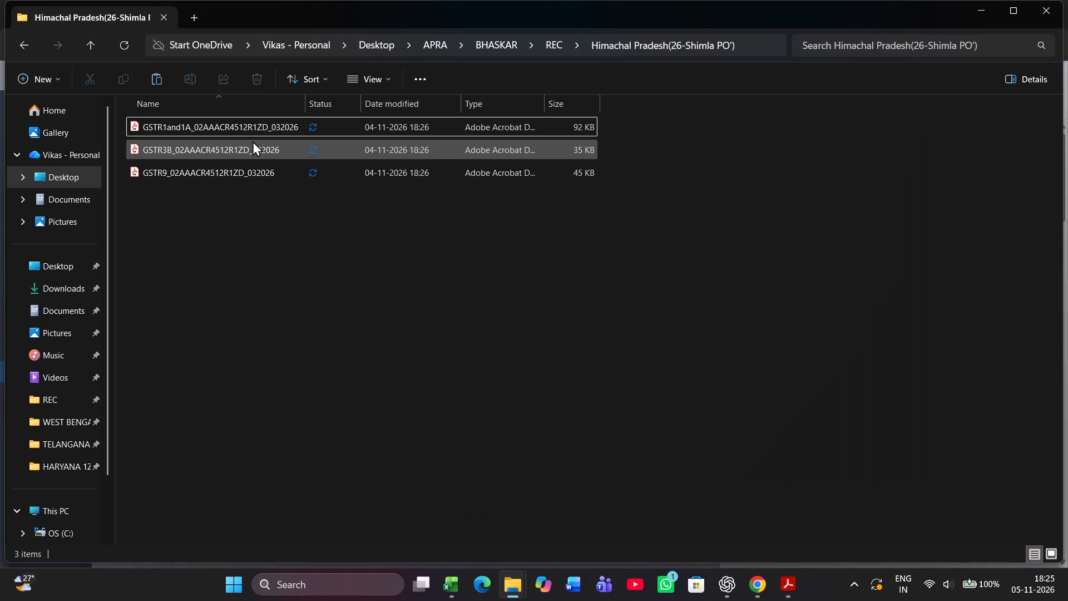
key(ctrl+v)
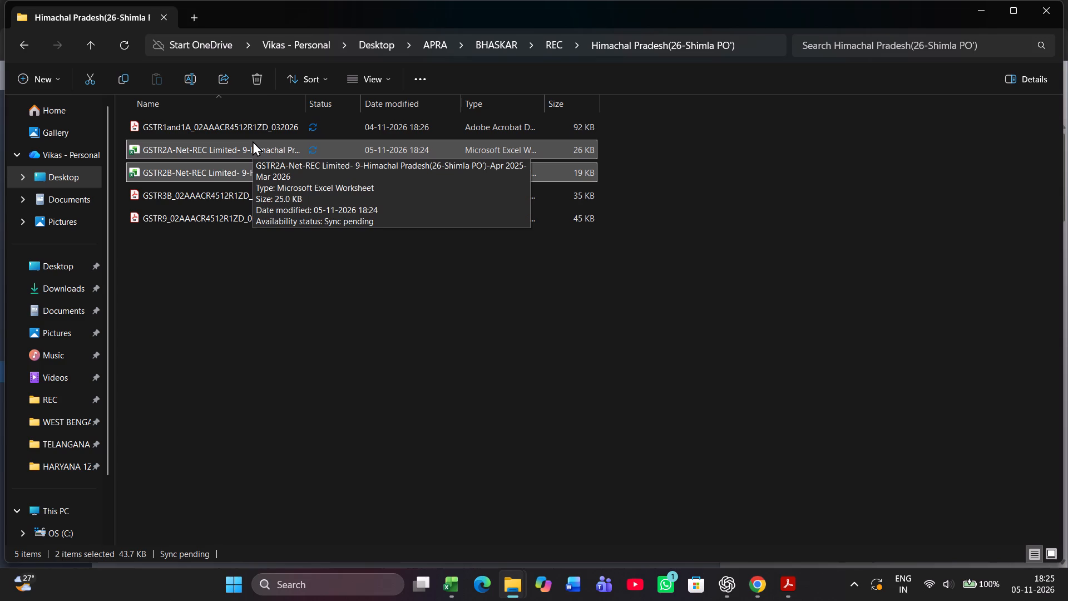
Return to the REC folder and open its JAMMU AND KASHMIR subfolder.
key(BackSpace)
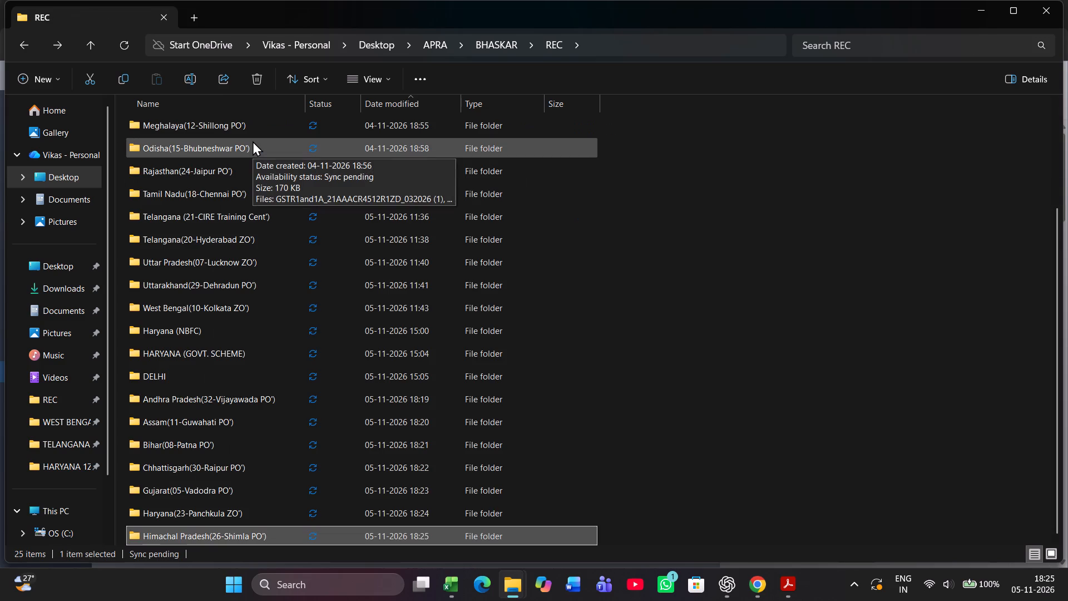
key(Up)
key(Up)
key(Up)
key(Up)
key(Up)
key(Up)
key(Up)
key(Up)
key(Up)
key(Up)
key(Up)
key(Up)
key(Up)
key(Up)
key(Up)
key(Up)
key(Up)
key(Up)
key(Up)
key(Up)
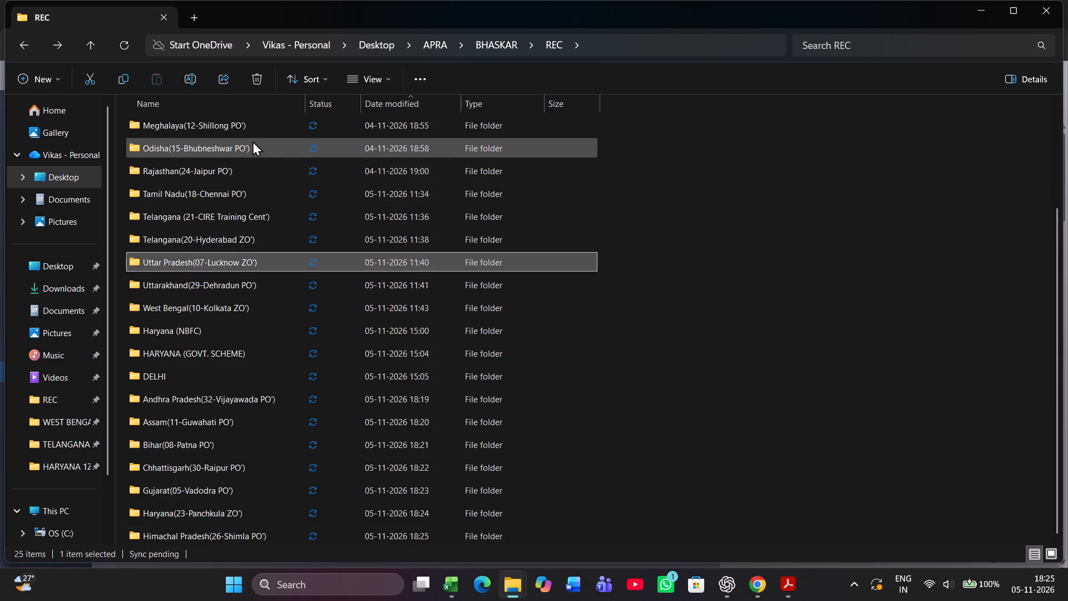
key(Return)
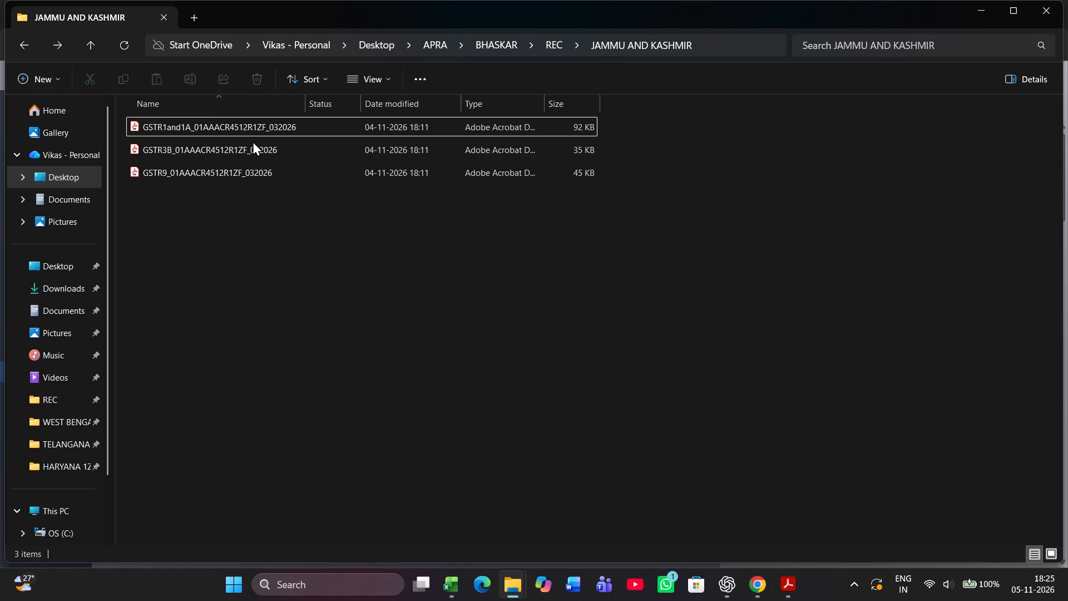
Switch to Octa in Chrome and export the GSTR-2B data of only Jammu and Kashmir for 04-2025 to 03-2026 in Octa Format – Smart.
key(alt+Tab)
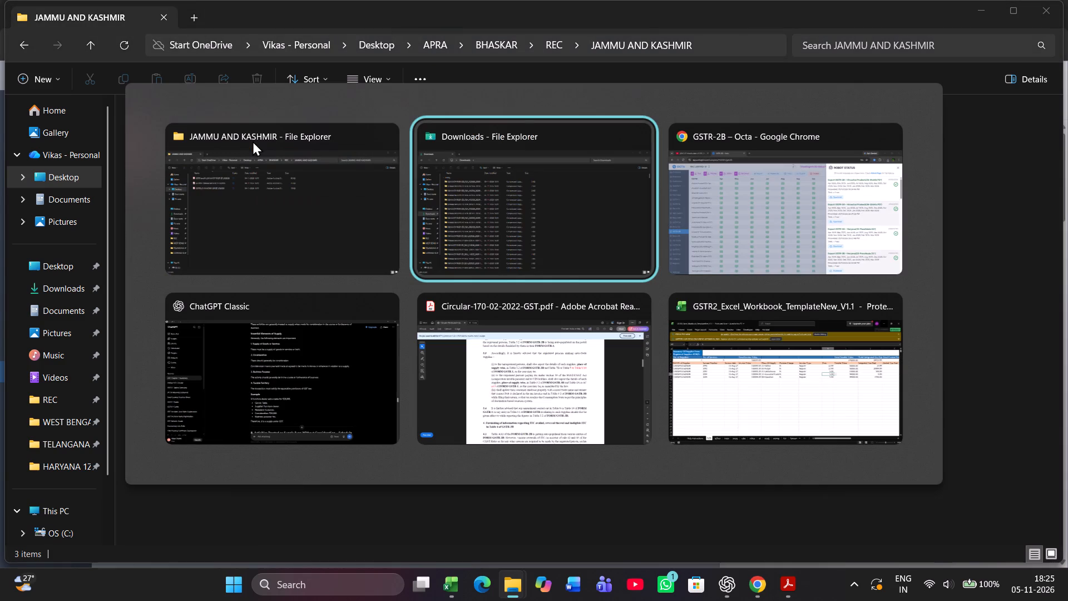
key(alt+Tab)
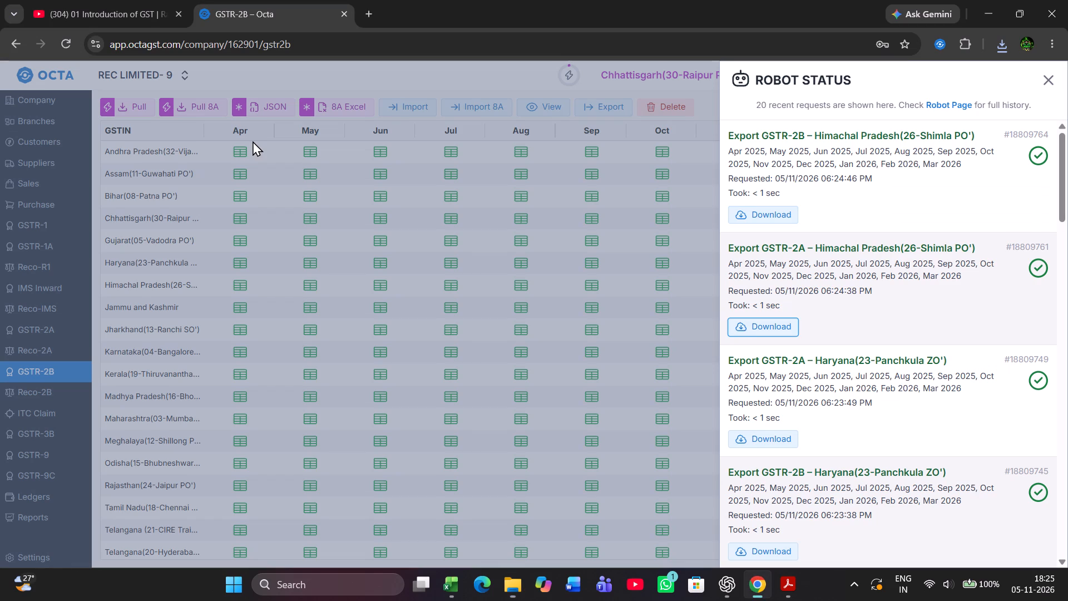
click(281, 312)
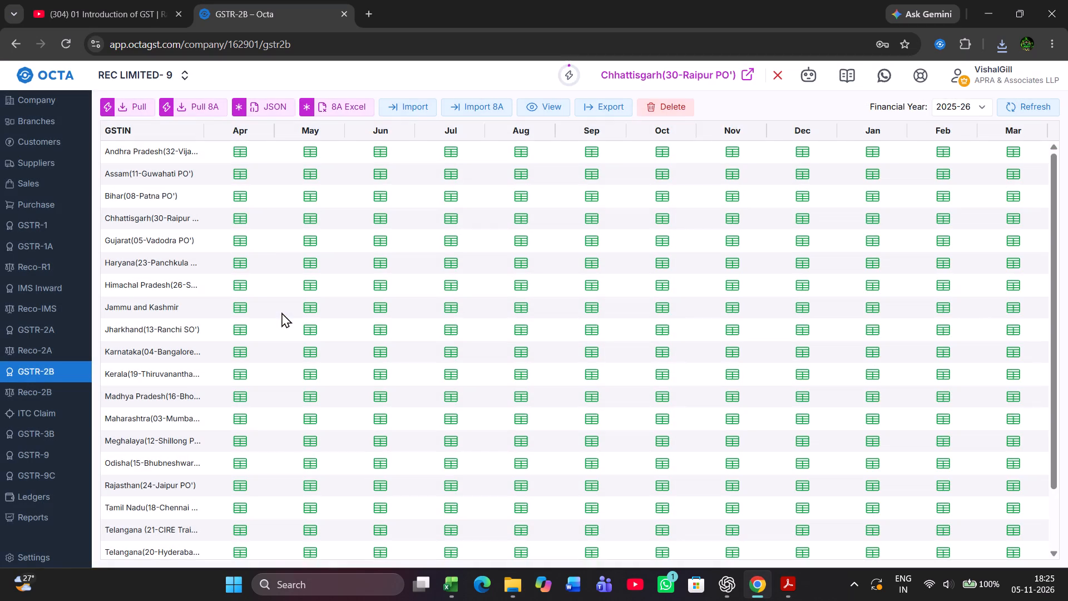
click(594, 104)
scroll(359, 249, down, 1)
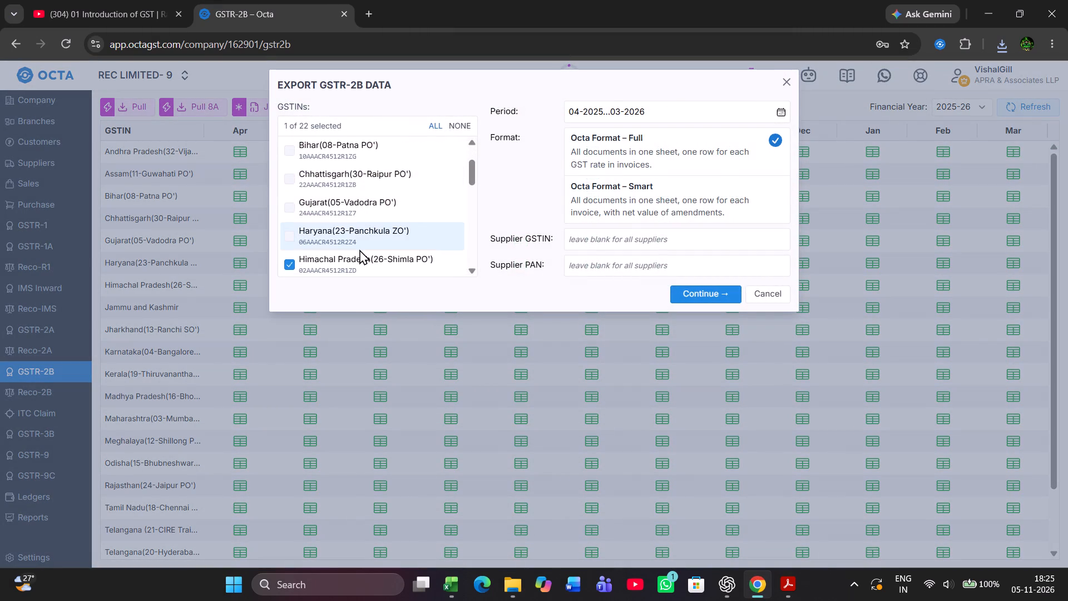
scroll(359, 249, down, 1)
click(293, 175)
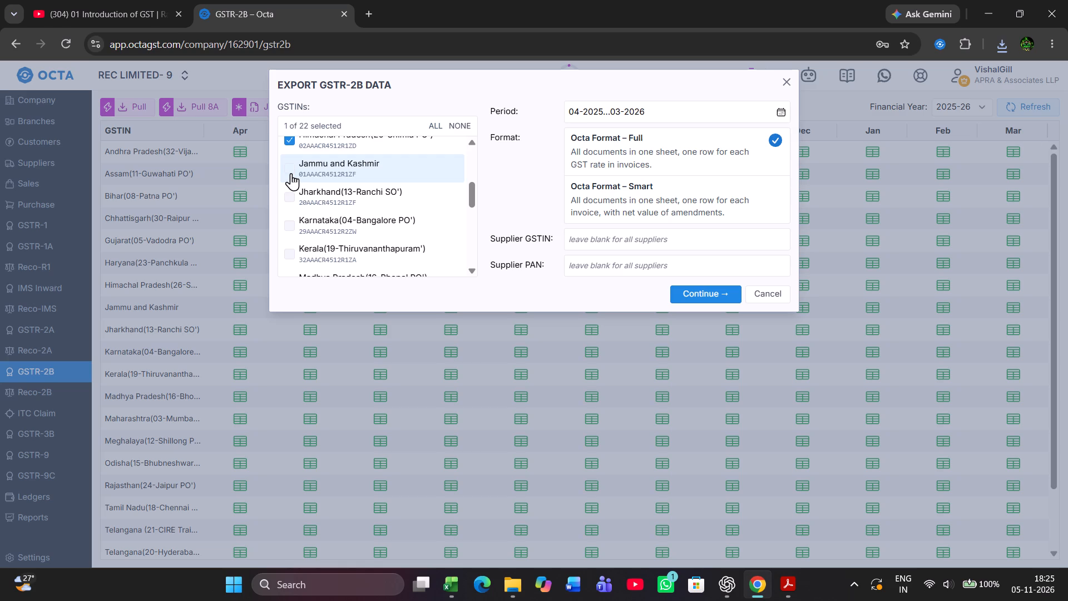
key(space)
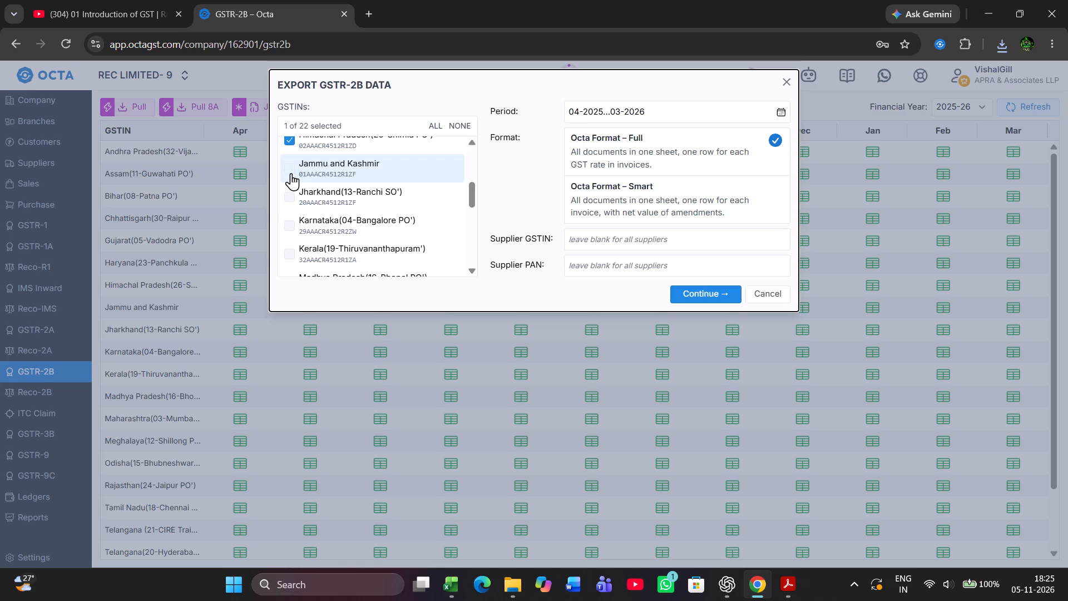
click(291, 173)
click(288, 145)
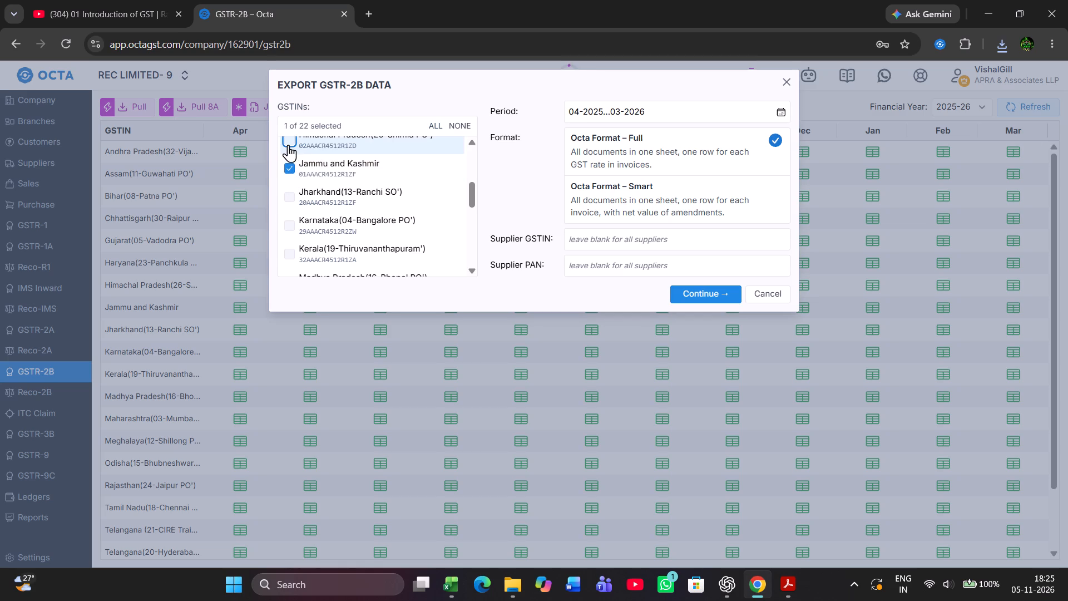
click(686, 210)
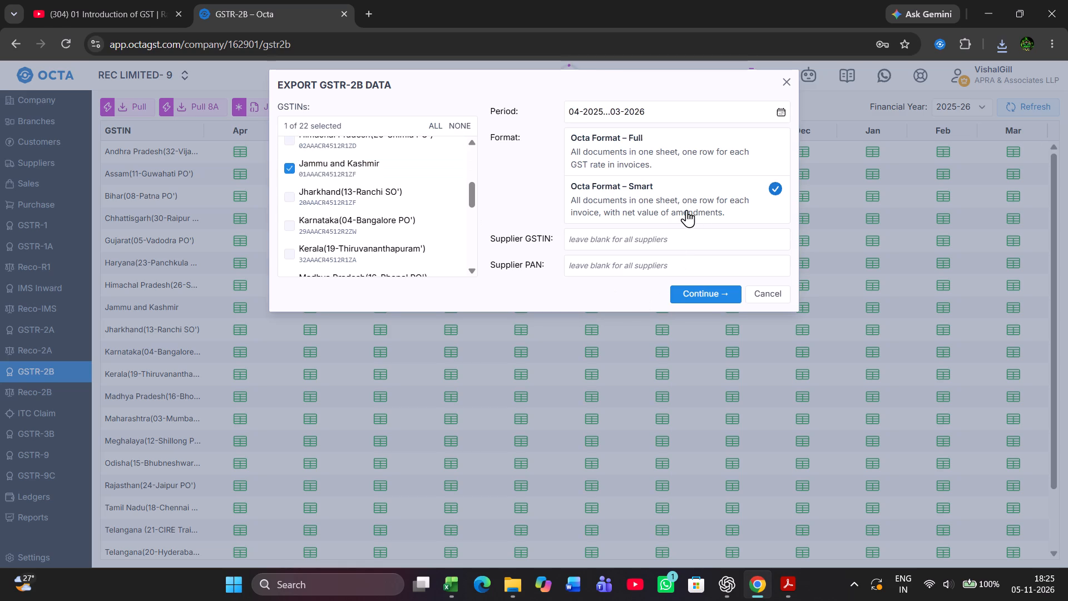
click(700, 298)
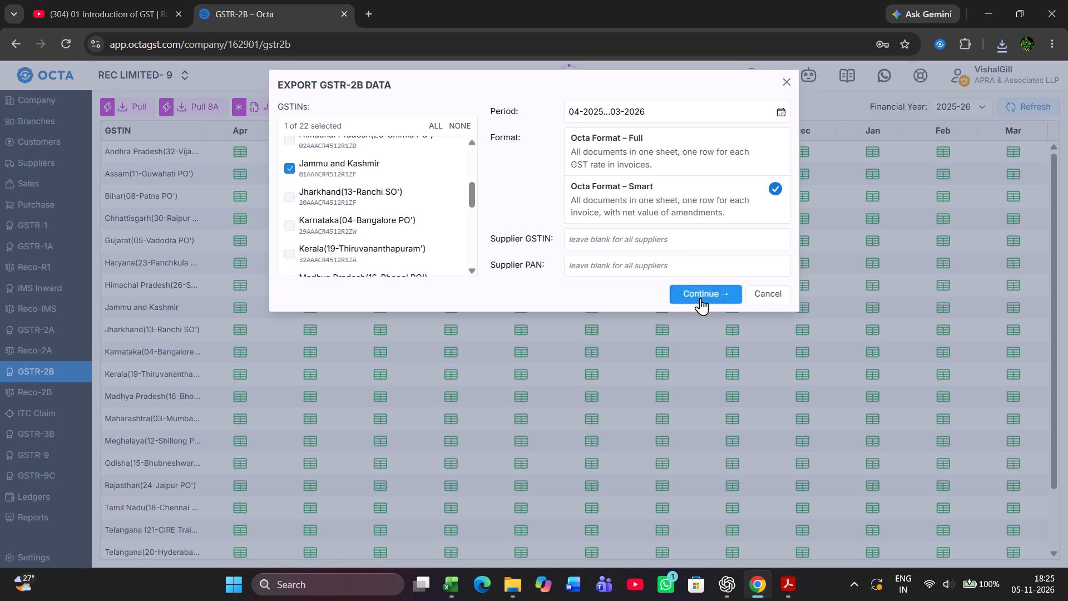
Export the GSTR-2A data of Jammu and Kashmir for 04-2025 to 03-2026 in Octa Format – Smart.
click(71, 334)
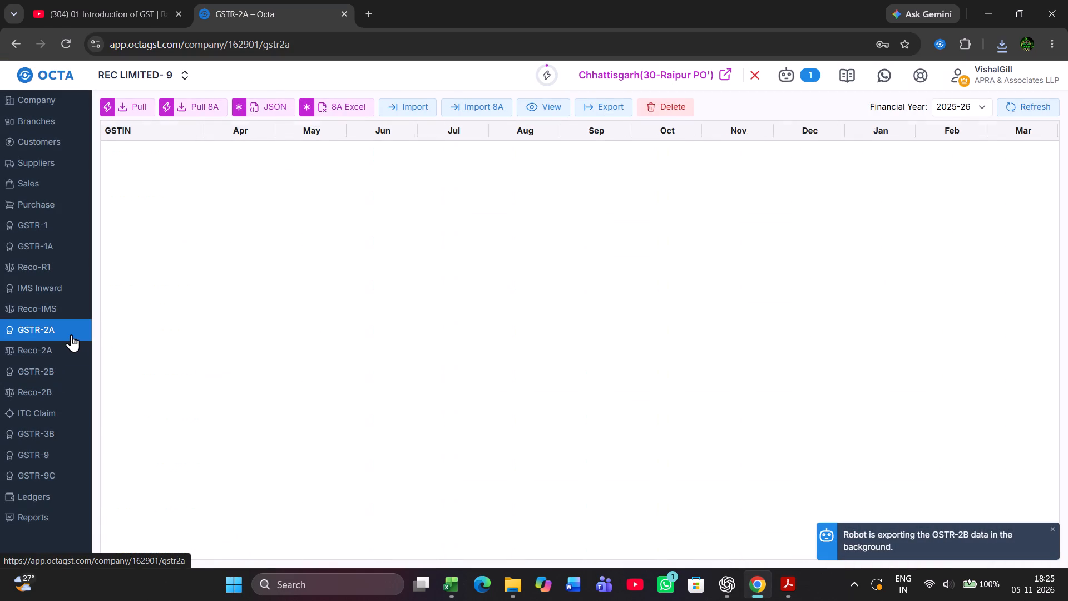
click(615, 103)
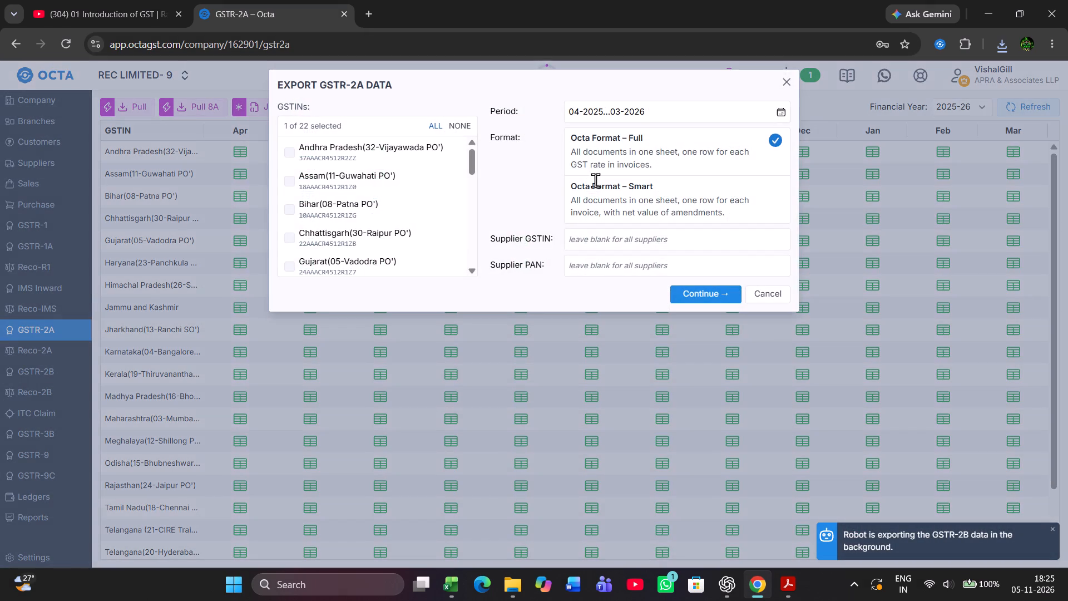
click(661, 218)
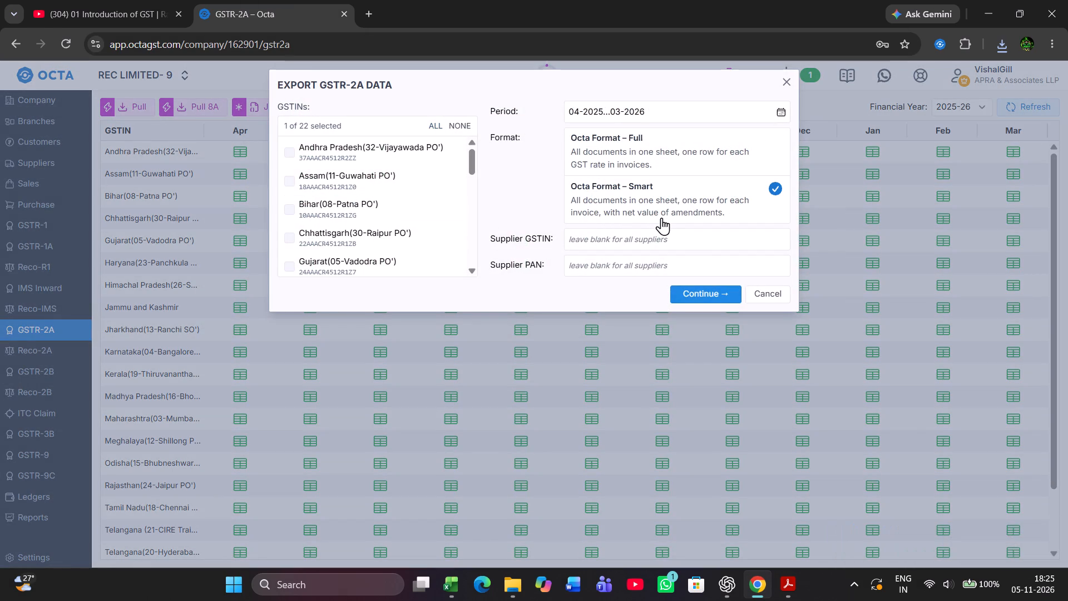
click(701, 300)
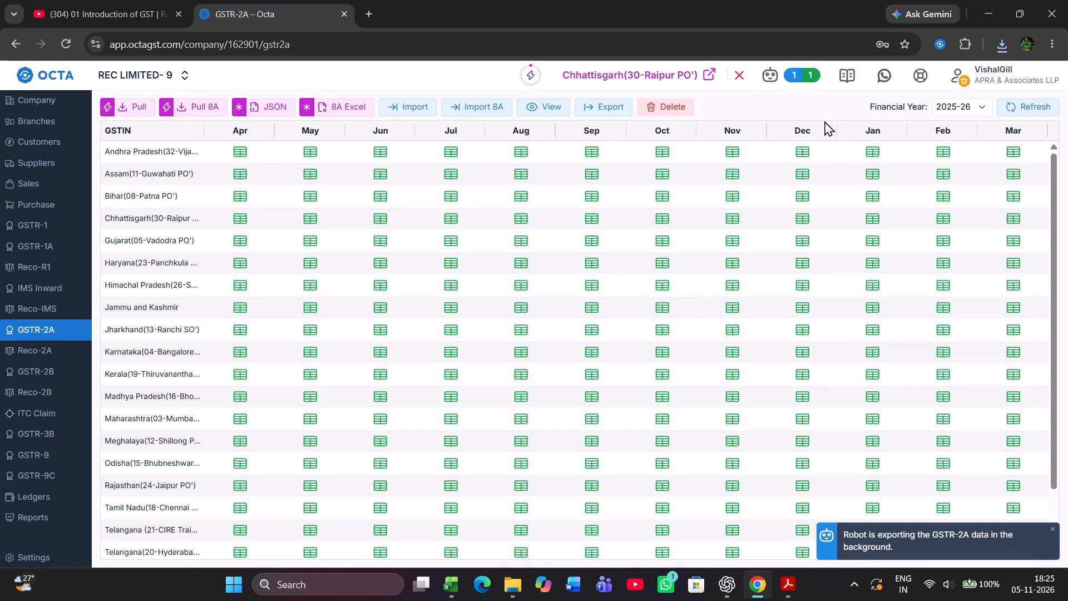
Download the finished GSTR-2A and GSTR-2B exports of Jammu and Kashmir from the robot status list.
click(782, 73)
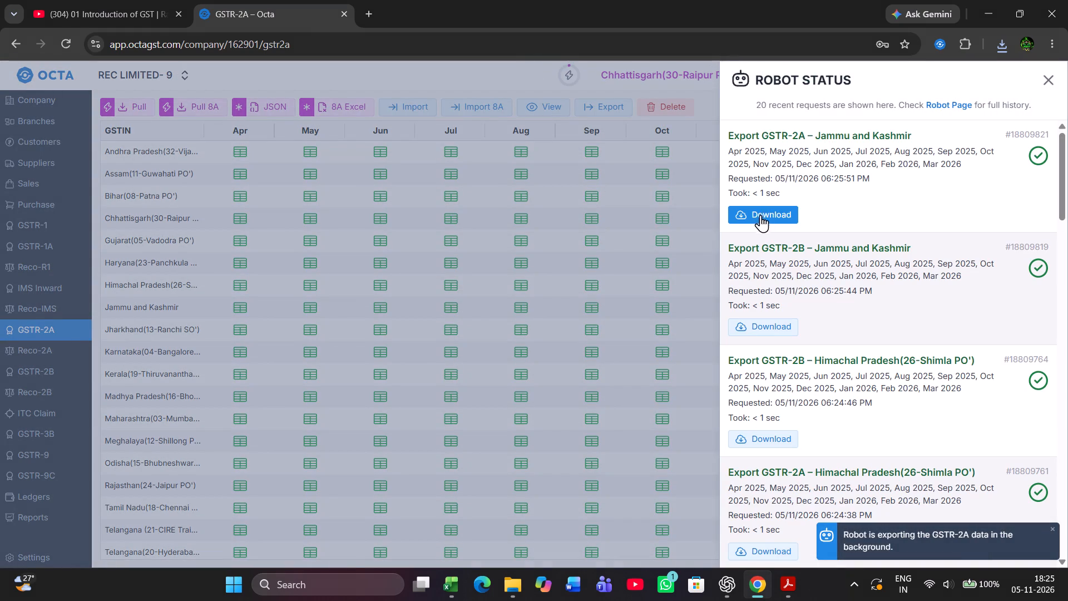
click(759, 216)
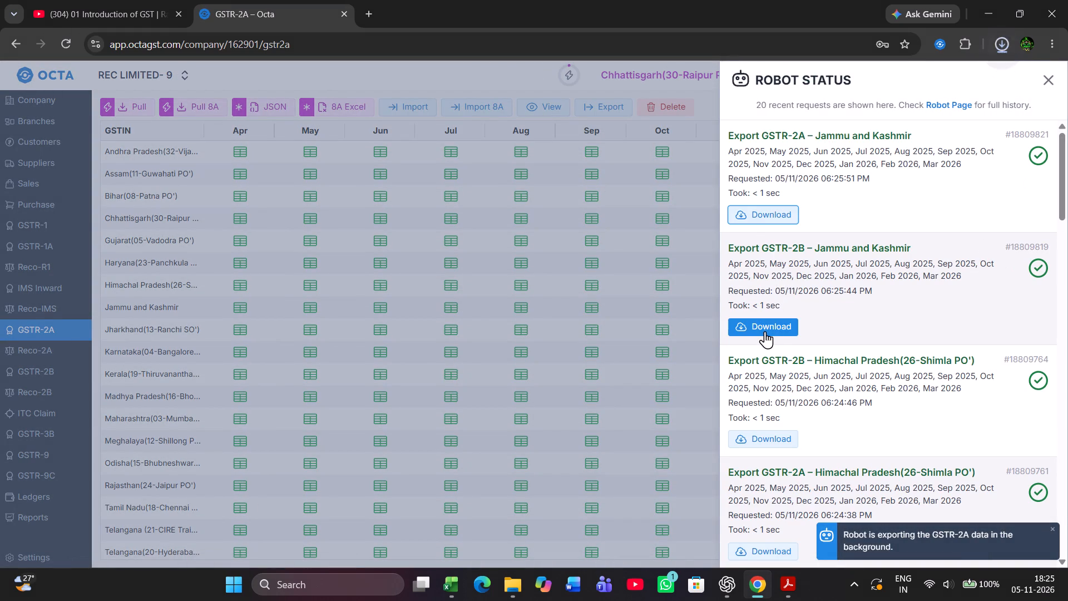
click(765, 331)
Switch to File Explorer, re-sort Downloads by date modified, and move the Jammu and Kashmir GSTR-2A and GSTR-2B Excel files into REC's JAMMU AND KASHMIR folder.
key(alt+Tab)
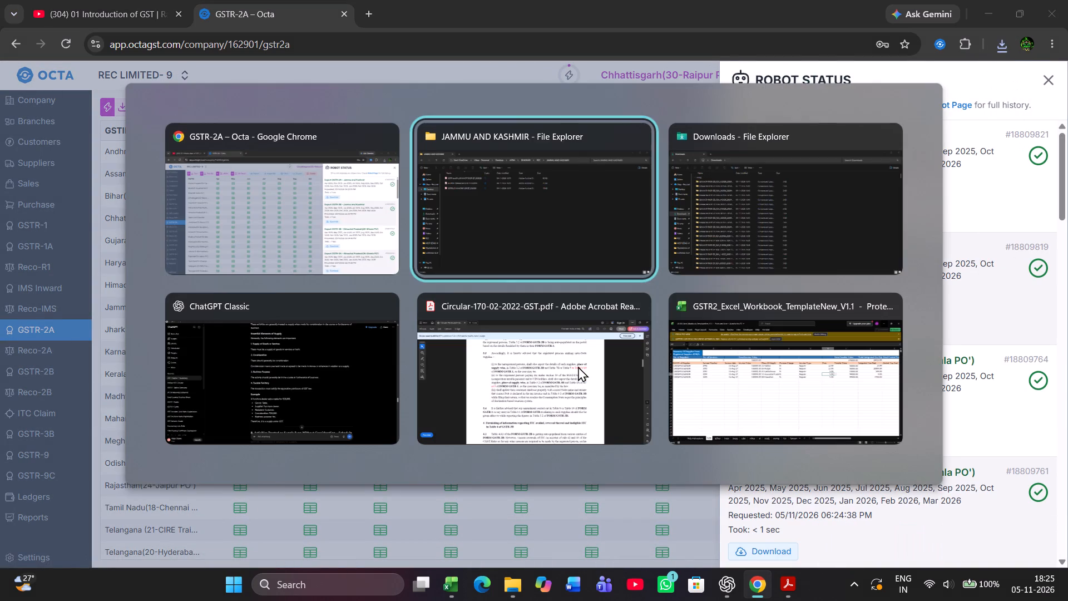
key(alt+Tab)
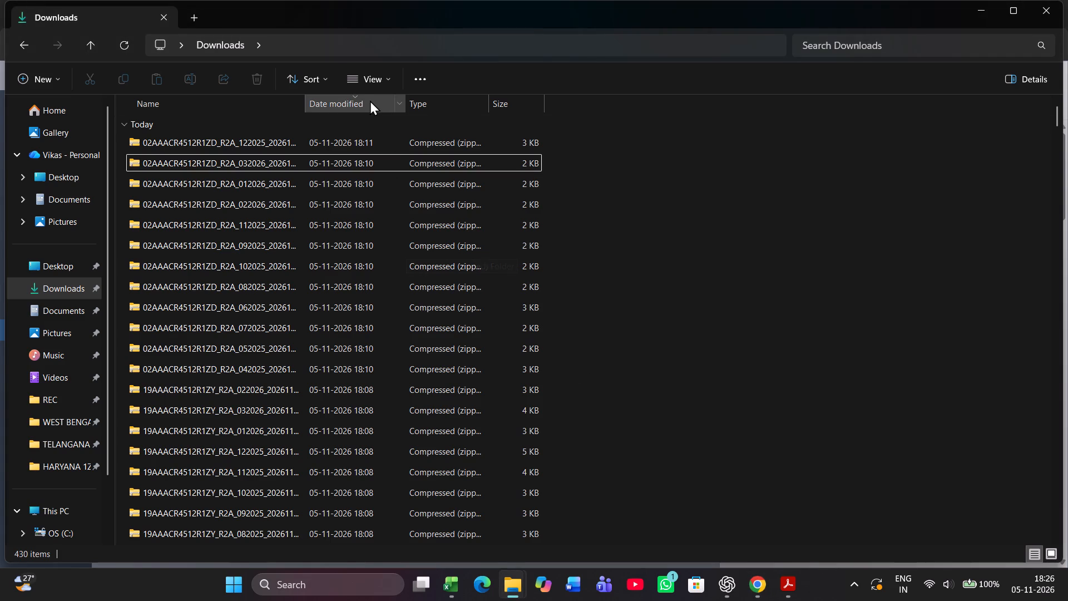
double_click(370, 100)
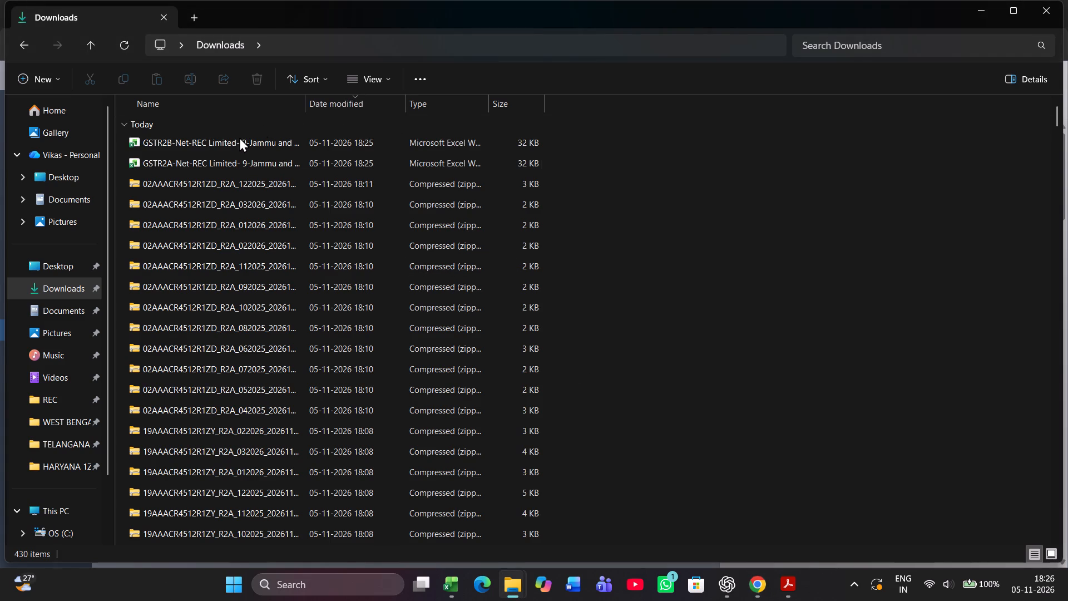
click(237, 139)
key(shift+Down)
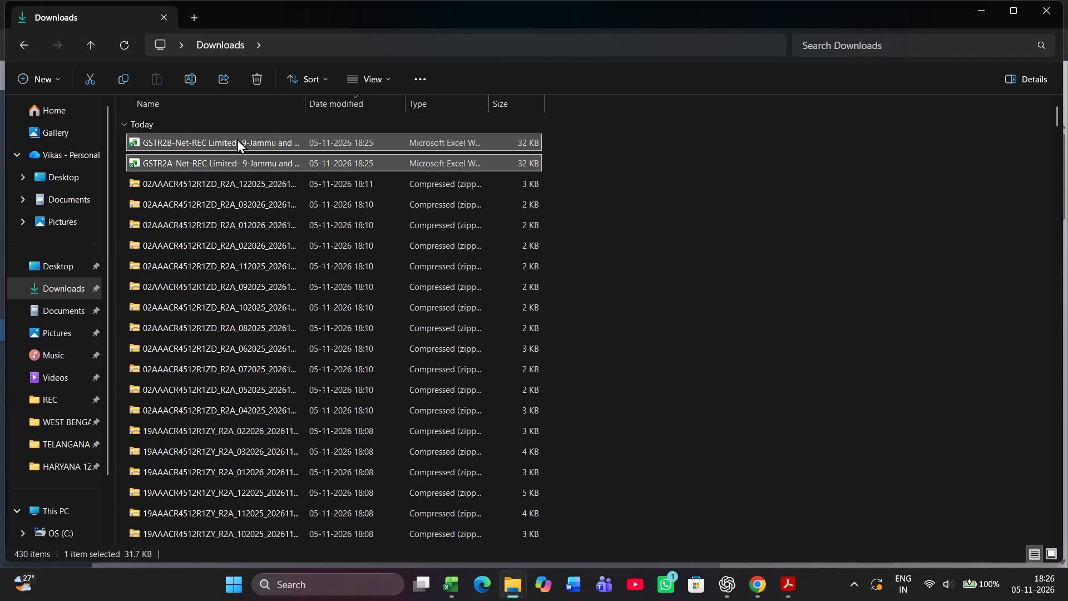
key(ctrl+x)
key(alt+Tab)
key(alt+Tab)
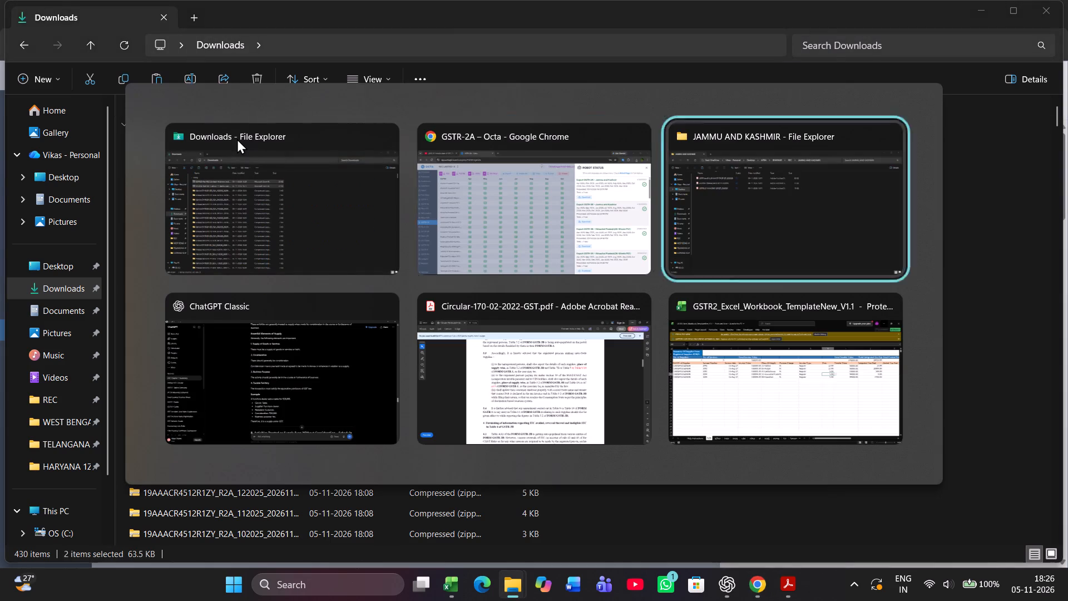
key(ctrl+v)
Return to the REC folder and open its Jharkhand(13-Ranchi SO') subfolder.
key(BackSpace)
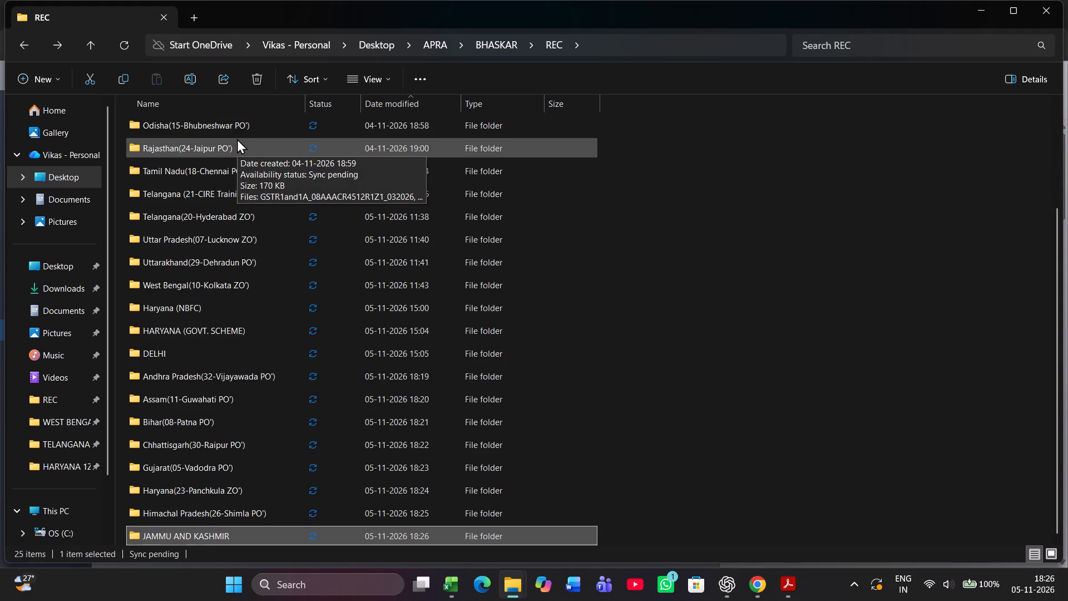
key(Up)
key(Up)
key(Up)
key(Up)
key(Up)
key(Up)
key(Up)
key(Up)
key(Up)
key(Up)
key(Up)
key(Up)
key(Up)
key(Up)
key(Up)
key(Up)
key(Up)
key(Up)
key(Up)
key(Up)
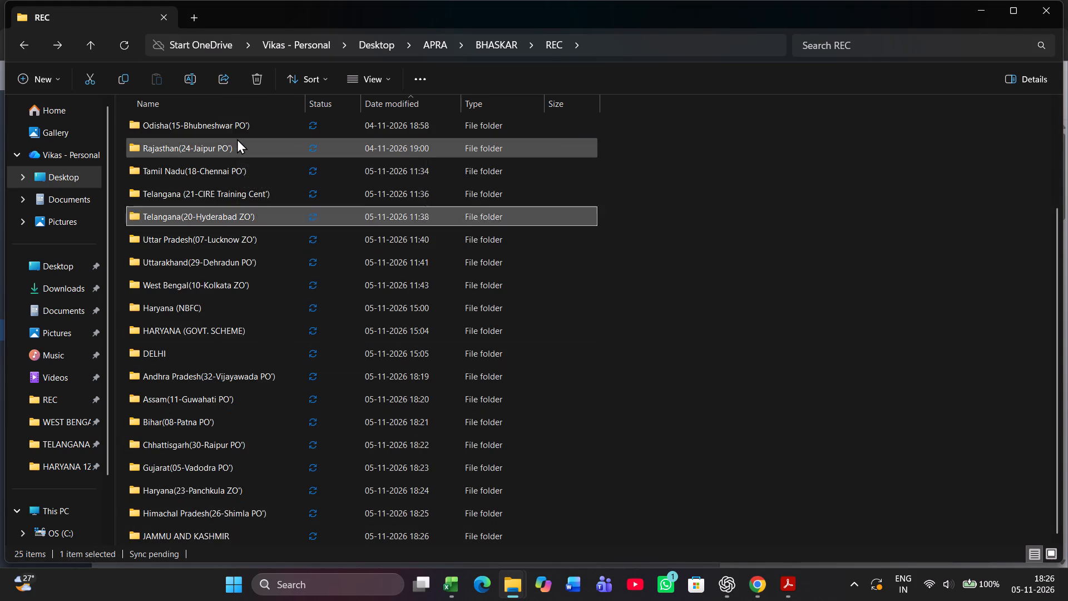
key(Return)
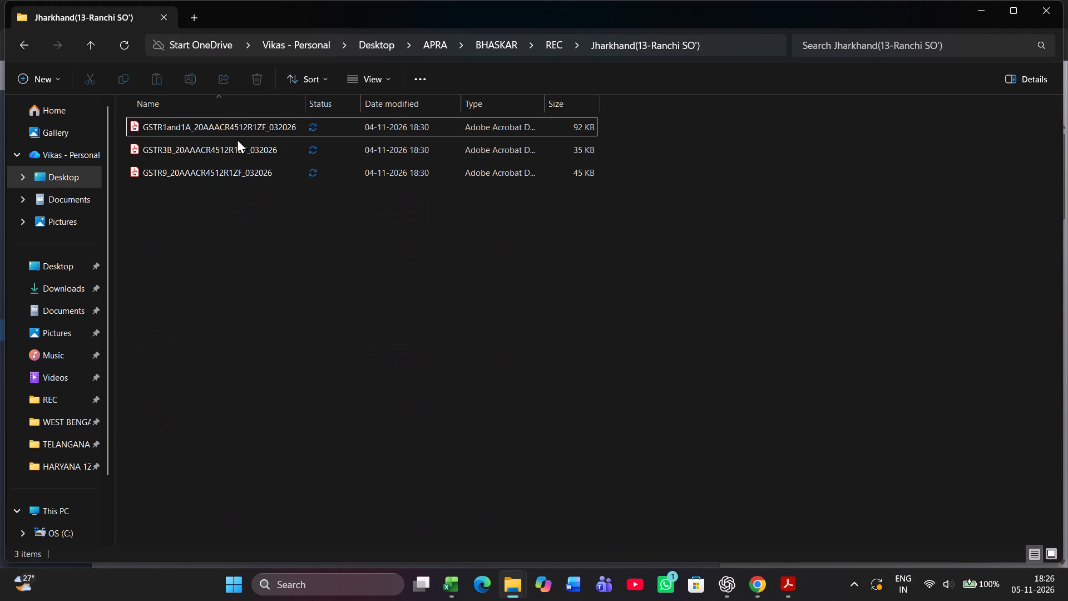
Switch to Octa in Chrome and export the GSTR-2A data of only Jharkhand(13-Ranchi SO') for 04-2025 to 03-2026 in Octa Format – Smart.
key(alt+Tab)
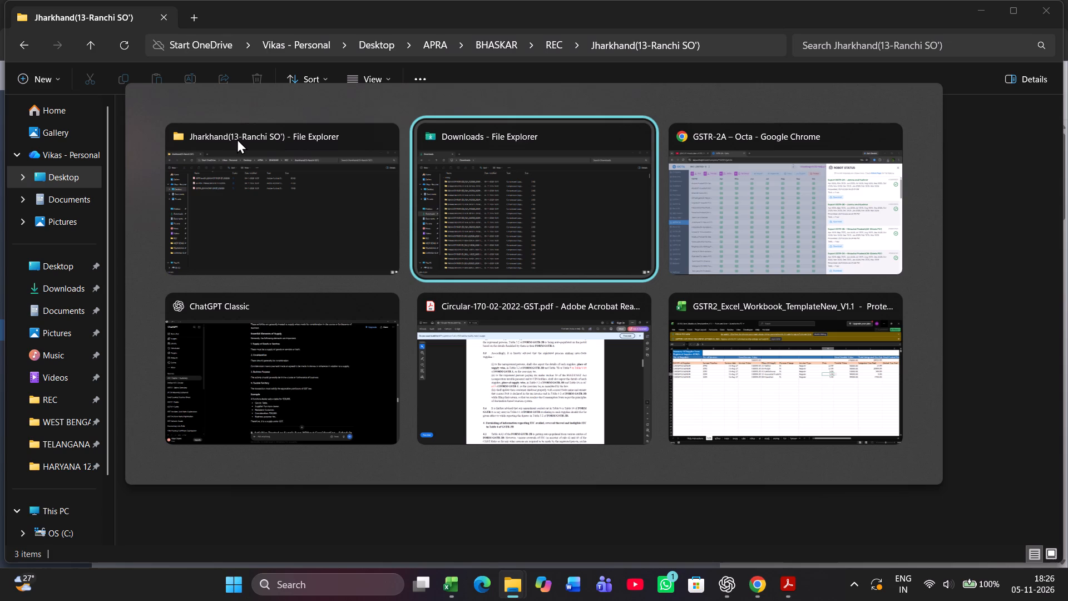
key(alt+Tab)
click(506, 264)
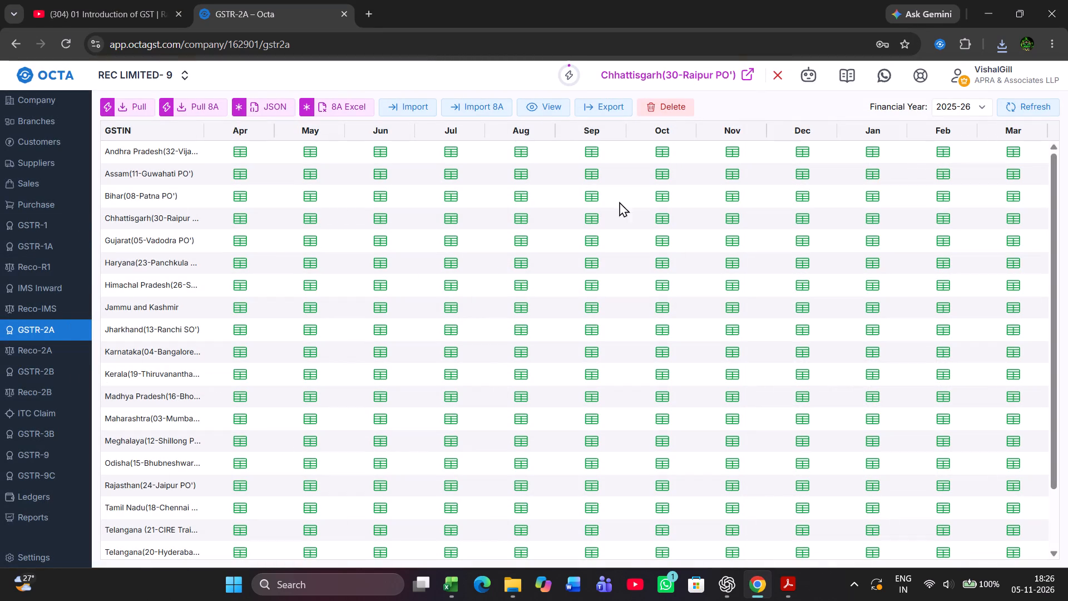
click(612, 103)
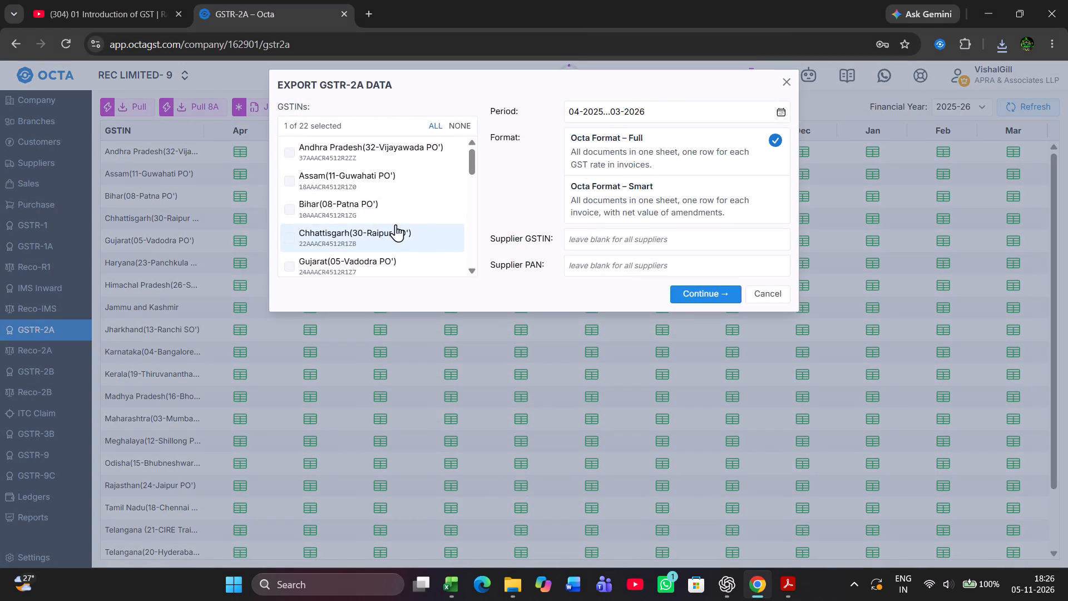
scroll(375, 199, down, 3)
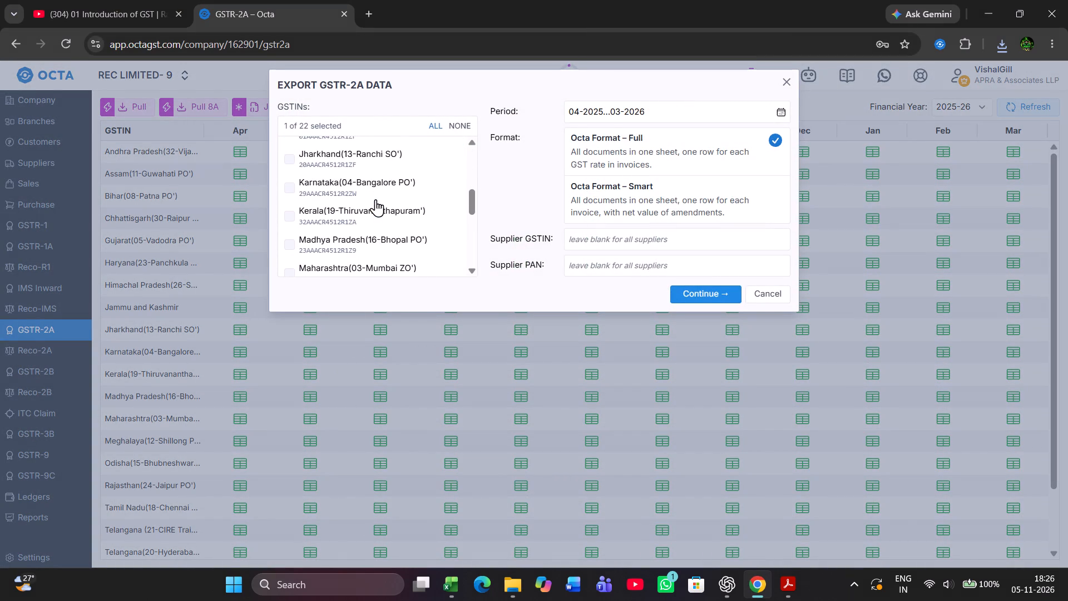
scroll(293, 161, up, 1)
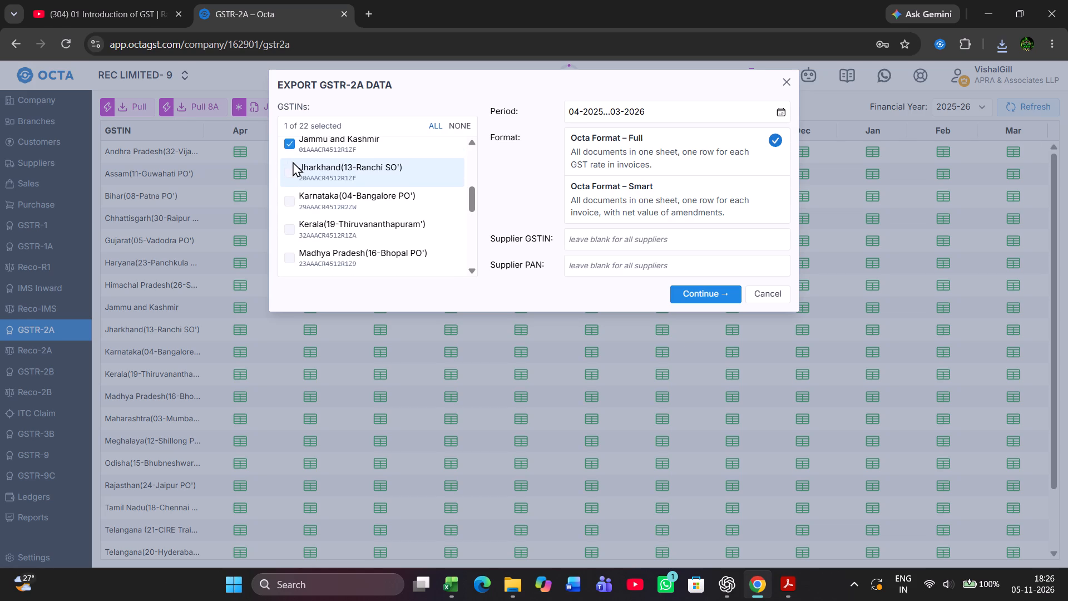
click(290, 149)
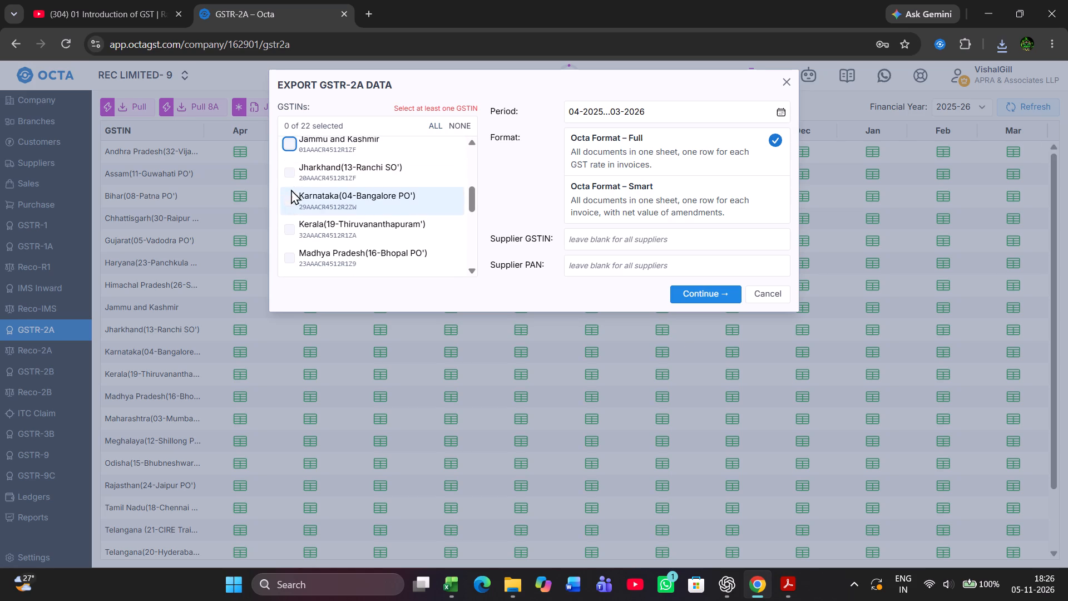
click(293, 178)
click(289, 170)
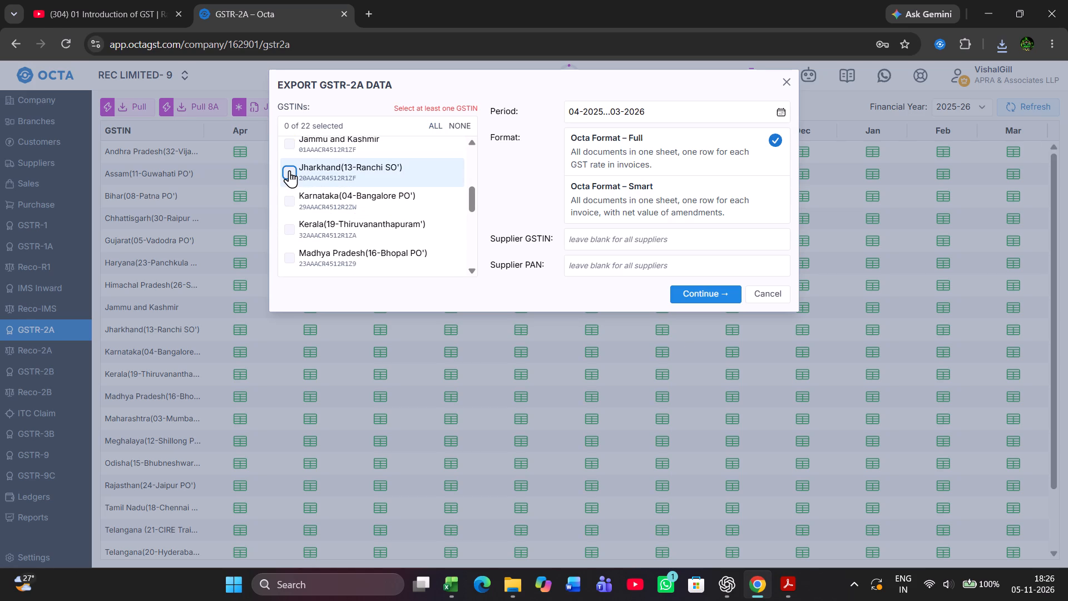
click(685, 195)
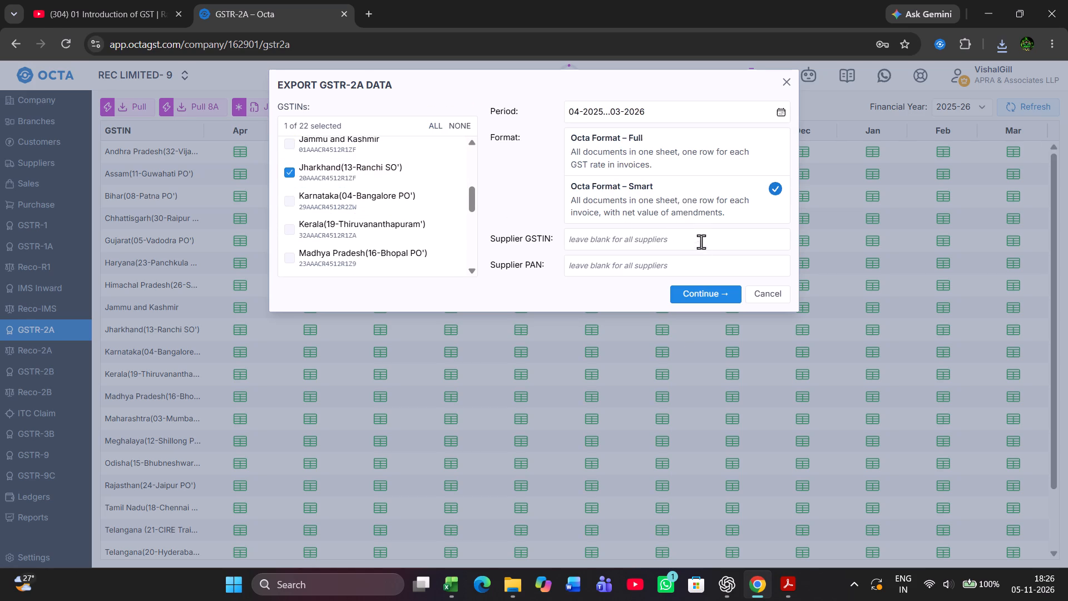
click(700, 295)
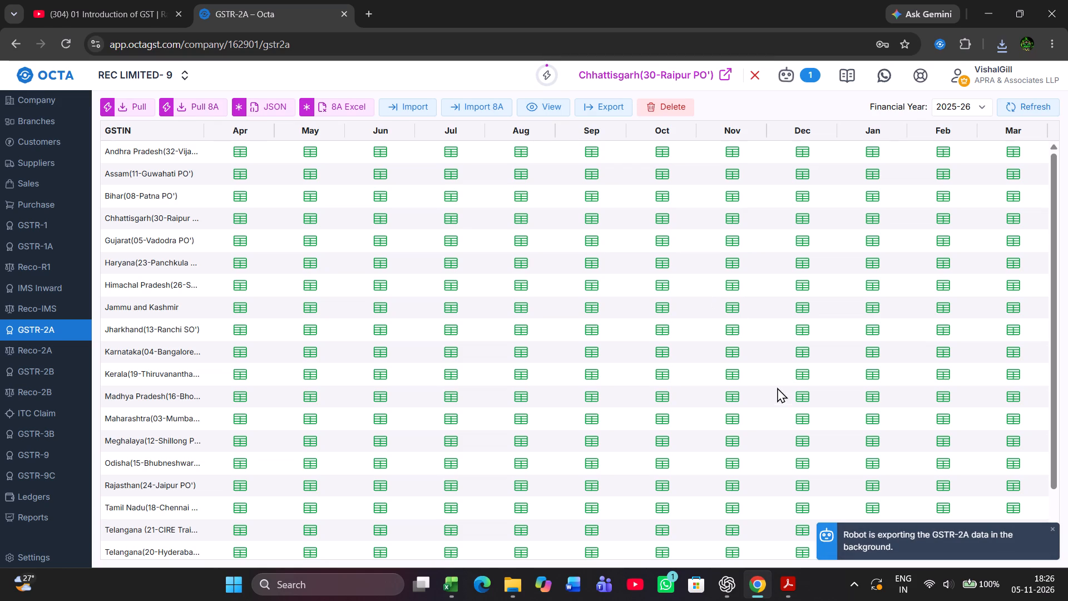
Export the GSTR-2B data of Jharkhand(13-Ranchi SO') for 04-2025 to 03-2026 in Octa Format – Smart.
click(23, 373)
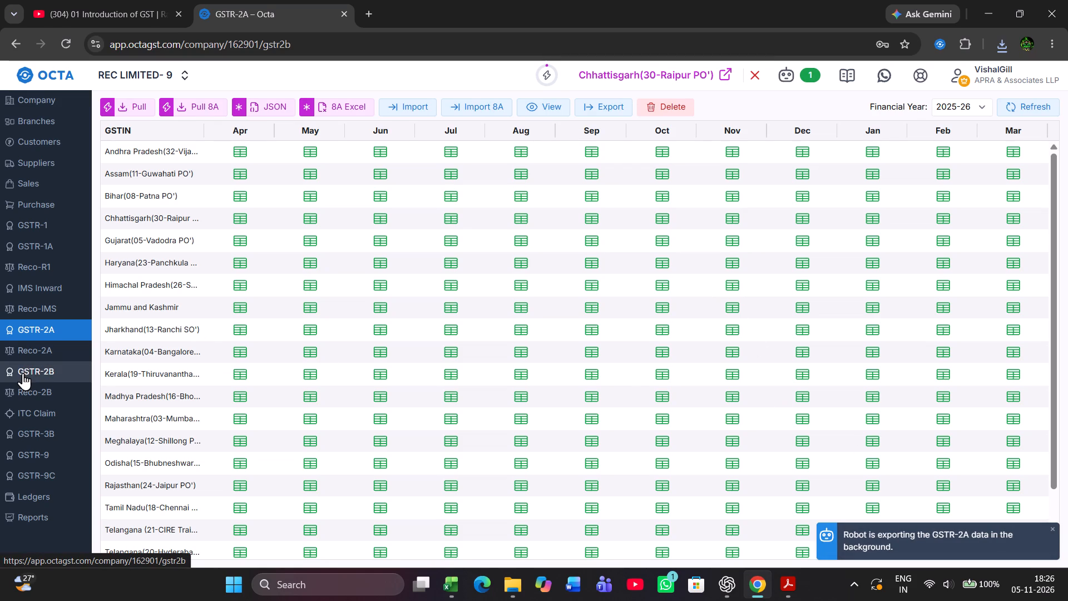
click(582, 104)
click(702, 193)
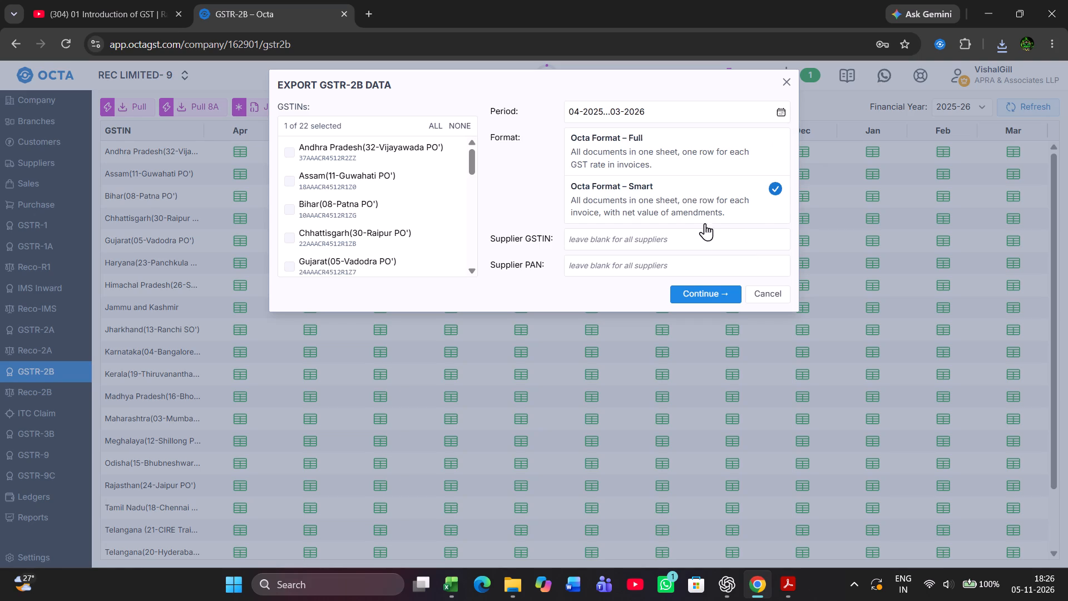
click(698, 293)
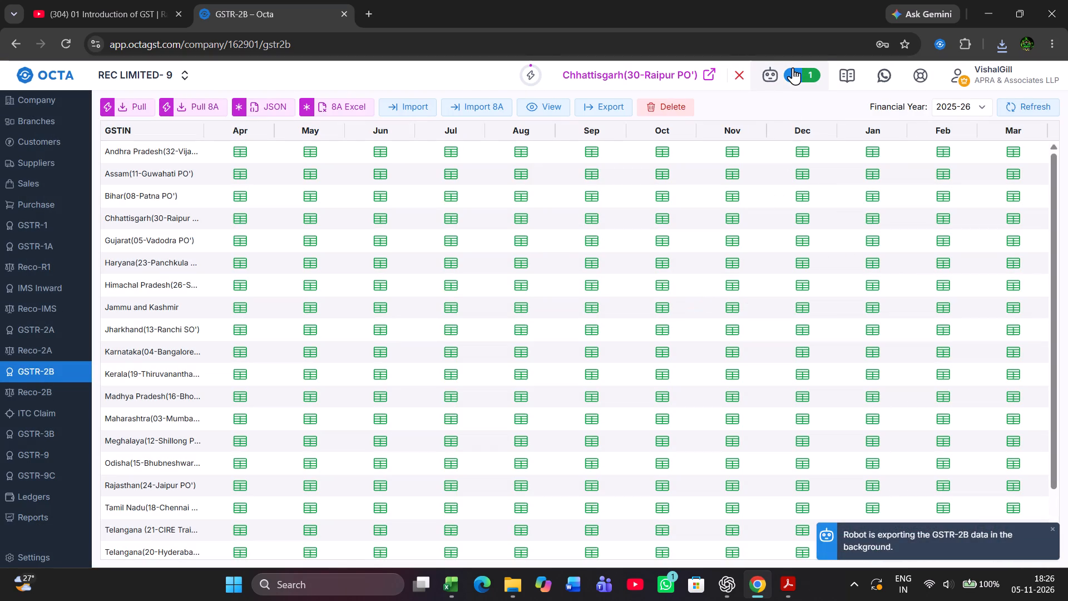
click(793, 67)
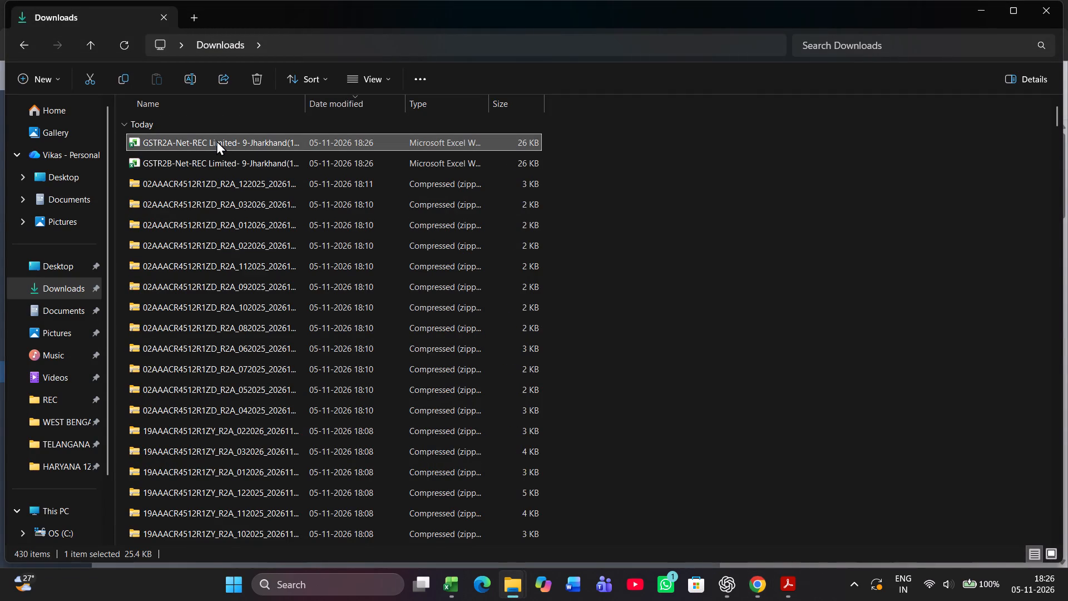
key(shift+Down)
key(ctrl+x)
key(alt+Tab)
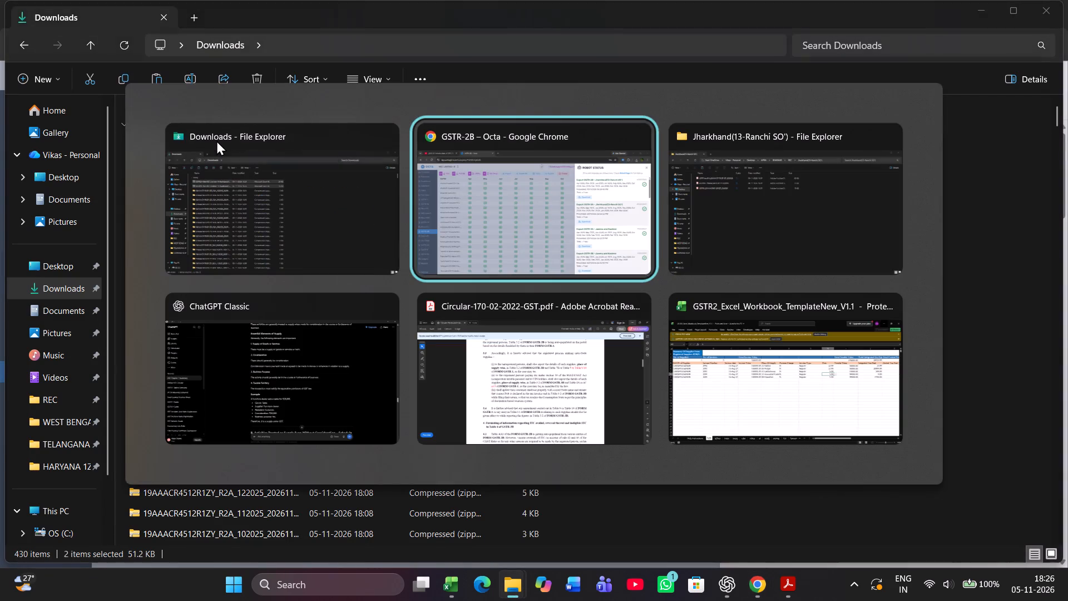
key(alt+Tab)
key(ctrl+v)
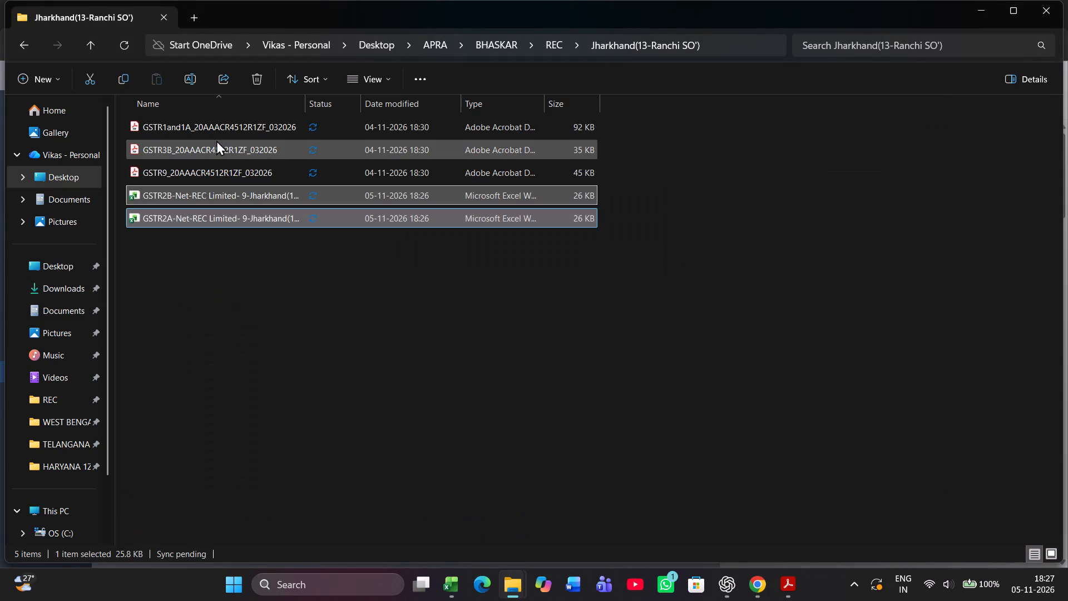
Go back to the REC folder and open its Karnataka(04-Bangalore PO') subfolder.
key(alt+Tab)
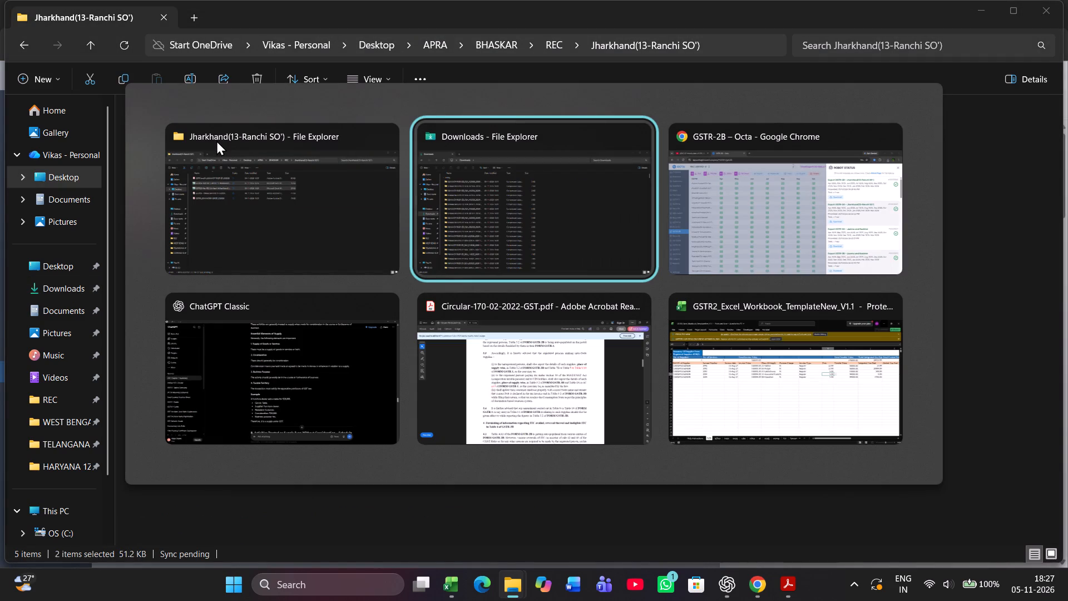
key(alt+Left)
key(BackSpace)
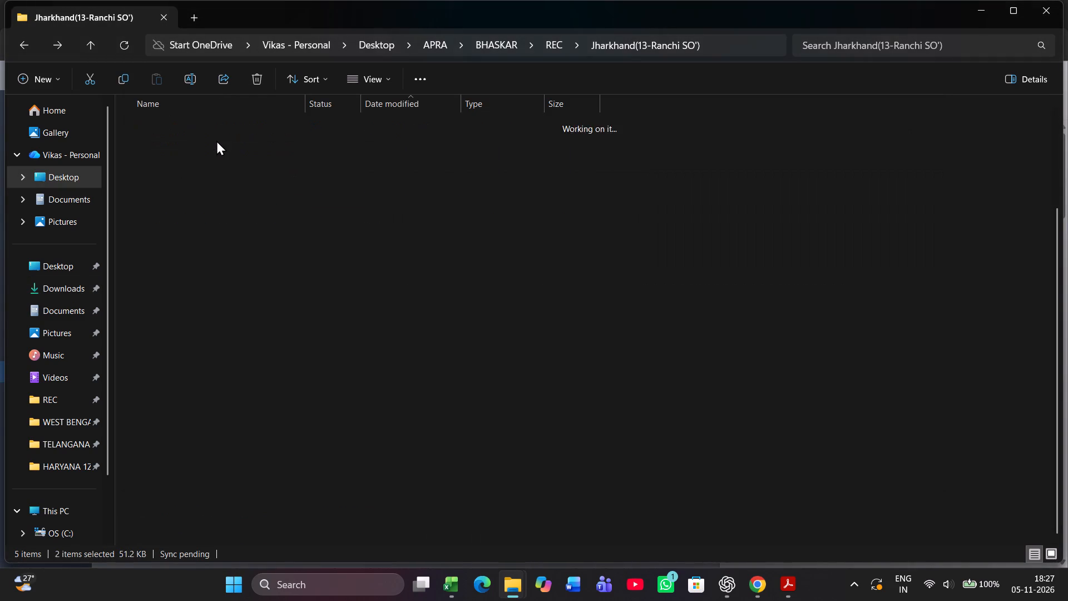
key(Up)
key(Up)
key(Up)
key(Up)
key(Up)
key(Up)
key(Up)
key(Up)
key(Up)
key(Up)
key(Up)
key(Up)
key(Up)
key(Up)
key(Up)
key(Up)
key(Up)
key(Up)
key(Up)
key(Up)
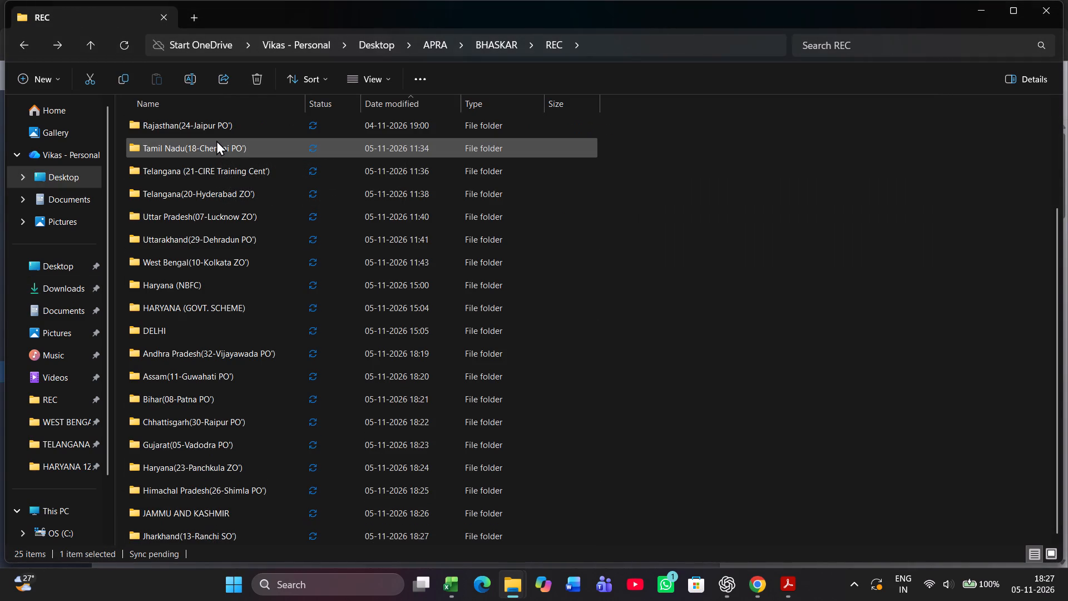
key(Return)
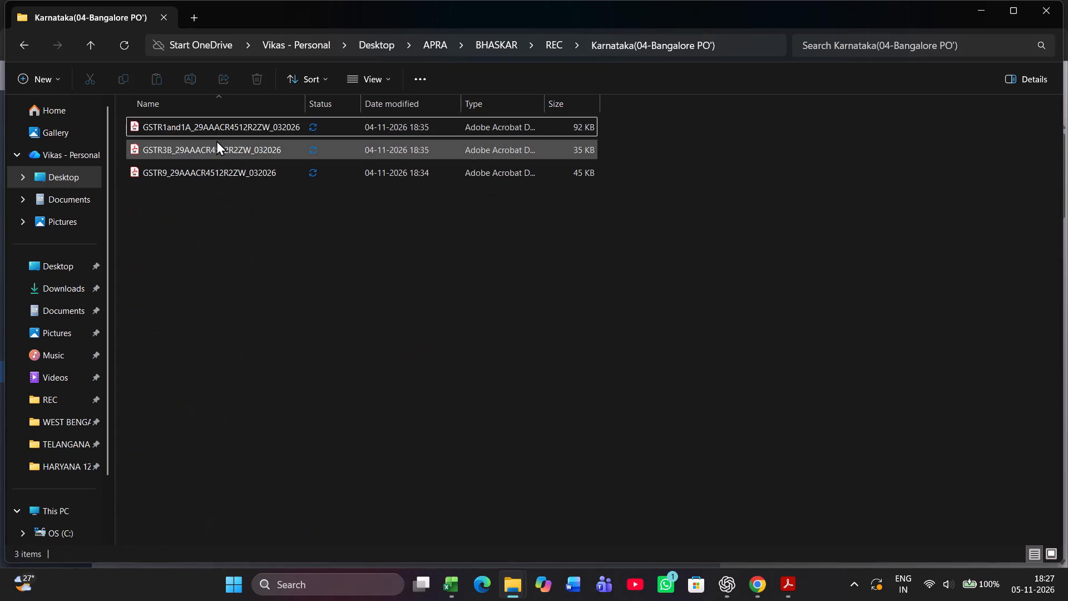
Switch to the Downloads window and delete all of today's R2A ZIP files listed above 51_GST_Flyer_Chapter33.
key(alt+Tab)
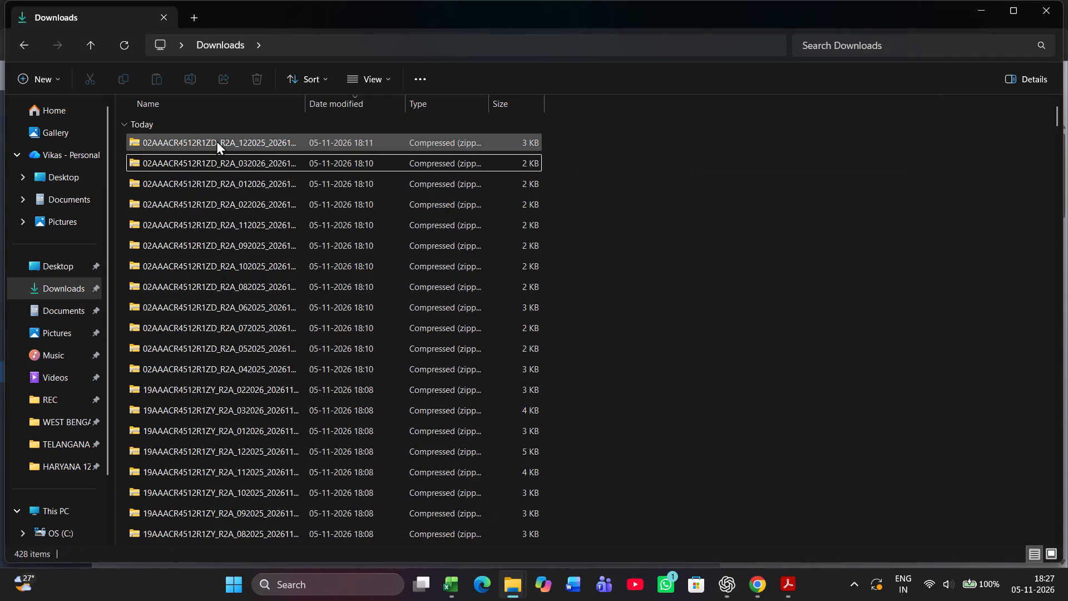
key(Down)
key(Up)
key(Up)
key(shift+Down)
key(shift+Down)
key(shift+Down)
key(shift+Down)
key(shift+Down)
key(shift+Down)
key(shift+Down)
key(shift+Down)
key(shift+Down)
key(shift+Down)
key(shift+Down)
key(shift+Down)
key(shift+Down)
key(shift+Down)
key(shift+Down)
key(shift+Down)
key(shift+Down)
key(shift+Down)
key(shift+Down)
key(shift+Down)
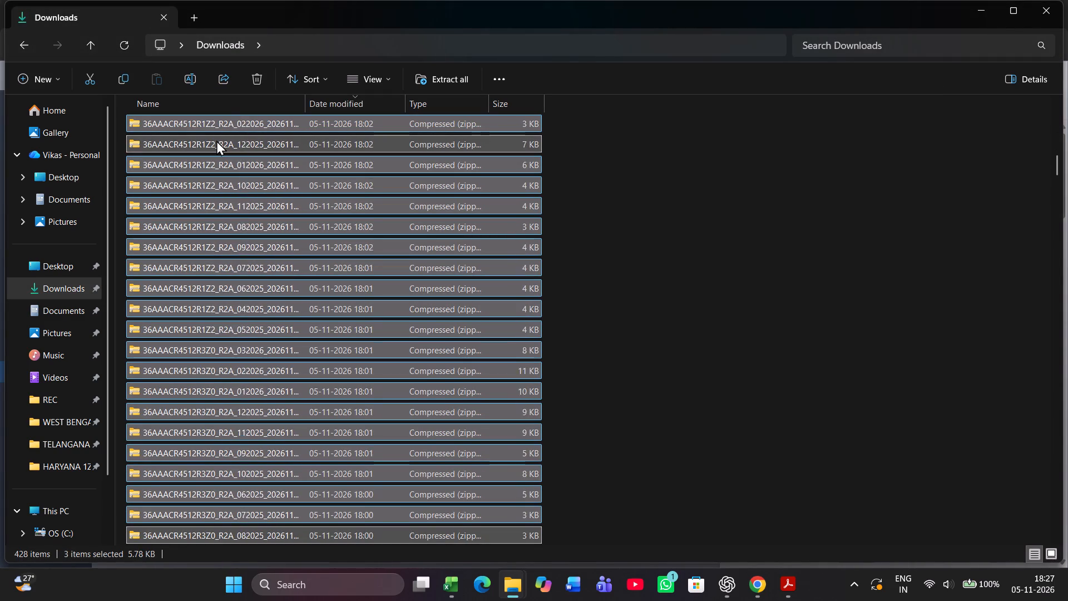
key(shift+Down)
key(shift+Down)
key(shift+Down)
key(shift+Down)
key(shift+Down)
key(shift+Down)
key(shift+Down)
key(shift+Down)
key(shift+Down)
key(shift+Down)
key(shift+Down)
key(shift+Down)
key(shift+Down)
key(shift+Down)
key(shift+Down)
key(shift+Down)
key(shift+Down)
key(shift+Down)
key(shift+Down)
key(shift+Down)
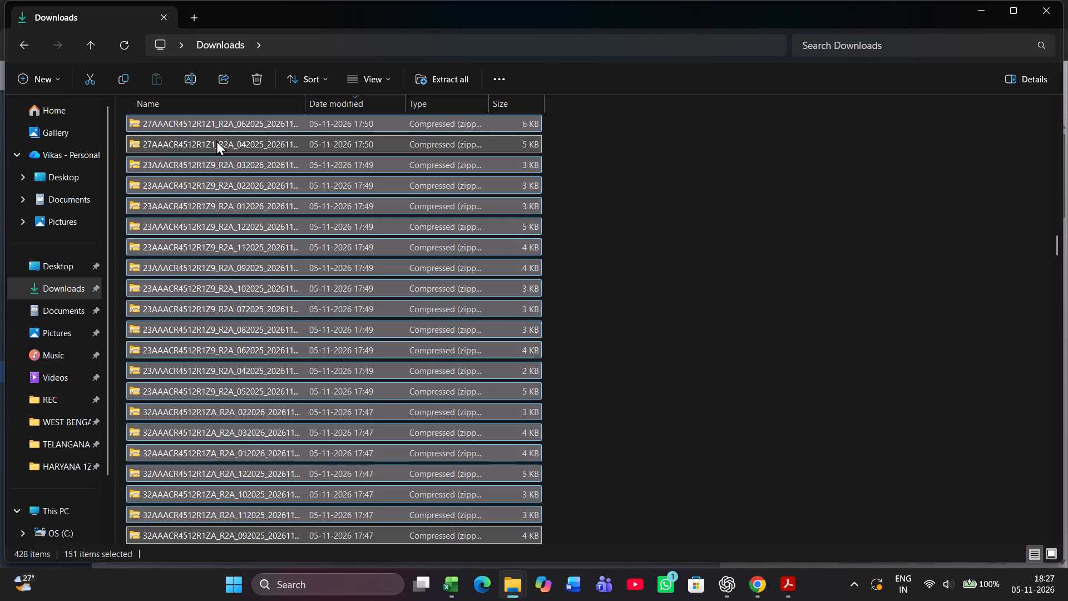
key(shift+Down)
key(shift+Down)
key(shift+Down)
key(shift+Down)
key(shift+Down)
key(shift+Down)
key(shift+Down)
key(shift+Down)
key(shift+Down)
key(shift+Down)
key(shift+Down)
key(shift+Down)
key(shift+Down)
key(shift+Down)
key(shift+Down)
key(shift+Down)
key(shift+Down)
key(shift+Down)
key(shift+Down)
key(shift+Down)
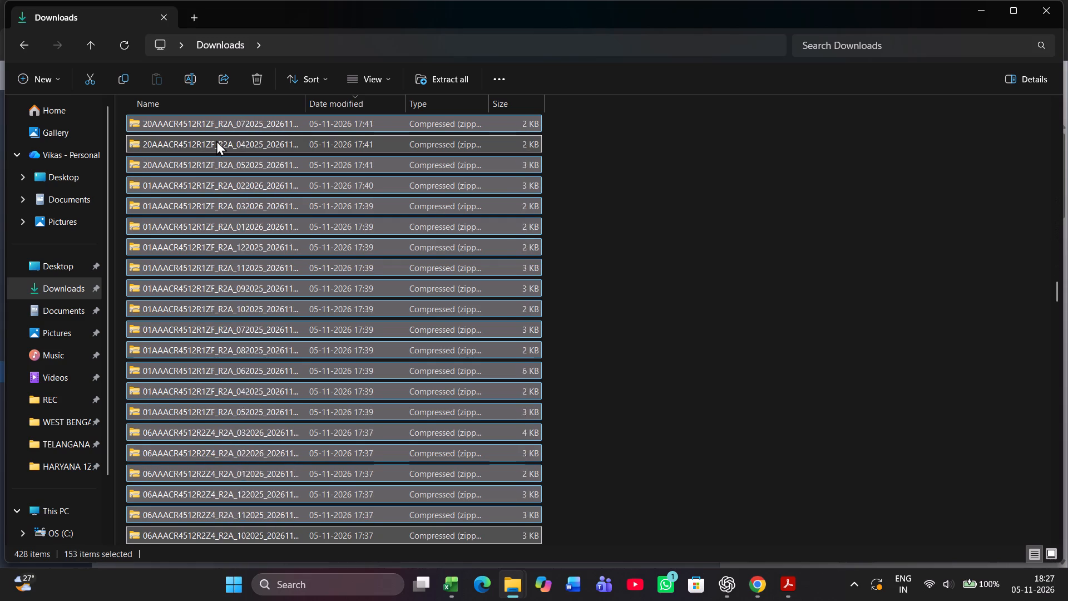
key(shift+Up)
key(shift+Up)
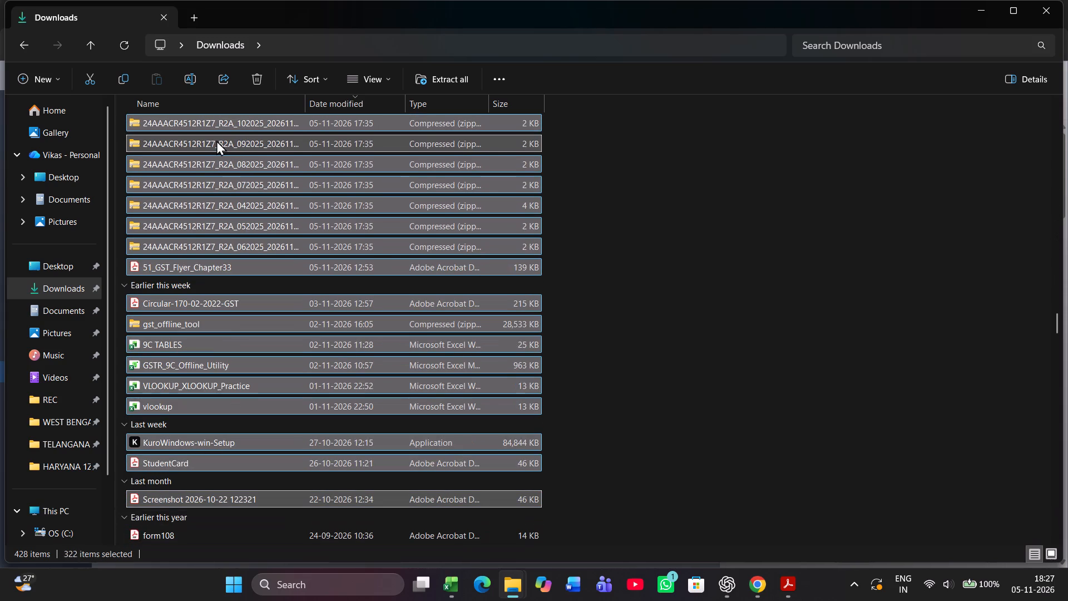
key(shift+Up)
key(shift+Up)
key(shift+Up)
key(shift+Up)
key(shift+Up)
key(shift+Up)
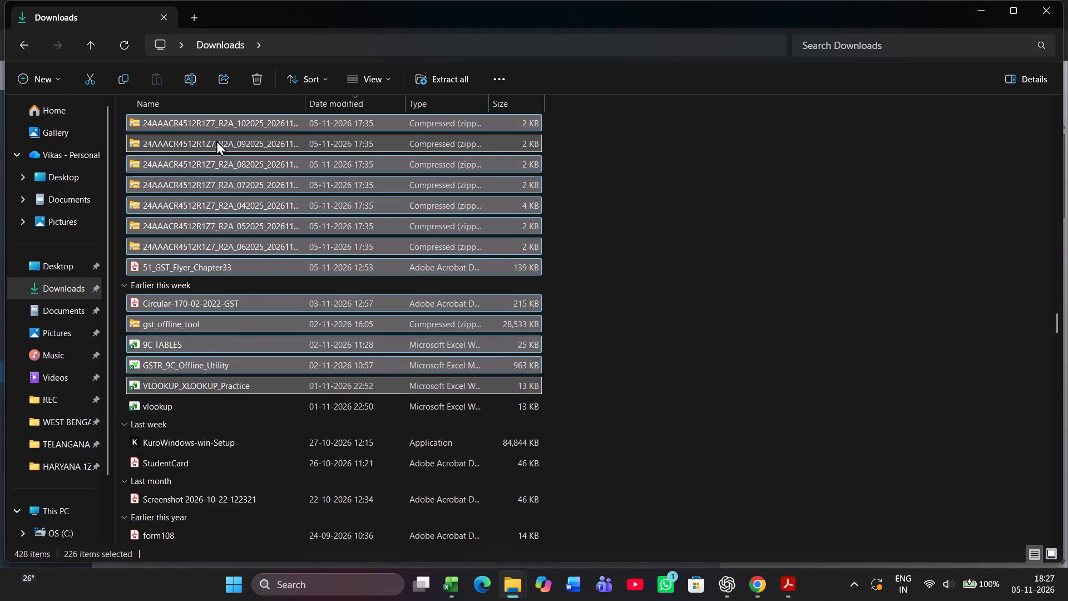
key(shift+Up)
key(shift+Up)
key(shift+Up)
key(shift+Up)
key(shift+Up)
key(shift+Up)
key(shift+Up)
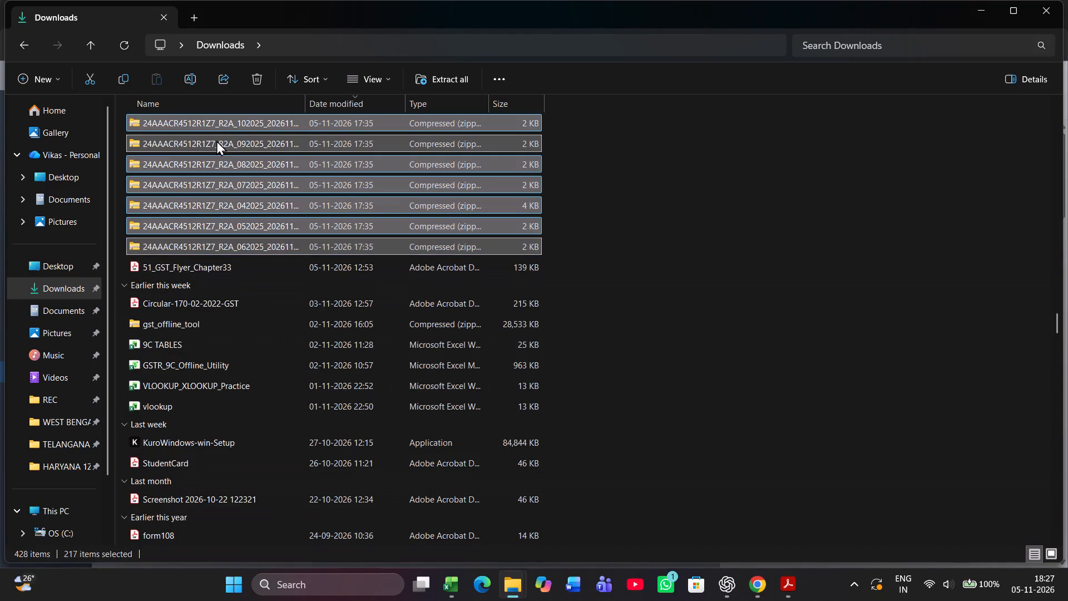
key(Delete)
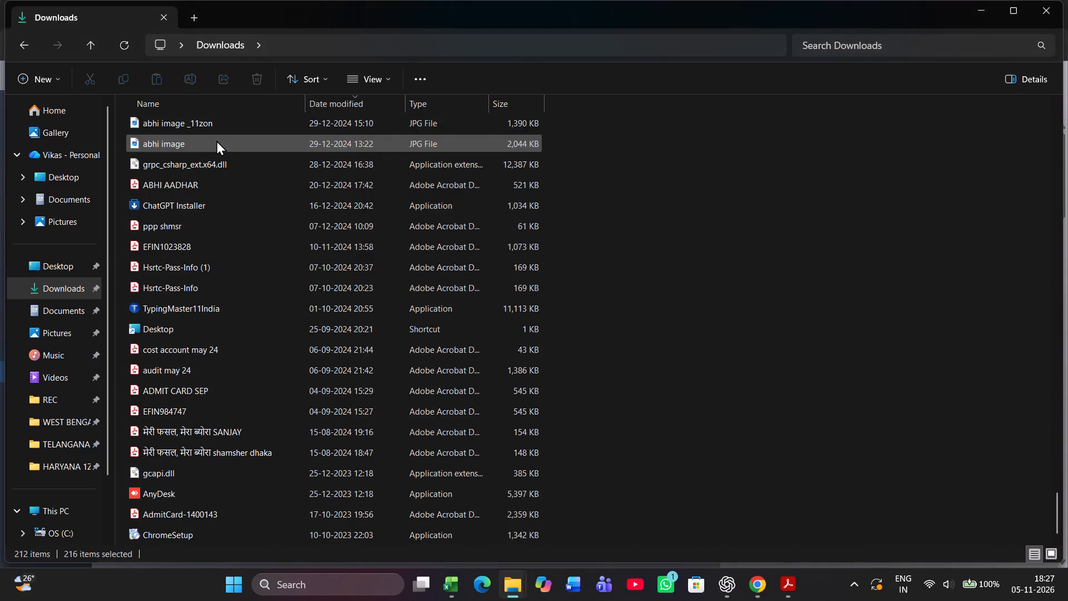
scroll(216, 140, up, 20)
scroll(216, 140, up, 5)
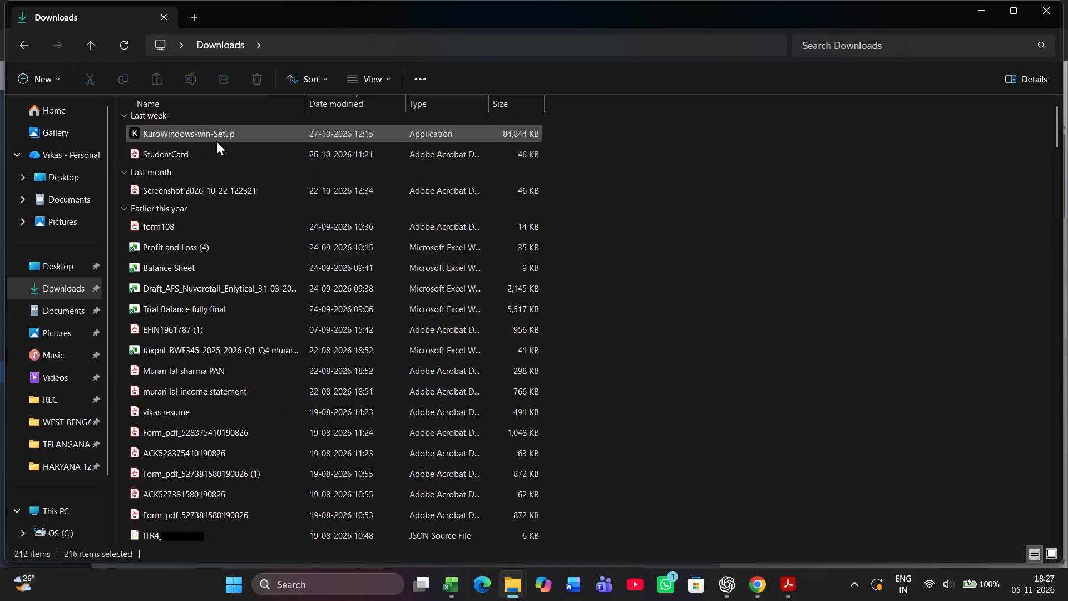
scroll(216, 140, up, 9)
Switch to Octa in Chrome and export the GSTR-2B data of only Karnataka(04-Bangalore PO') for 04-2025 to 03-2026 in Octa Format – Smart.
key(alt+Tab)
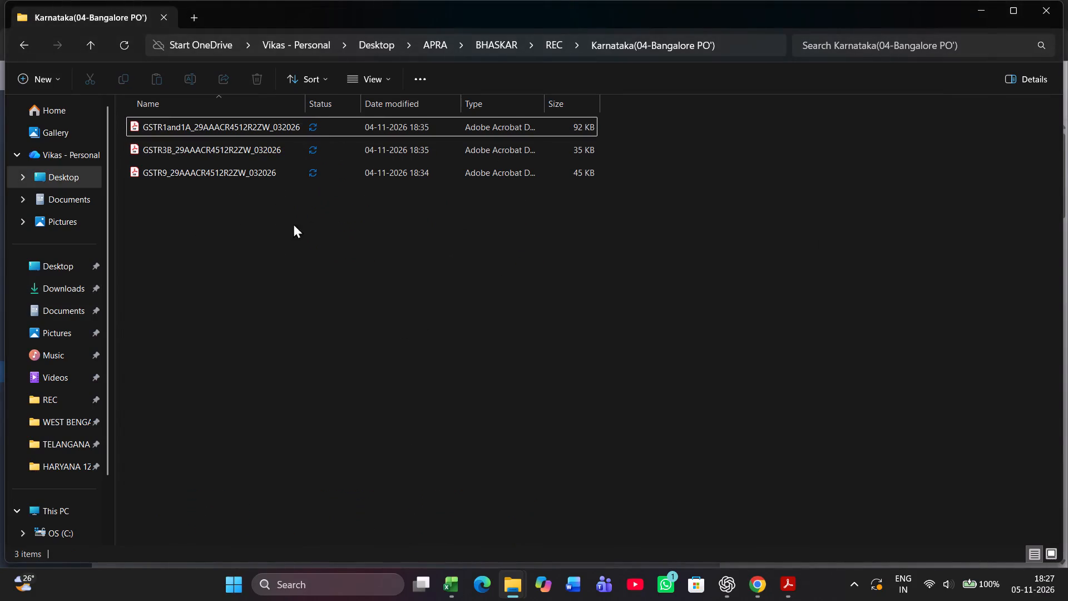
key(alt+Tab)
key(alt+Tab)
key(alt+Tab)
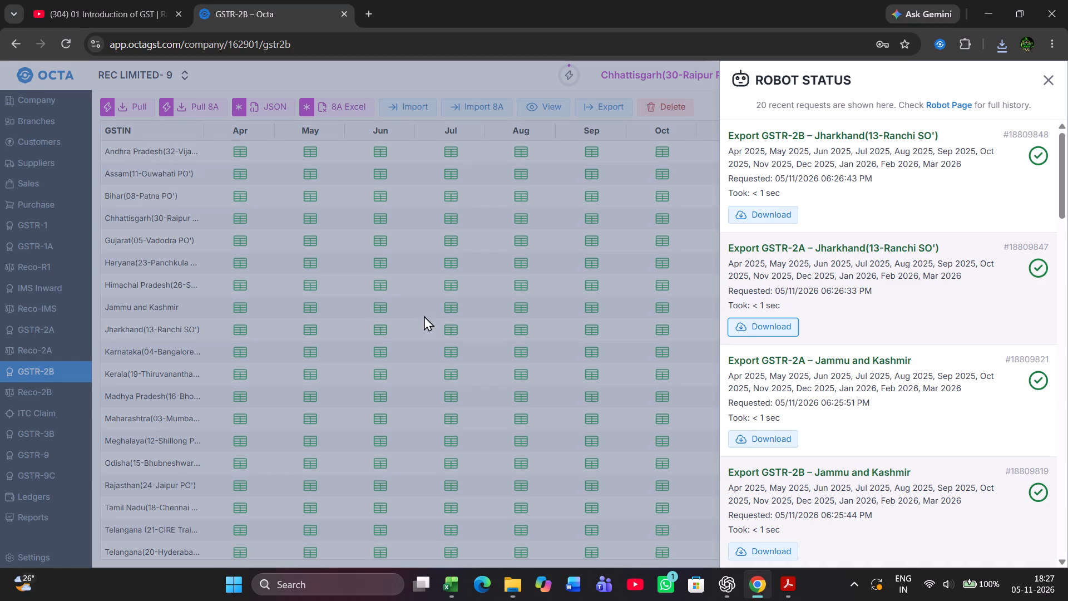
drag(530, 230, 655, 103)
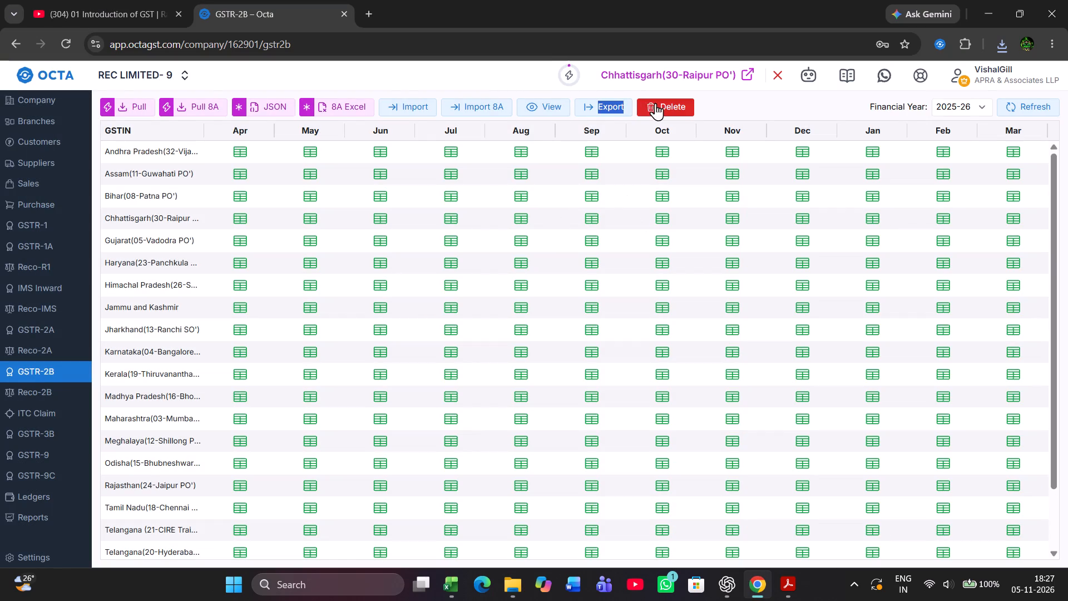
drag(655, 103, 606, 102)
click(606, 102)
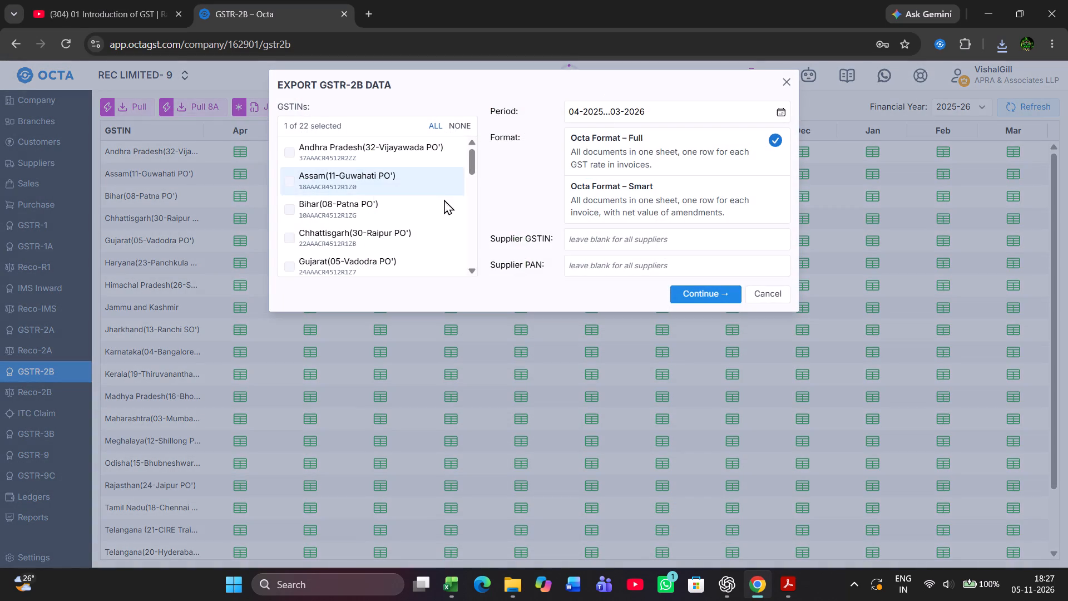
scroll(401, 240, down, 4)
click(399, 236)
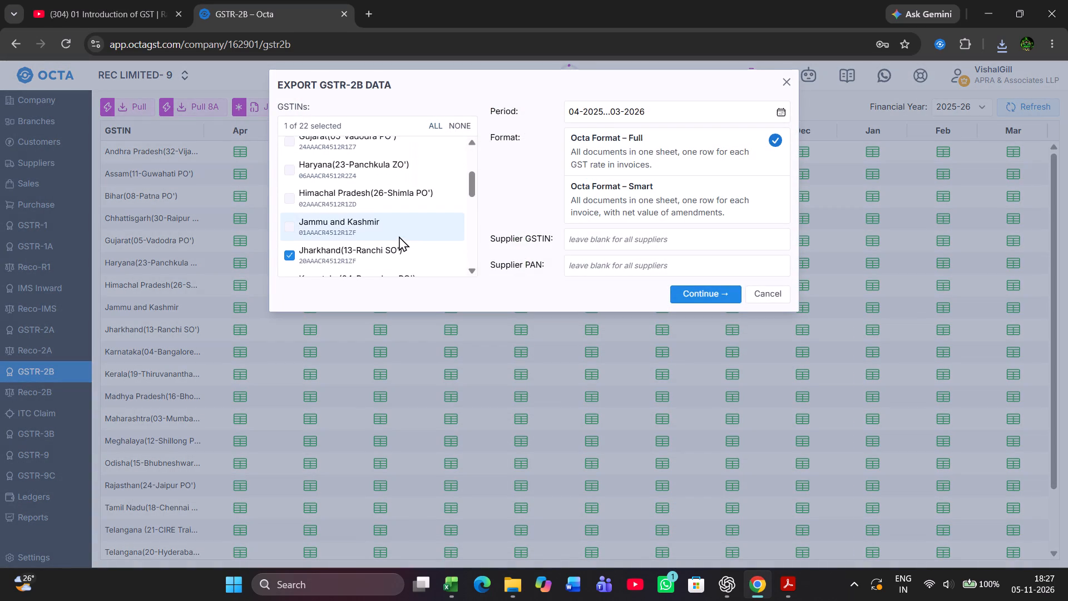
scroll(399, 236, down, 1)
click(299, 239)
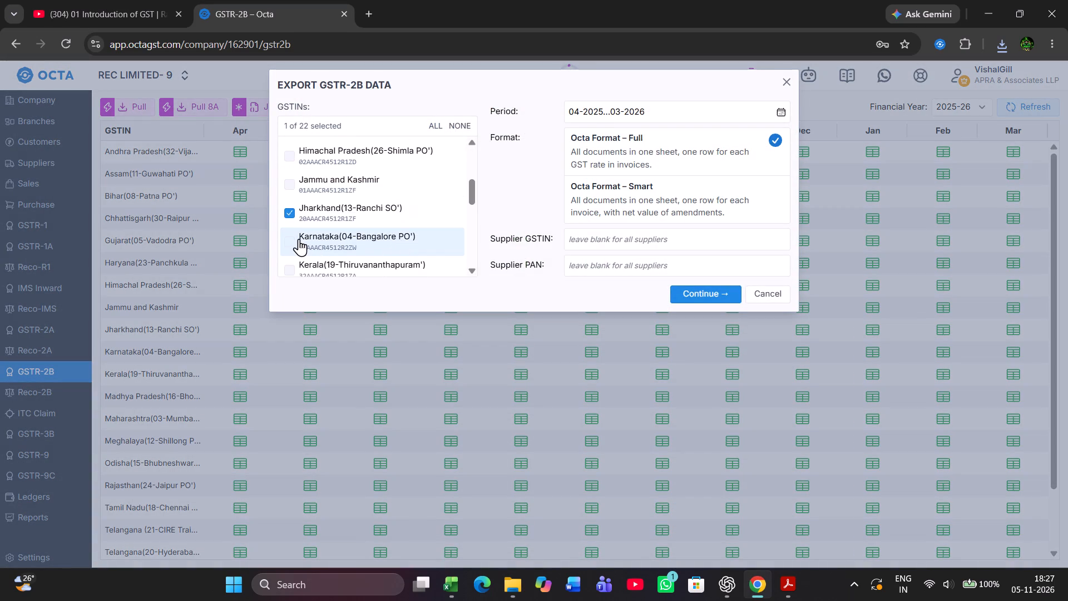
click(288, 211)
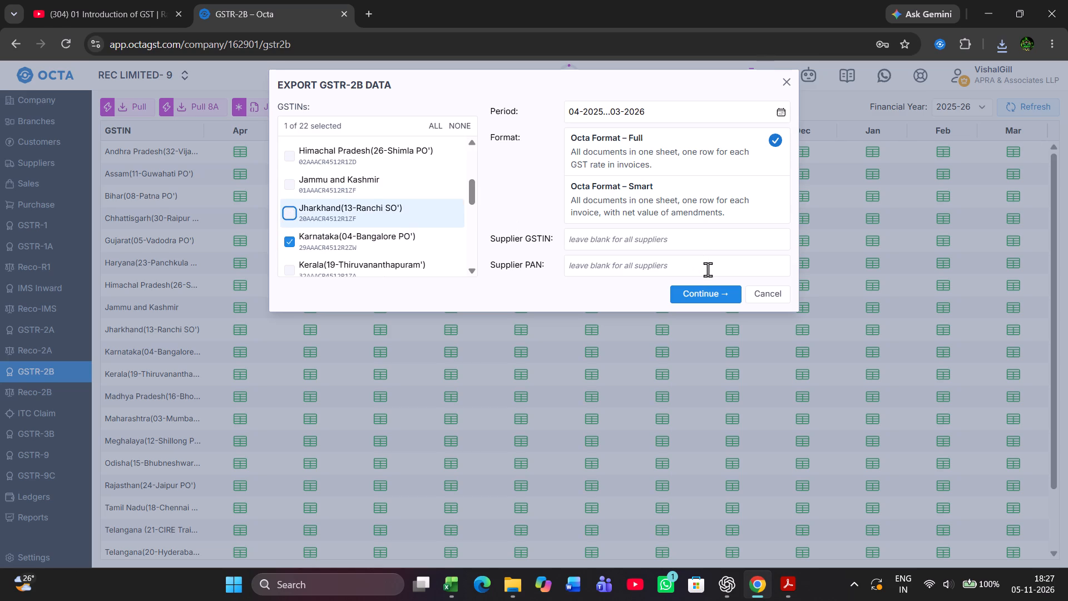
click(702, 208)
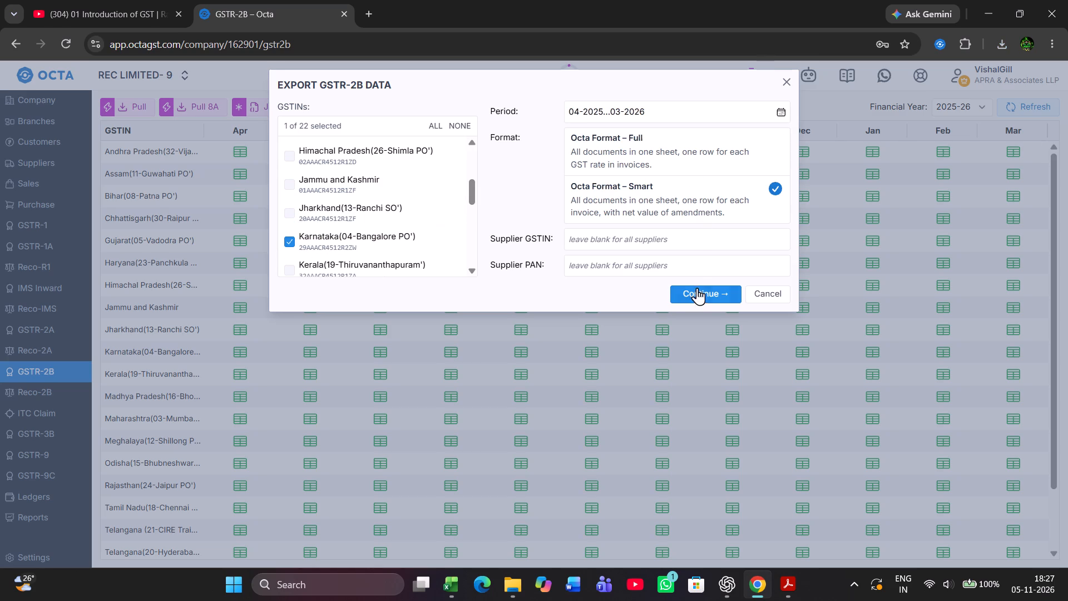
click(699, 297)
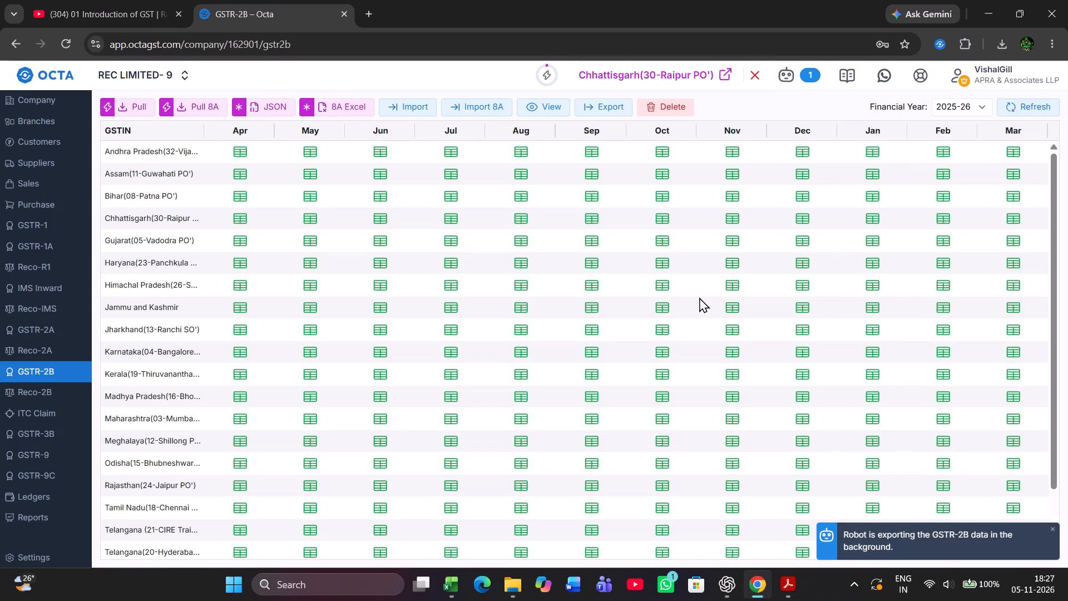
click(798, 75)
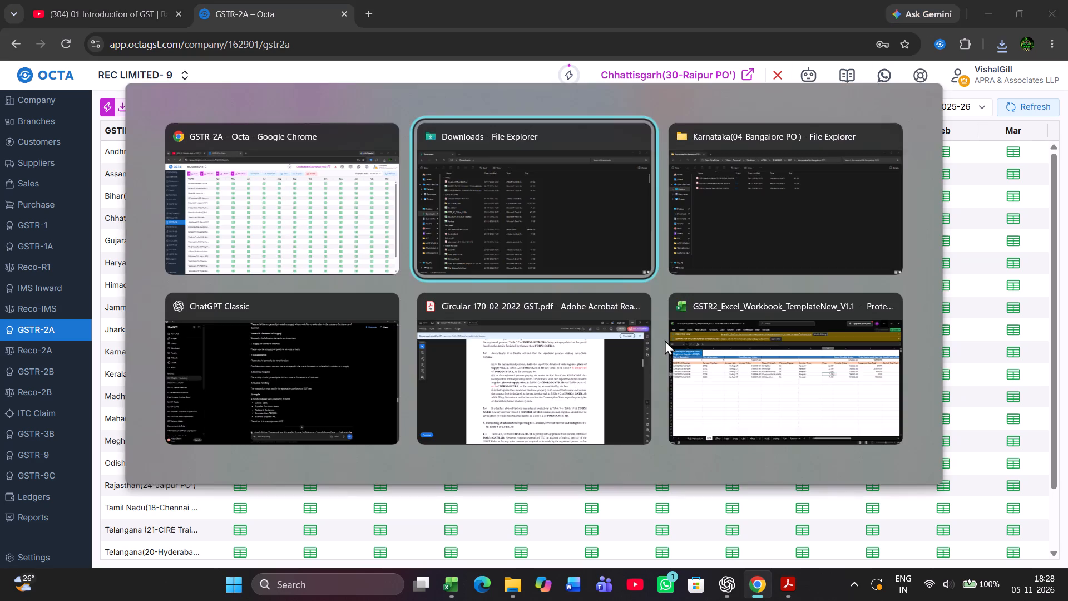
key(alt+Tab)
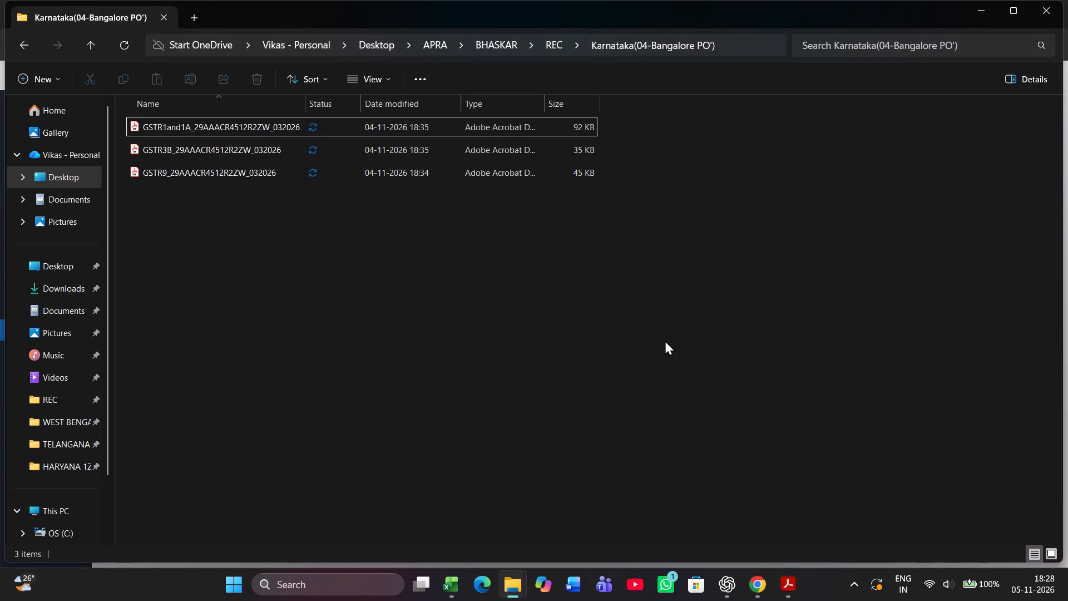
key(alt+Tab)
key(alt+Tab)
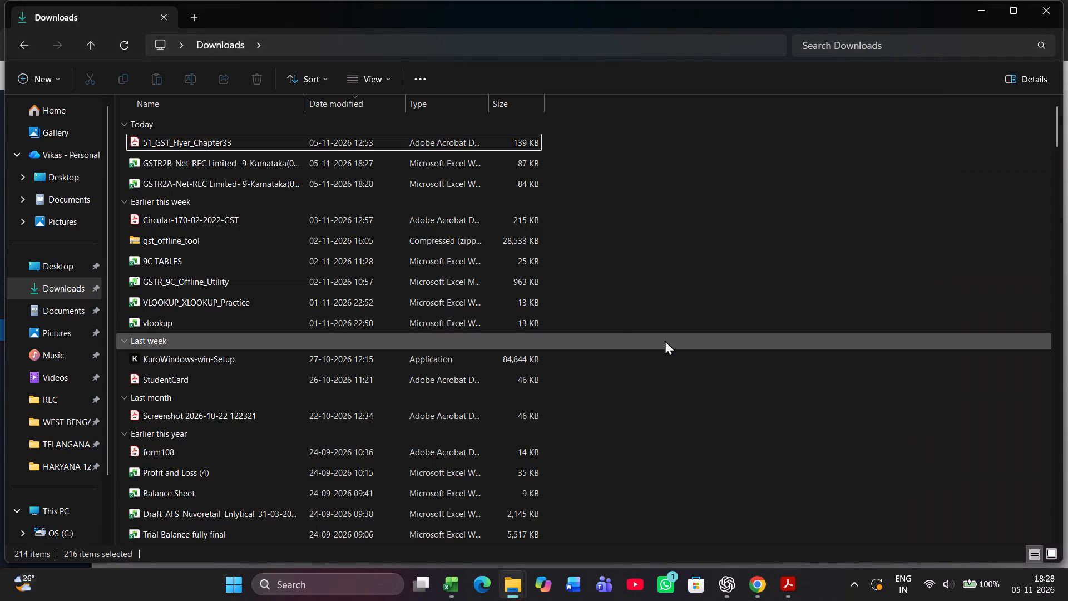
click(260, 170)
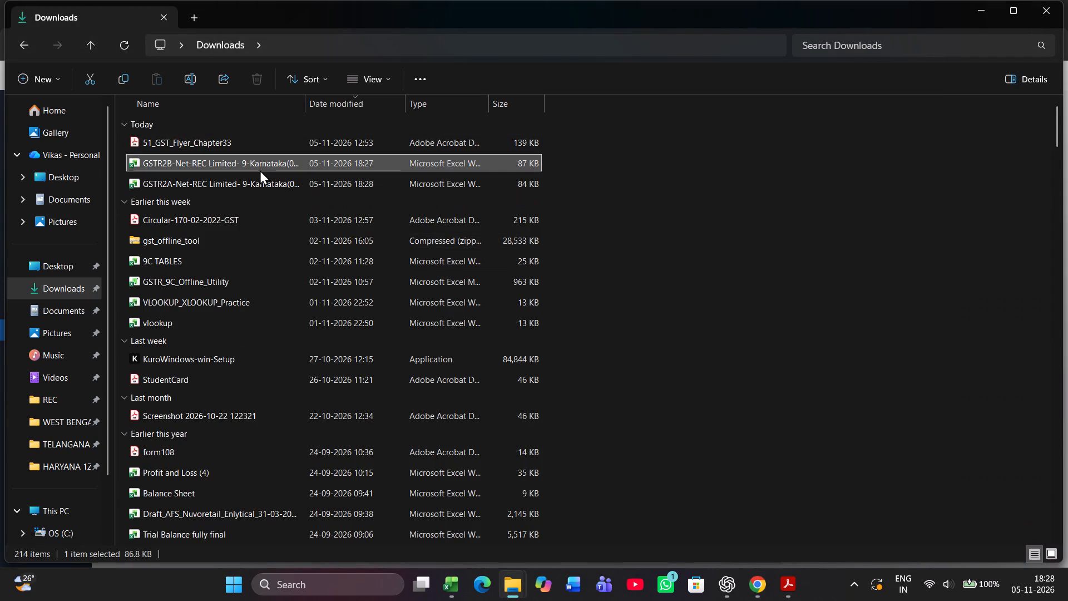
key(shift+Down)
key(ctrl+x)
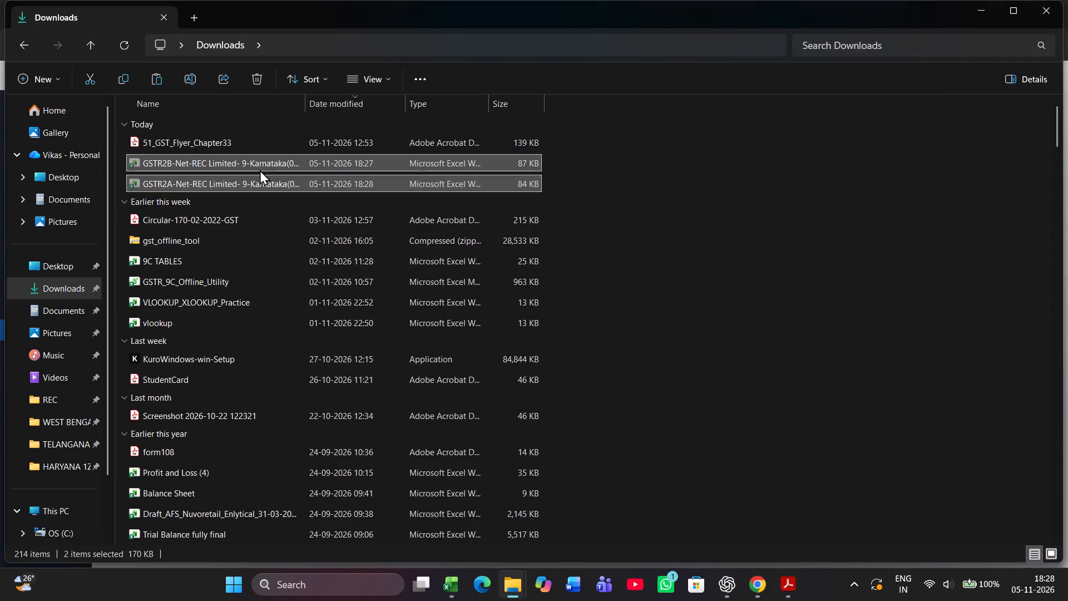
key(alt+Tab)
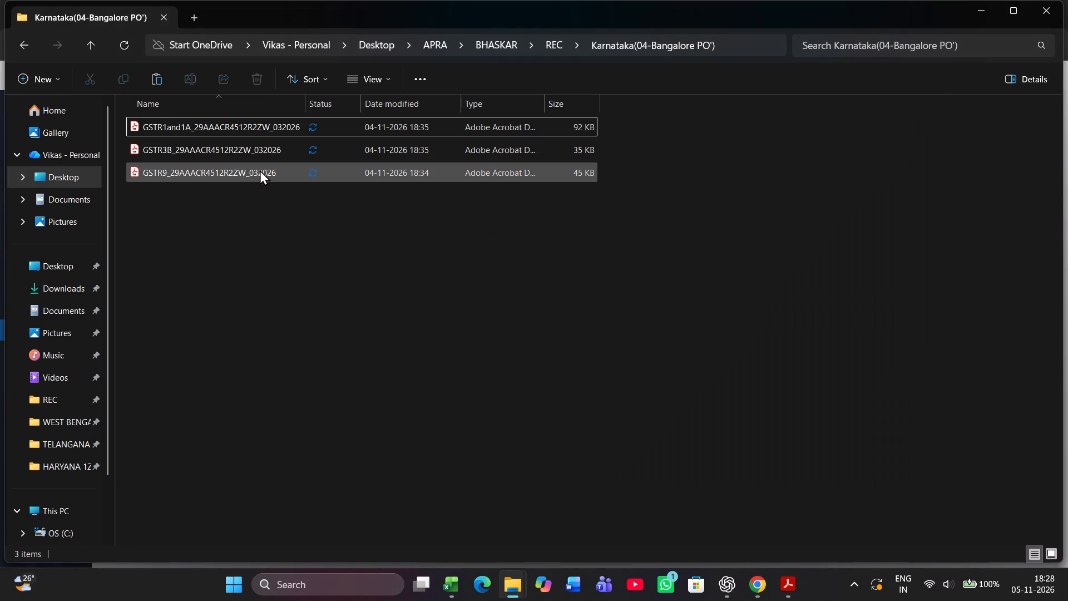
key(ctrl+v)
Go back to the REC folder and open the Kerala(19-Thiruvananthapuram') folder.
key(BackSpace)
key(Up)
key(Up)
key(Up)
key(Up)
key(Up)
key(Up)
key(Up)
key(Up)
key(Up)
key(Up)
key(Up)
key(Up)
key(Up)
key(Up)
key(Up)
key(Up)
key(Up)
key(Up)
key(Up)
key(Up)
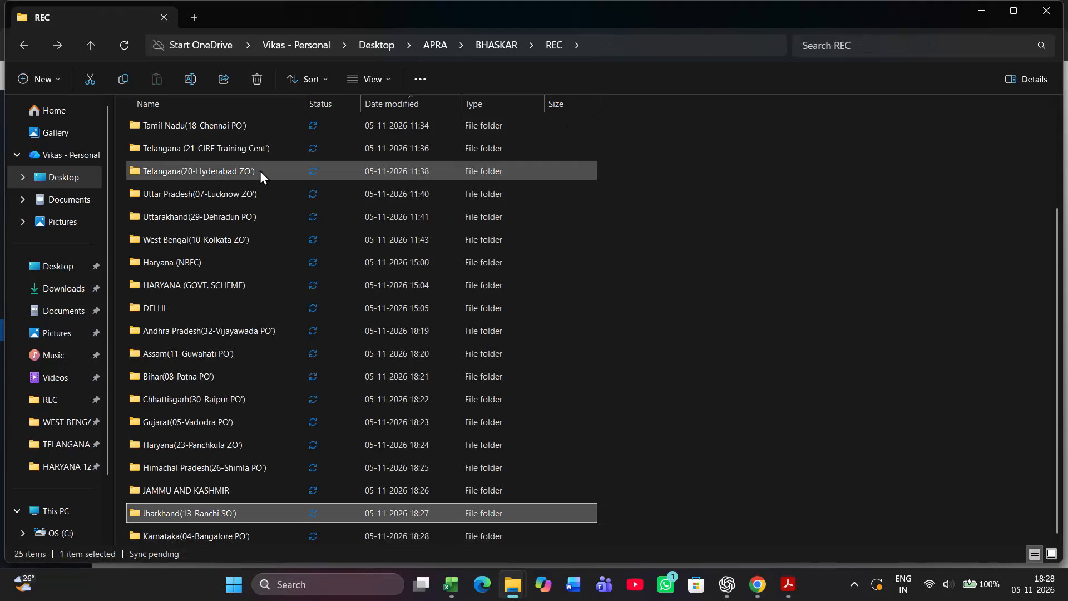
key(Up)
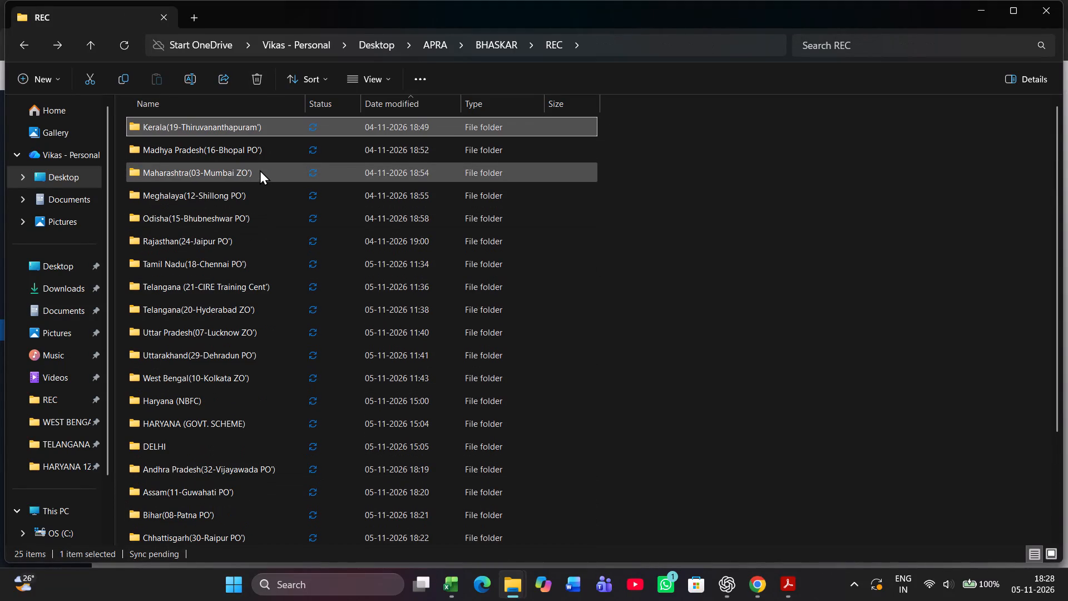
key(Return)
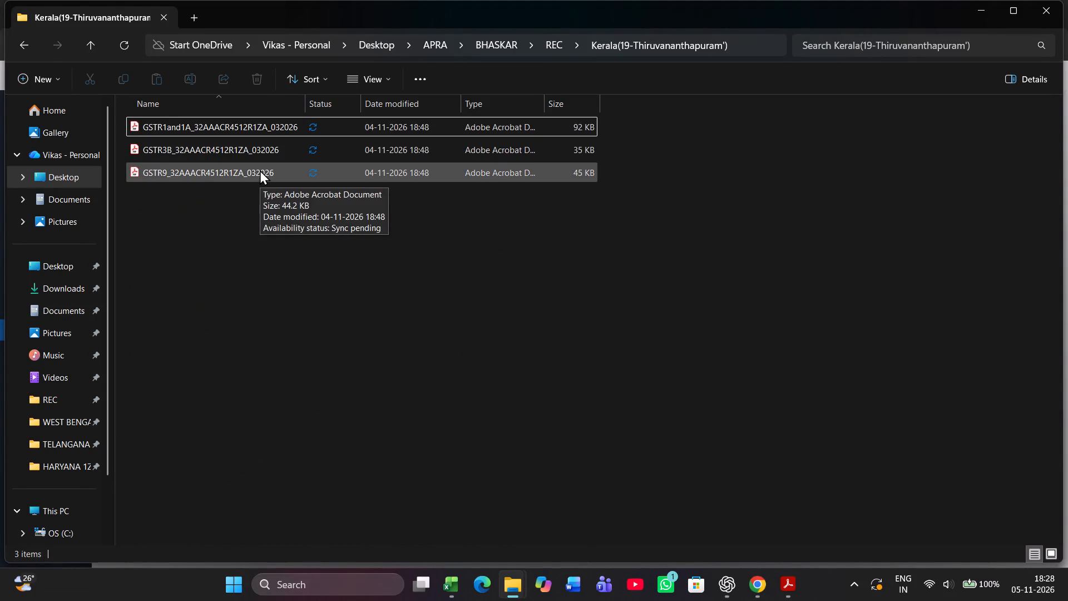
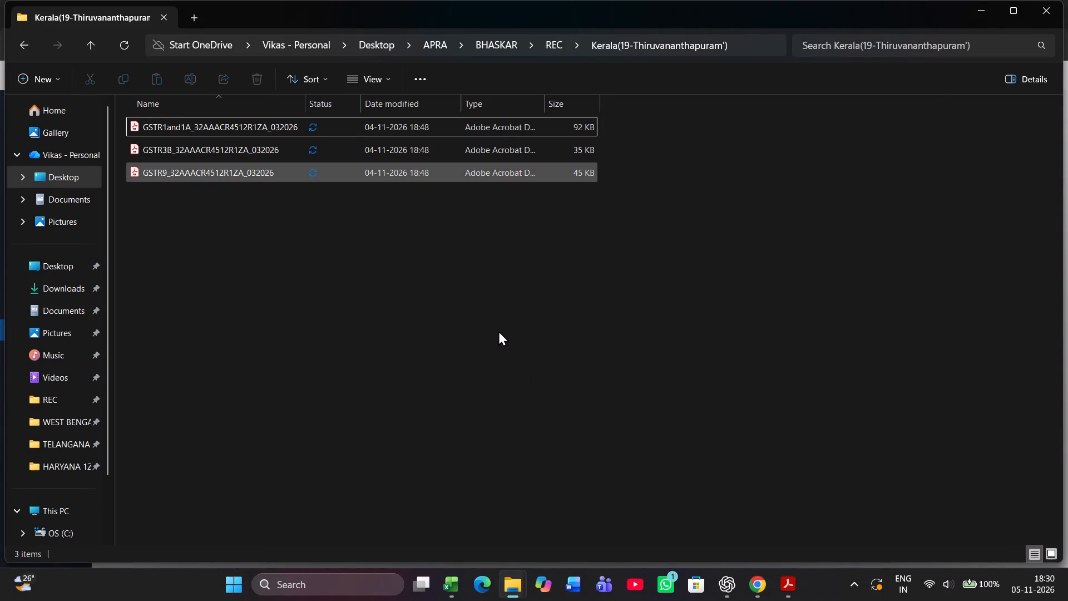
Switch to Octa in Chrome and export the GSTR-2A data of only Kerala(19-Thiruvananthapuram') for 04-2025 to 03-2026 in Octa Format – Smart.
key(alt+Tab)
key(alt+Tab)
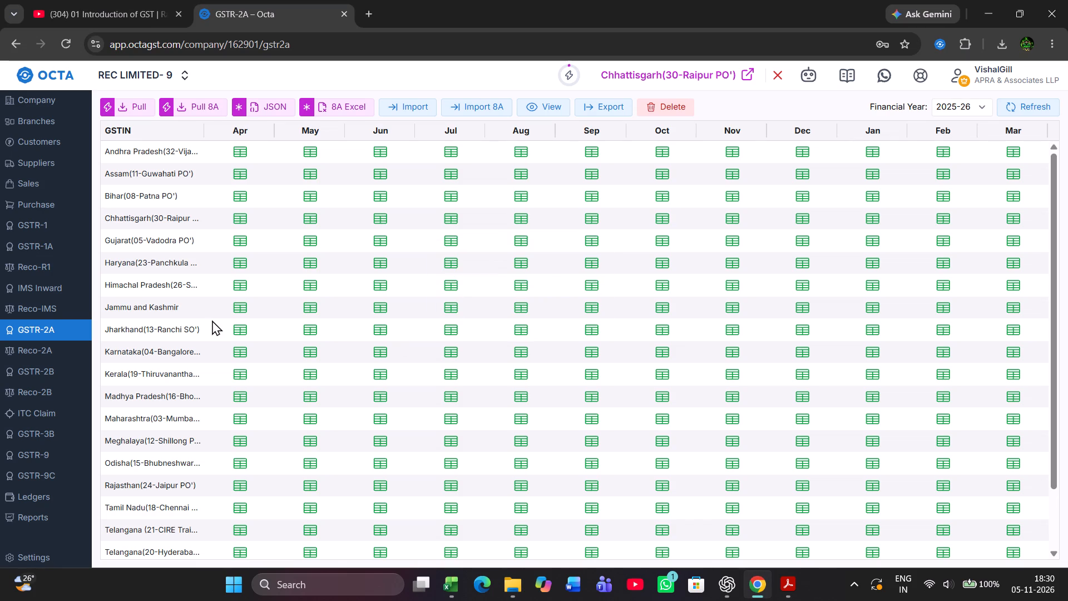
click(625, 105)
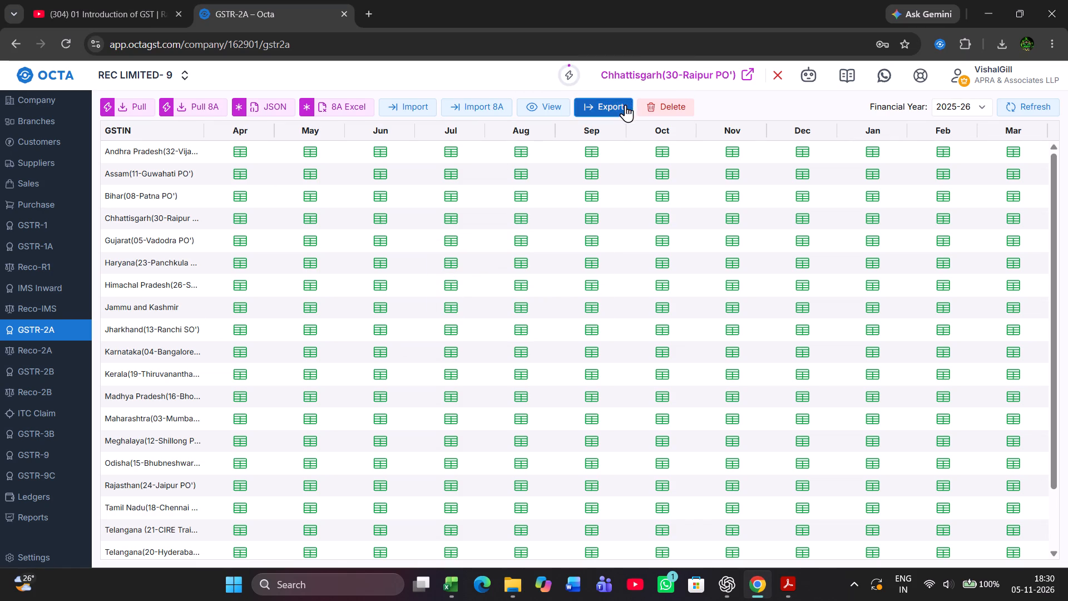
scroll(364, 215, down, 3)
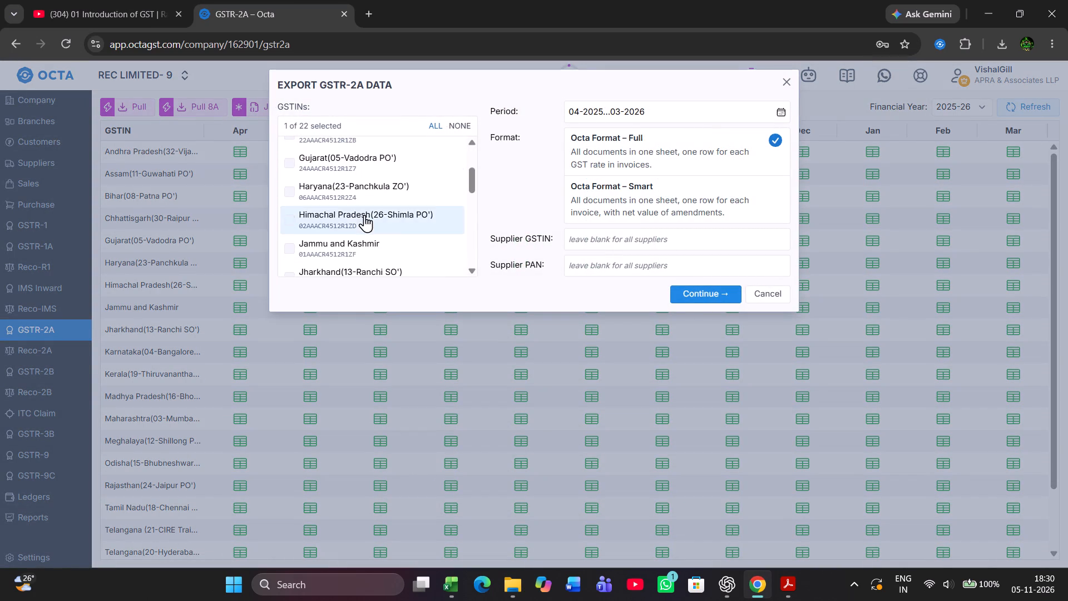
scroll(364, 215, down, 1)
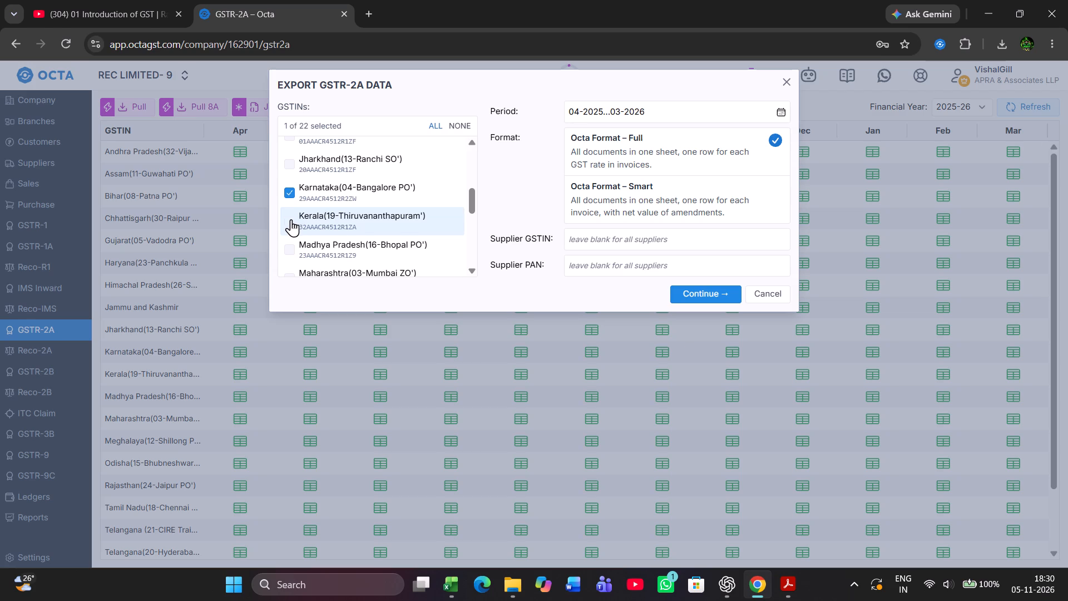
click(291, 219)
click(293, 190)
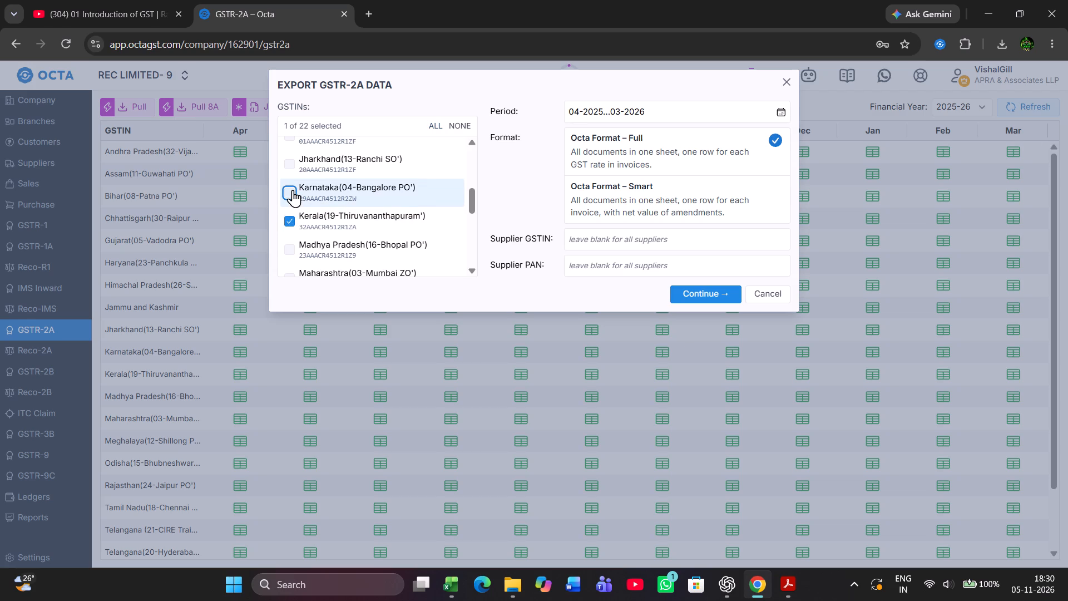
click(698, 201)
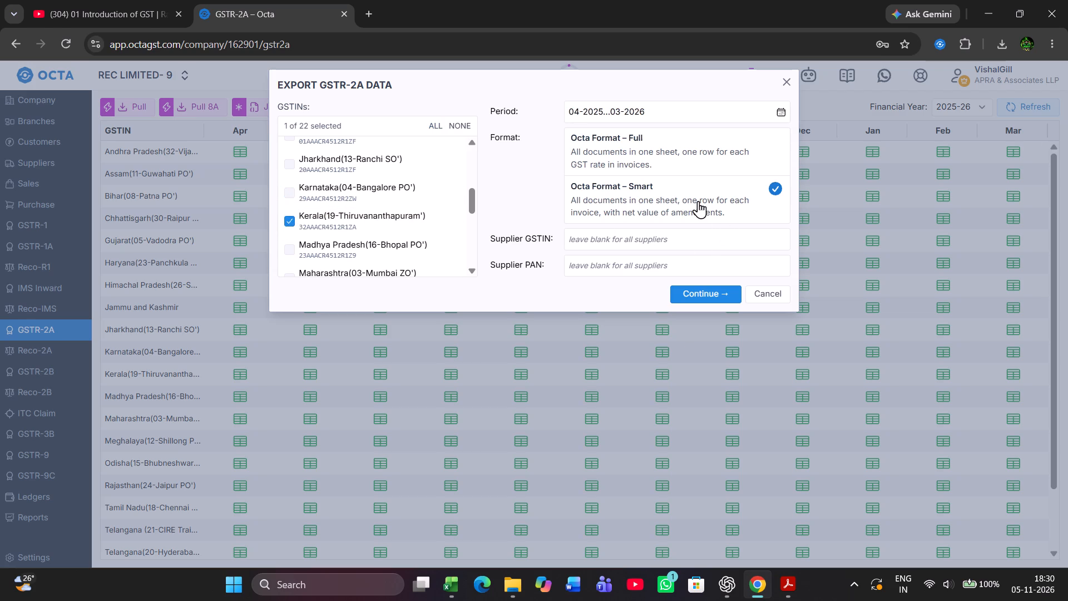
click(717, 290)
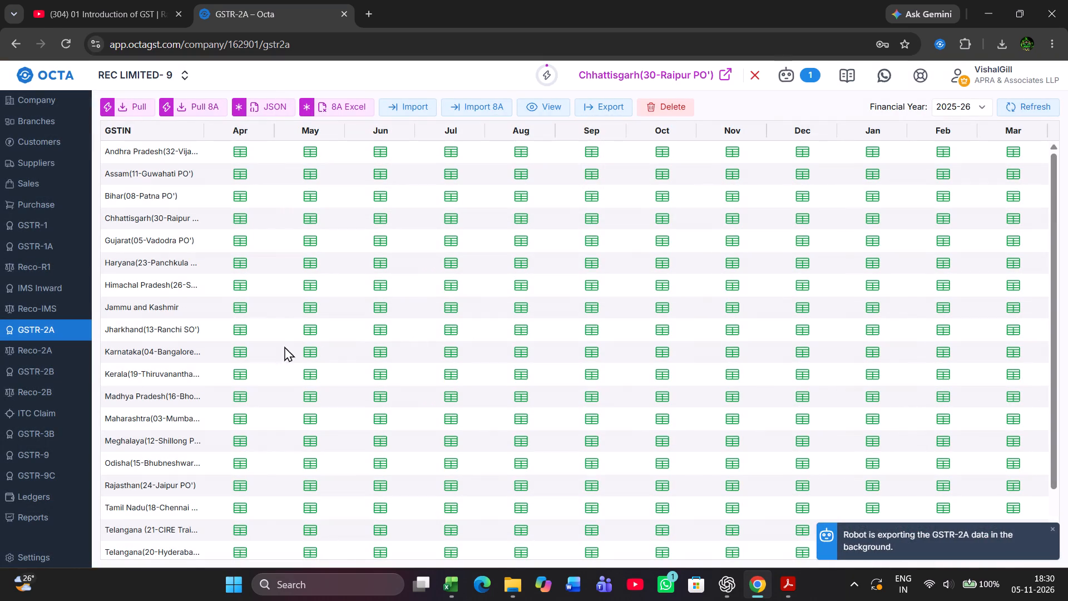
Export the GSTR-2B data of Kerala(19-Thiruvananthapuram') for 04-2025 to 03-2026 in Octa Format – Smart.
click(36, 372)
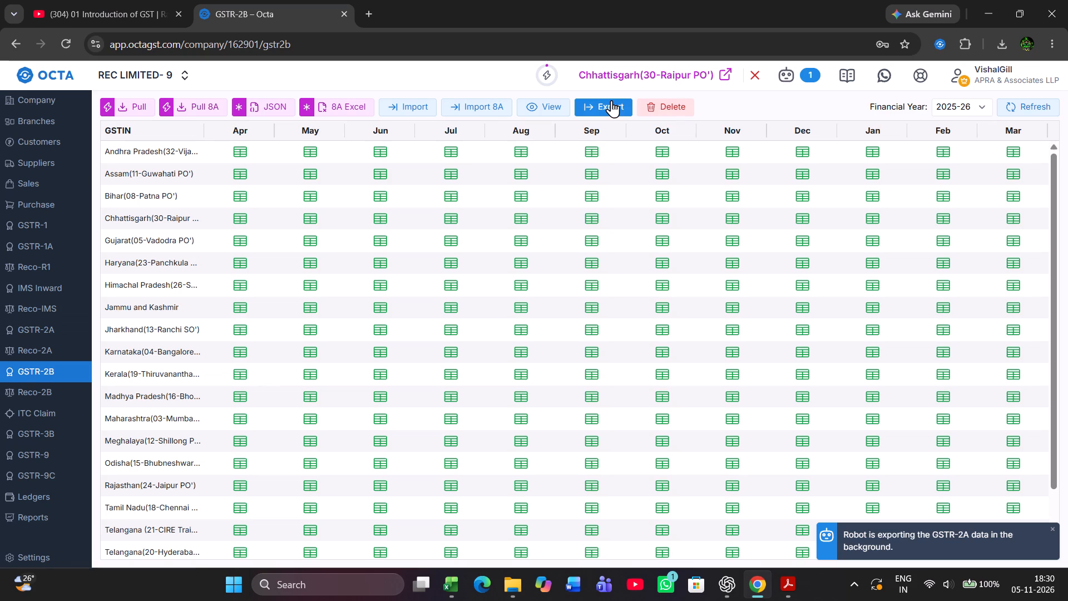
click(608, 100)
click(703, 176)
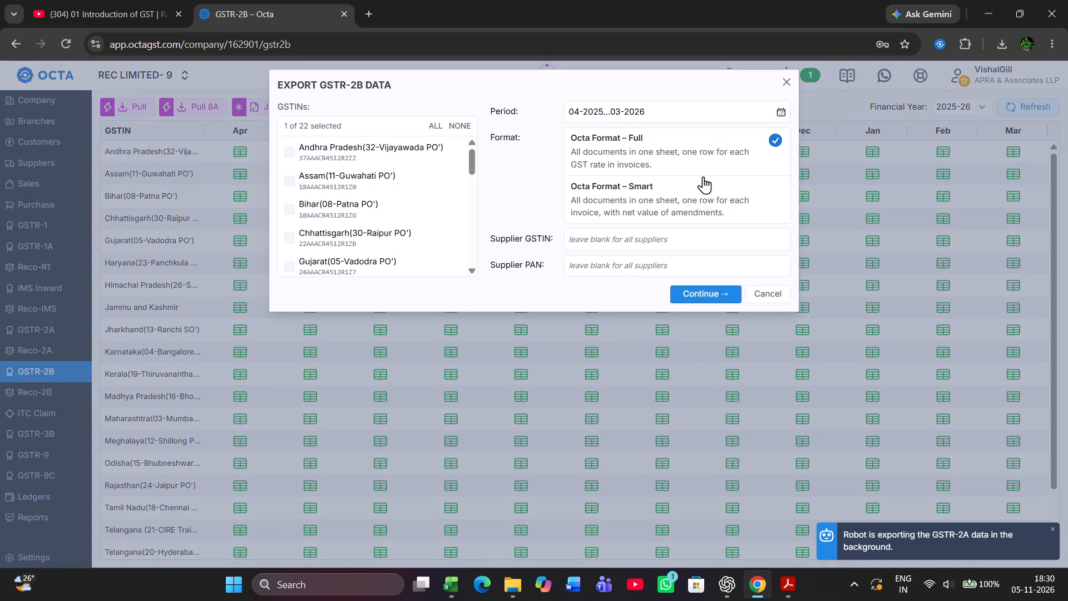
click(703, 293)
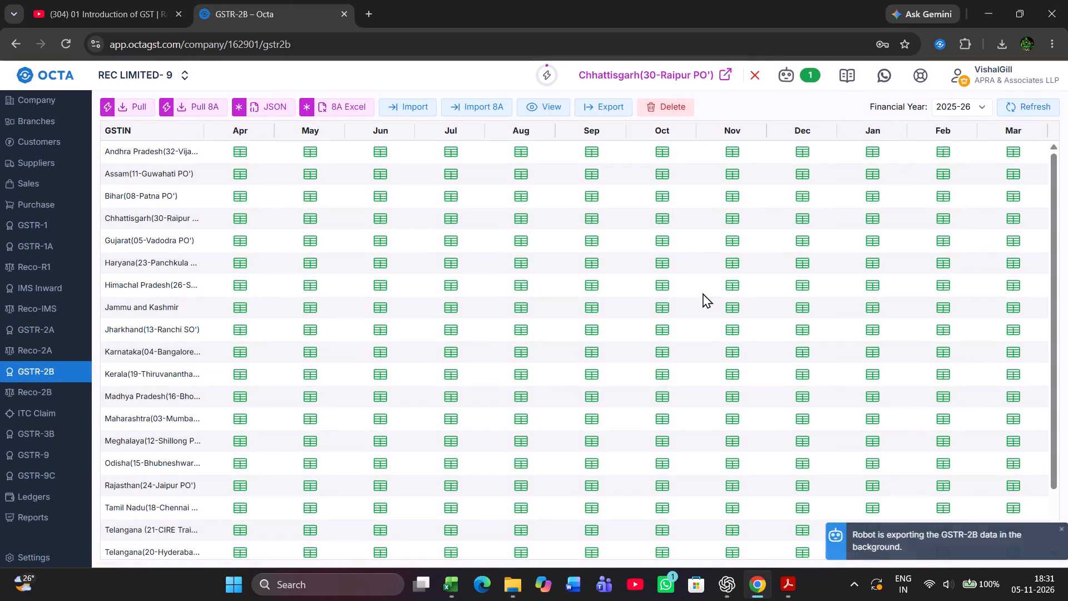
click(781, 80)
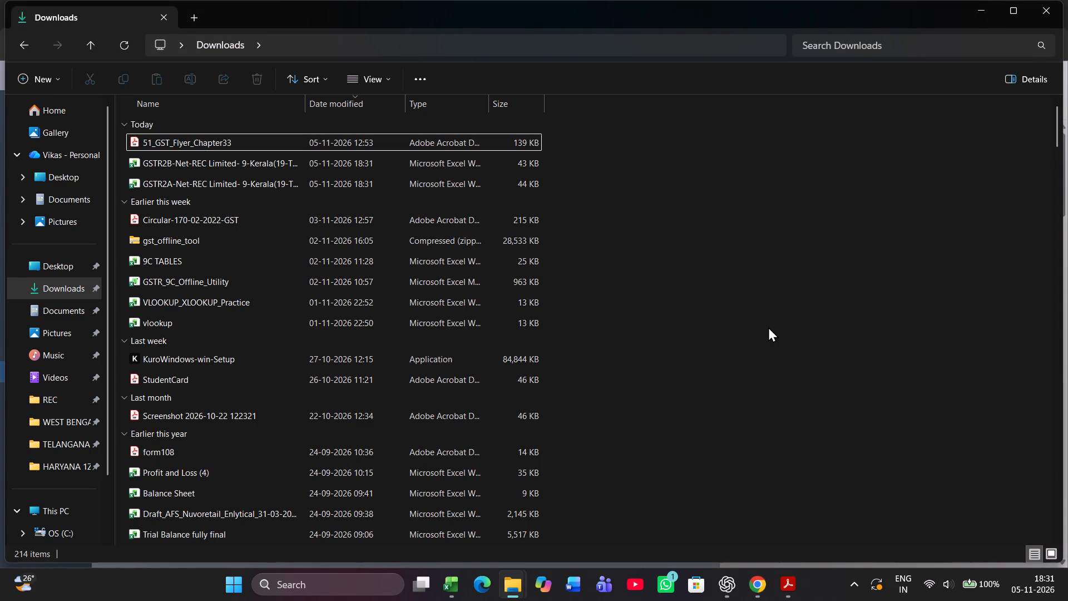
click(393, 157)
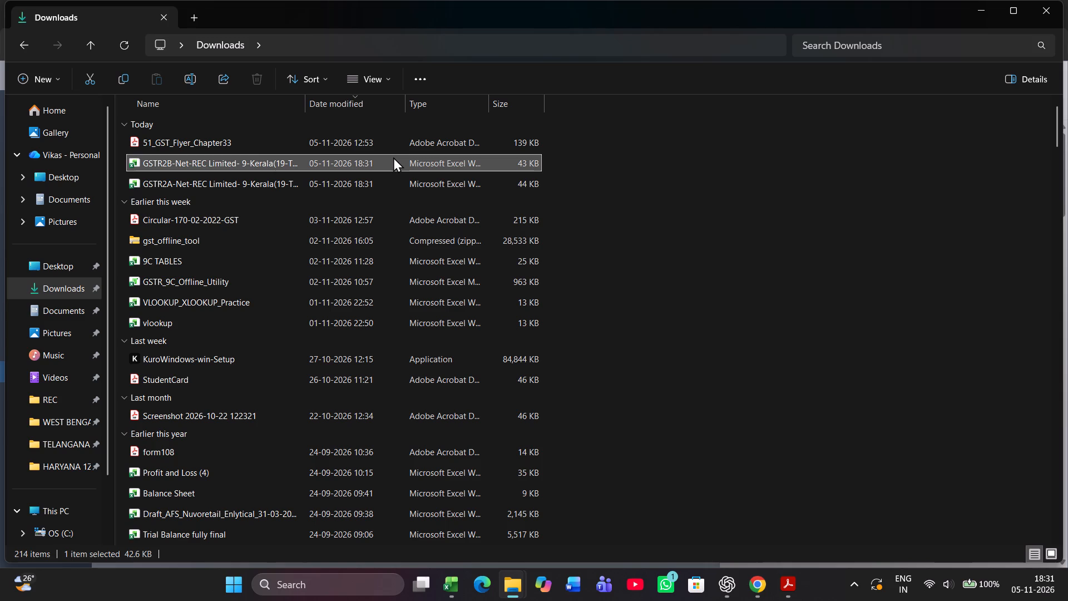
key(shift+Down)
key(ctrl+x)
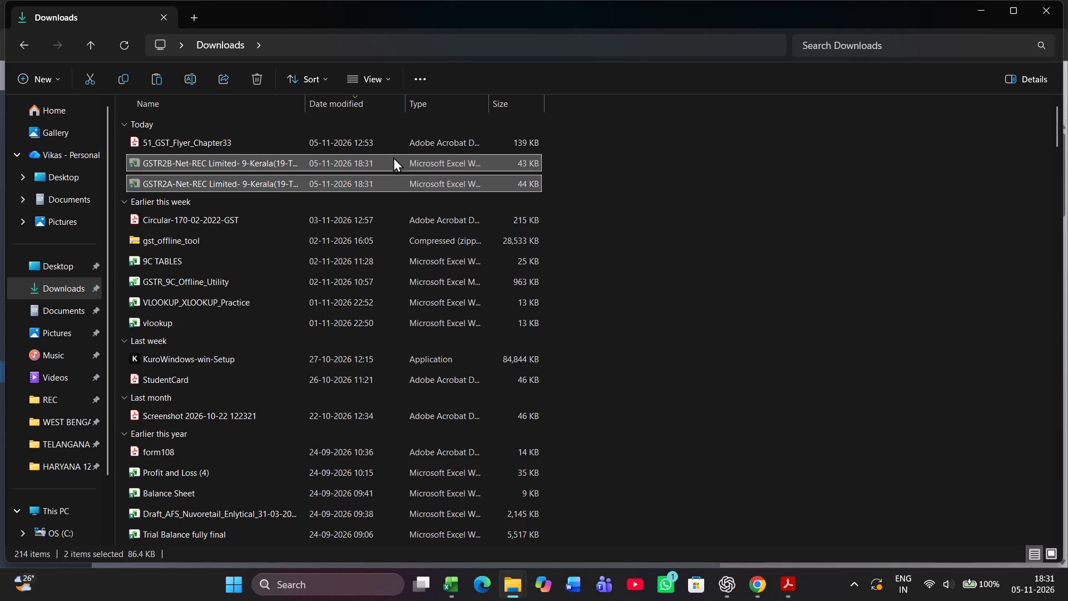
key(alt+Tab)
key(alt+Tab)
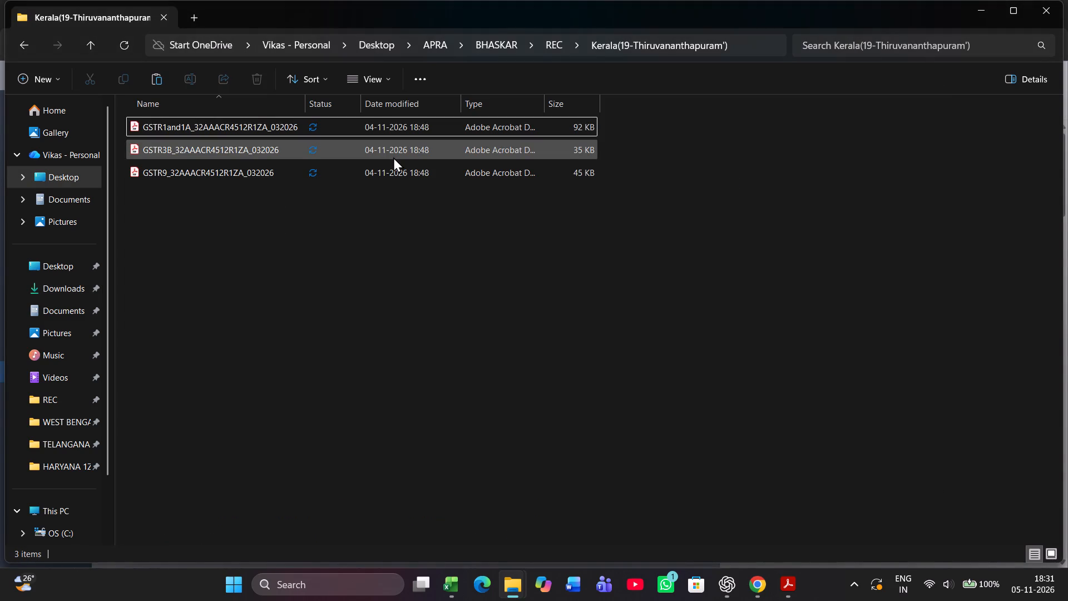
key(ctrl+v)
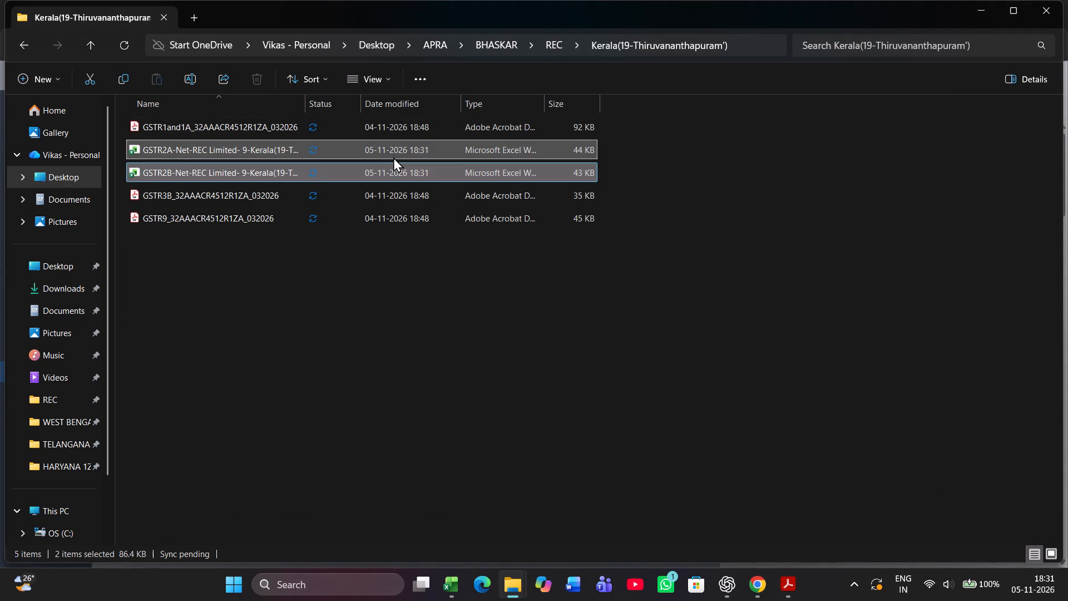
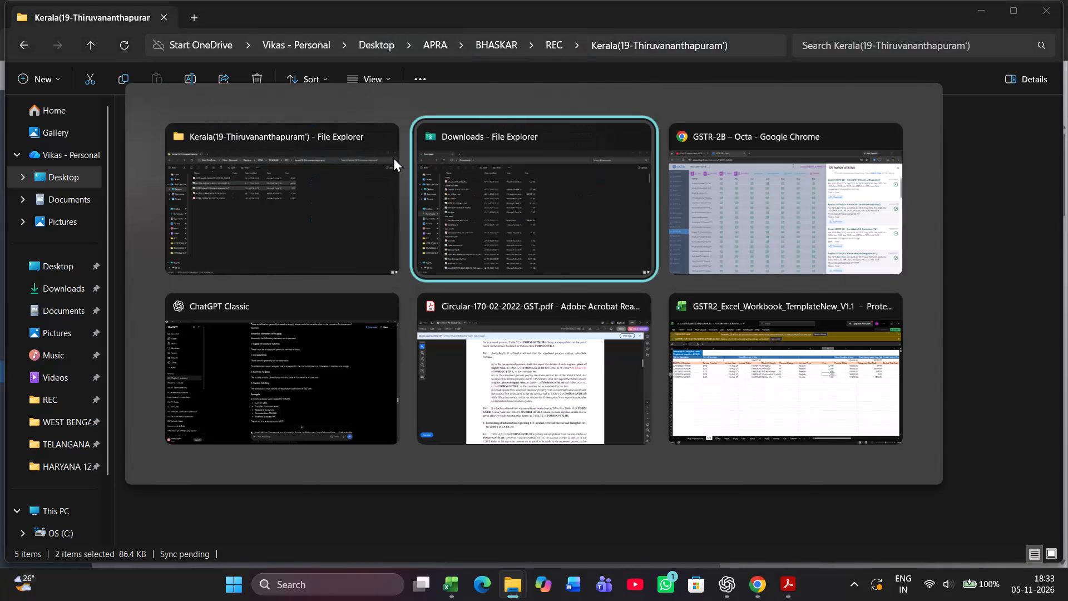
Switch to Octa in Chrome and export the GSTR-2B data of only Madhya Pradesh(16-Bhopal PO') for 04-2025 to 03-2026 in Octa Format – Smart.
key(alt+Tab)
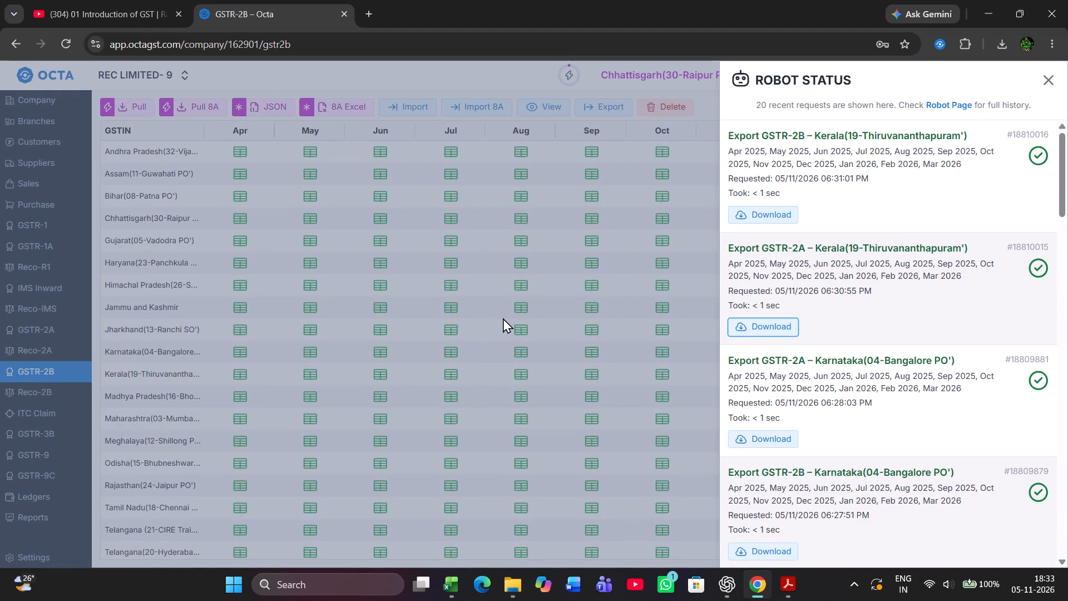
click(503, 318)
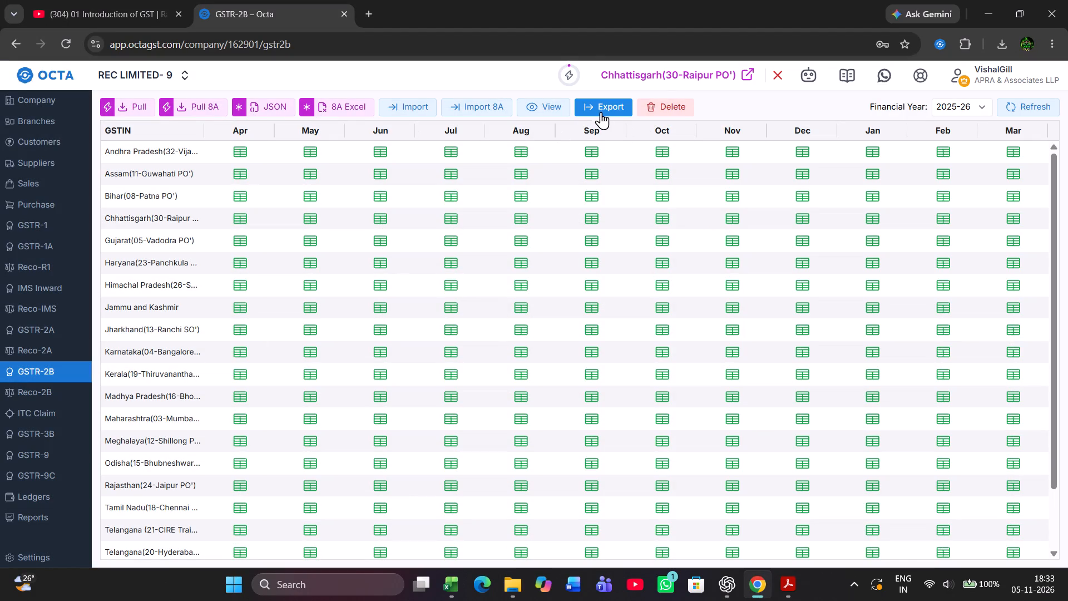
click(600, 110)
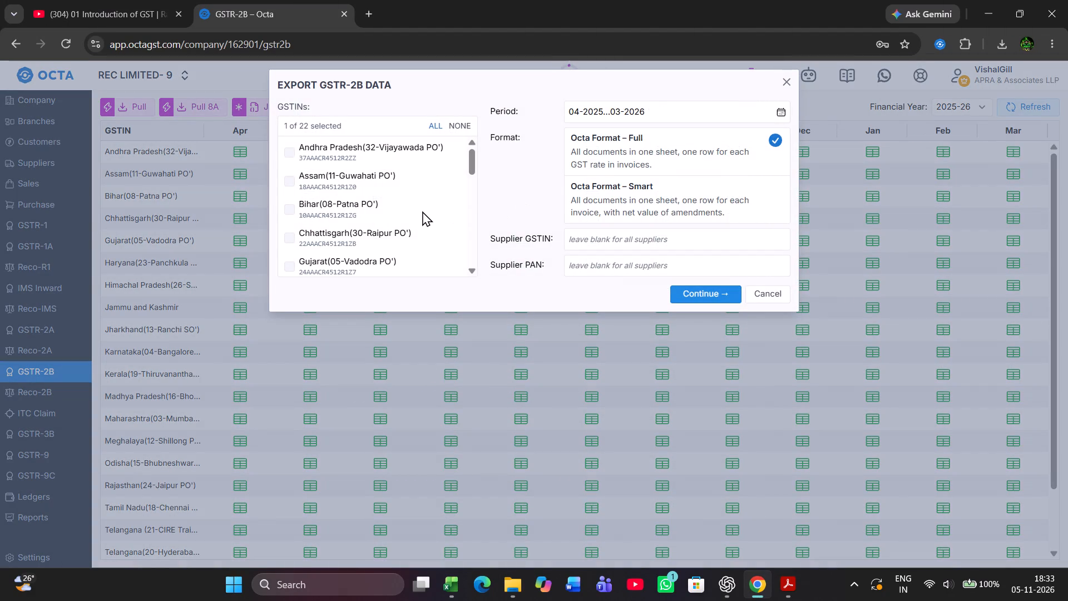
scroll(422, 211, down, 4)
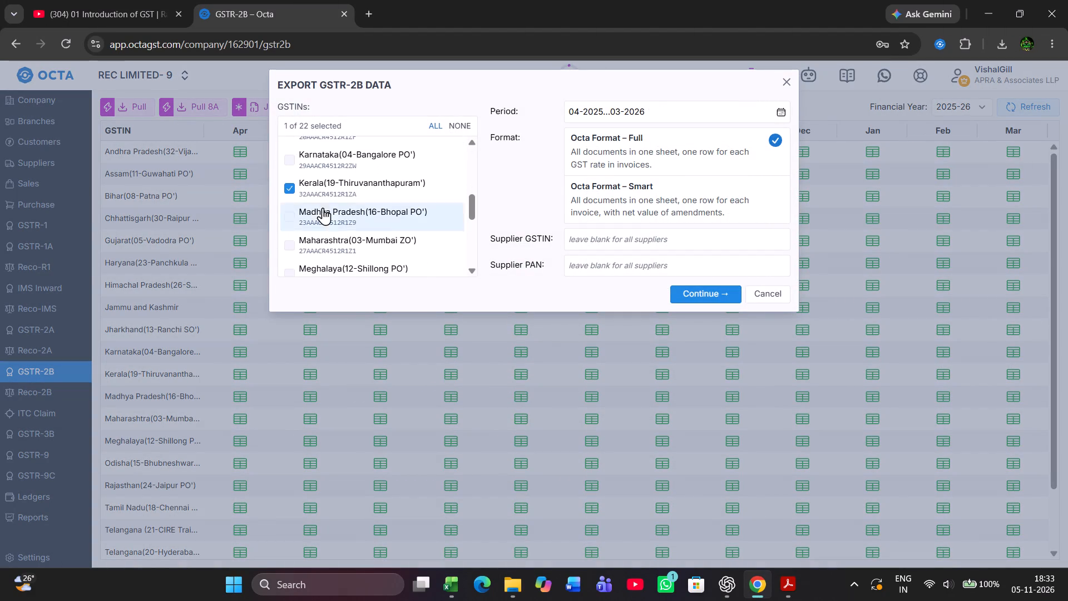
click(295, 192)
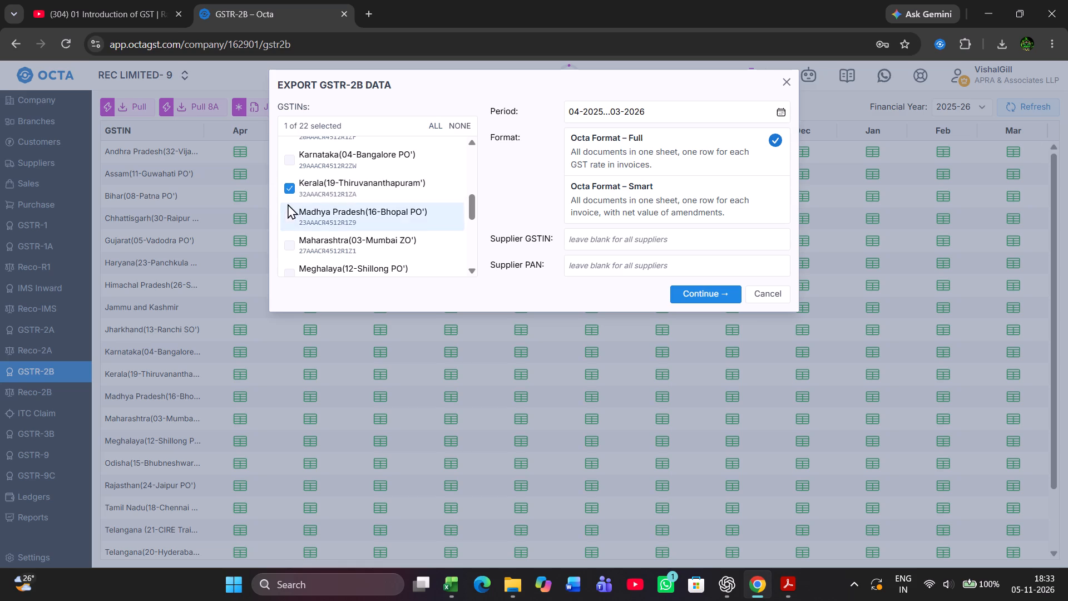
click(289, 191)
click(293, 219)
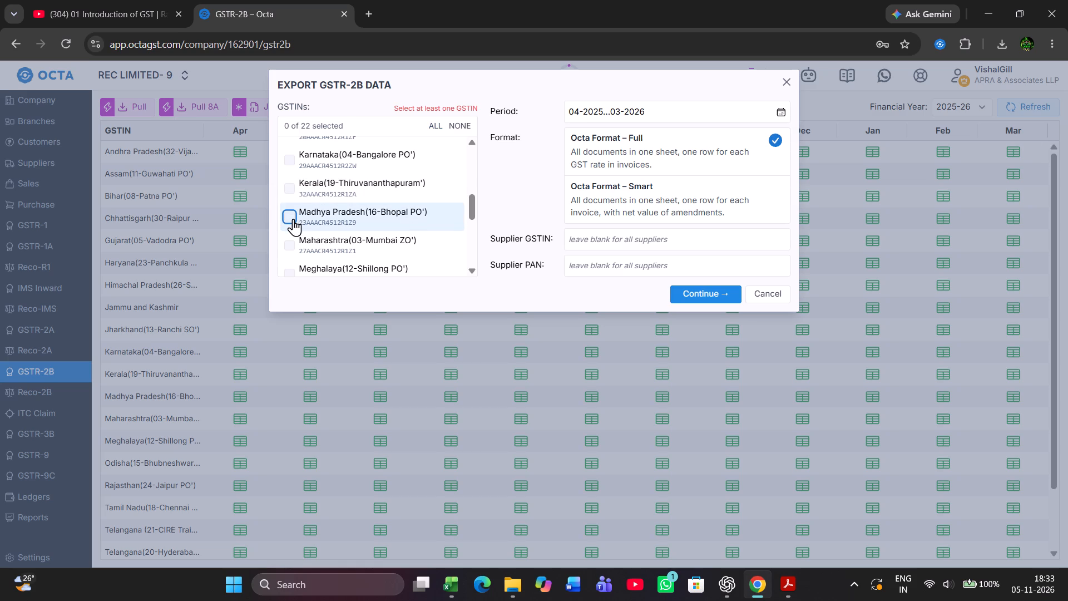
click(656, 210)
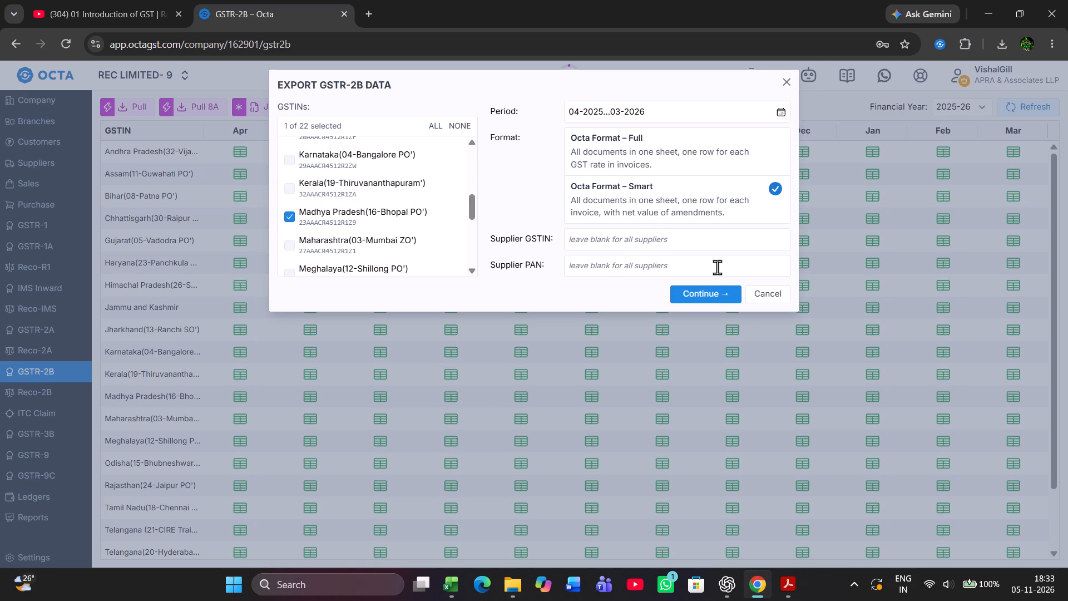
click(723, 292)
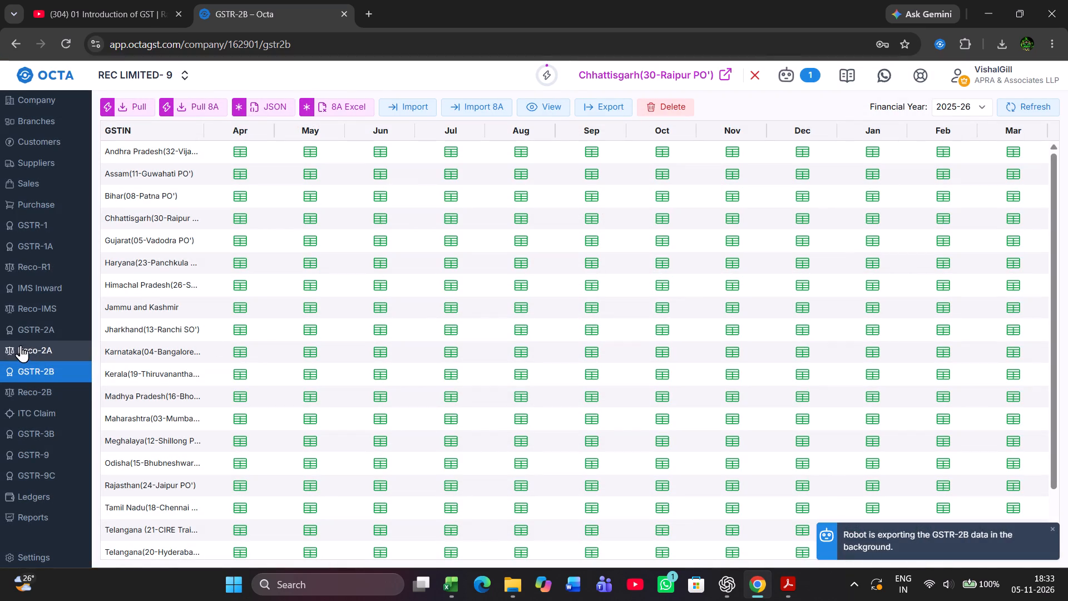
Export the GSTR-2A data of Madhya Pradesh(16-Bhopal PO') for 04-2025 to 03-2026 in Octa Format – Smart.
click(42, 333)
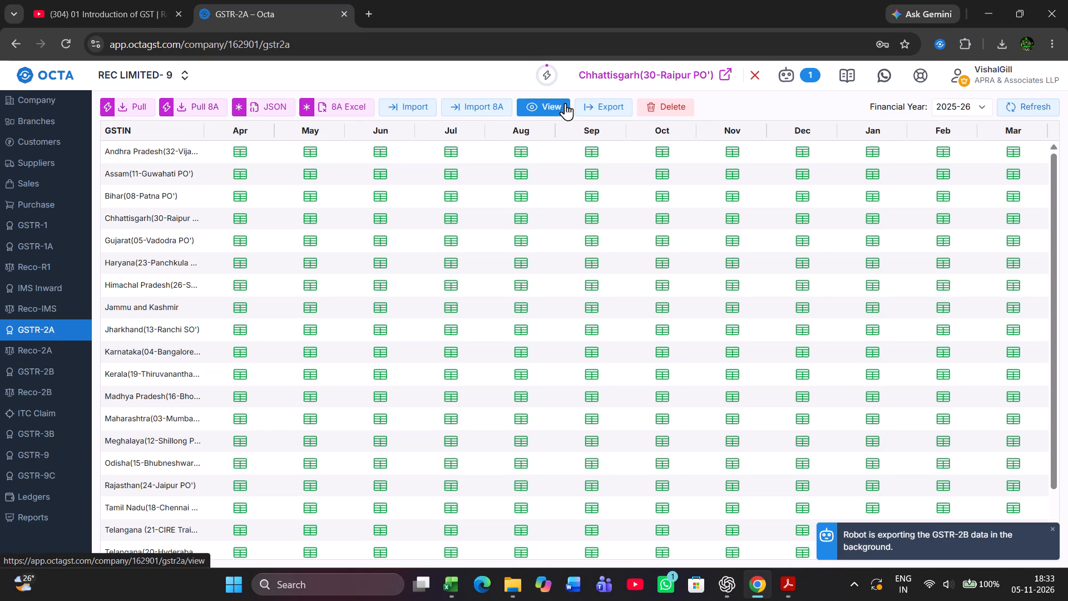
click(575, 106)
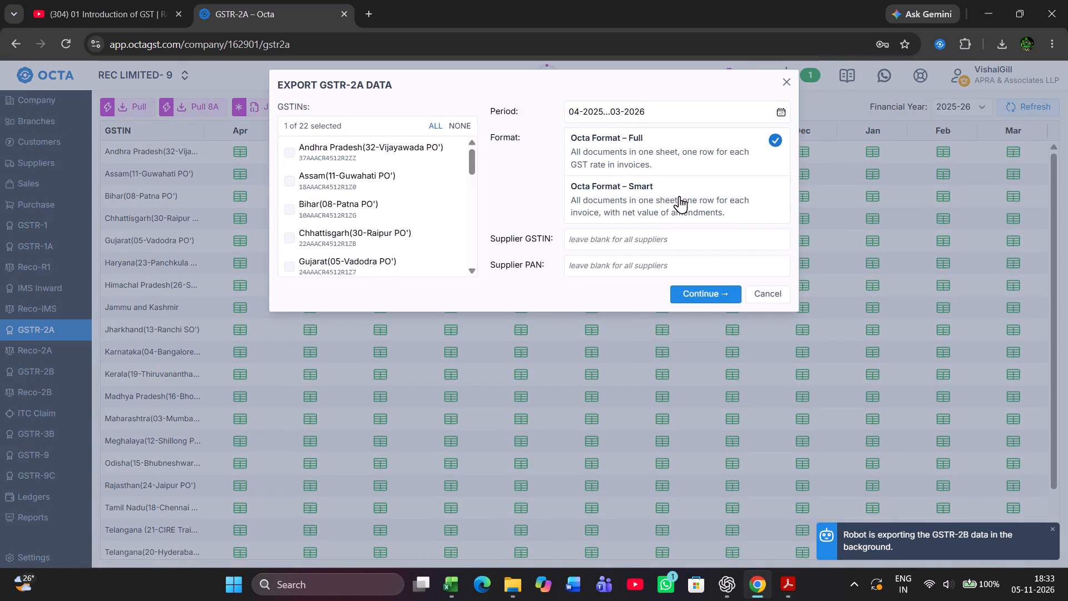
click(679, 196)
click(710, 294)
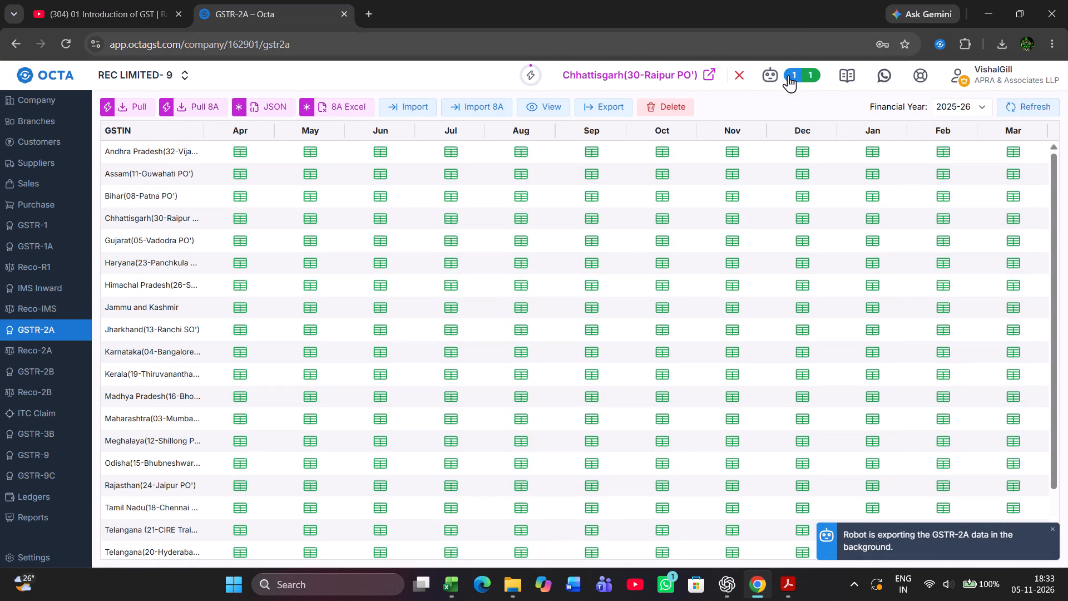
Download the finished GSTR-2A and GSTR-2B exports of Madhya Pradesh(16-Bhopal PO') from the robot status list.
click(780, 86)
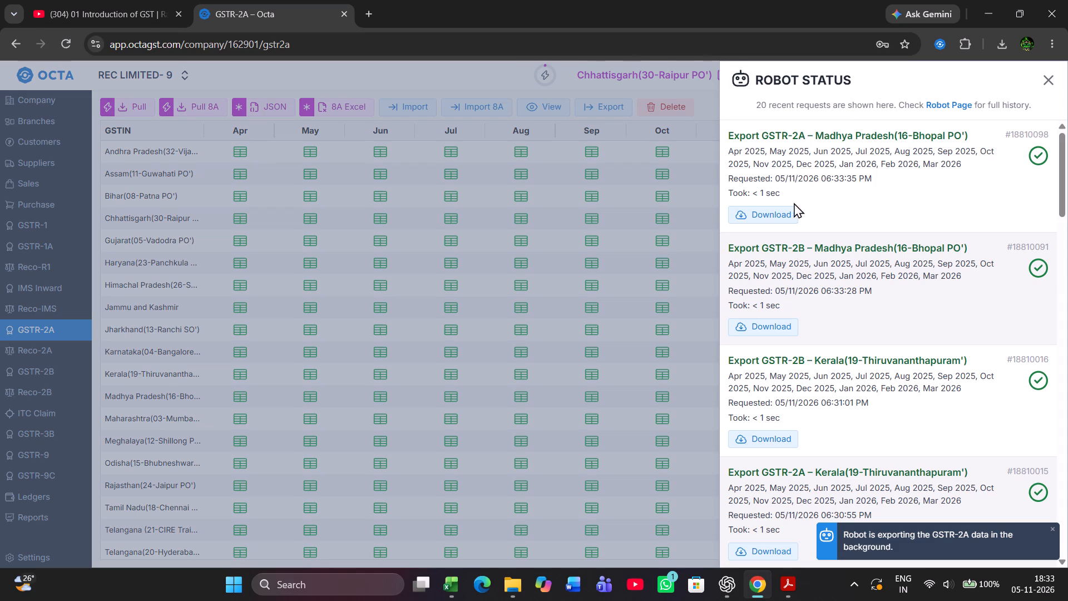
click(778, 214)
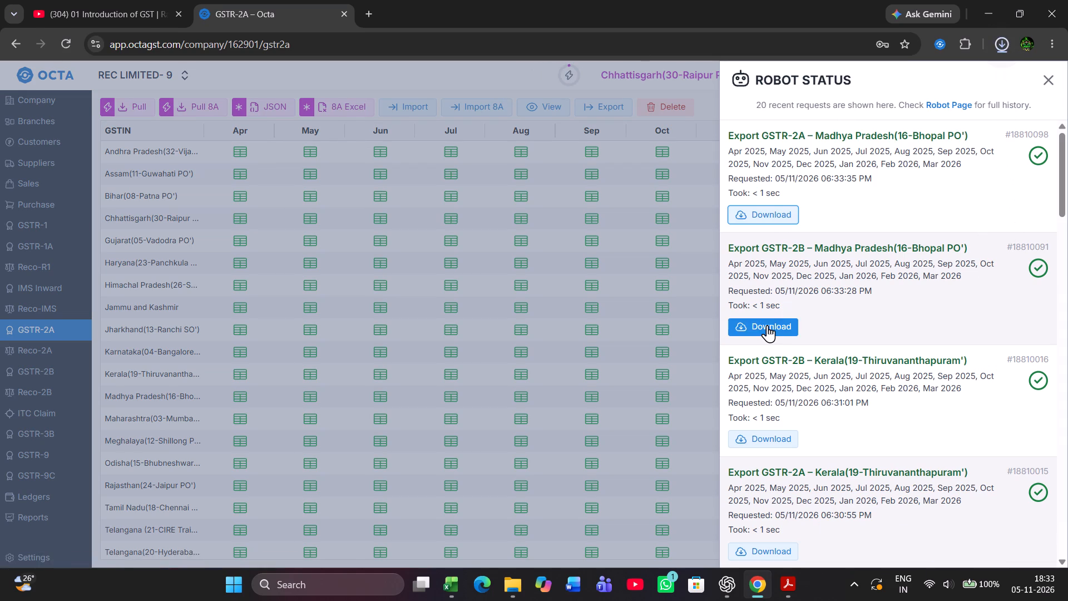
click(766, 326)
click(514, 340)
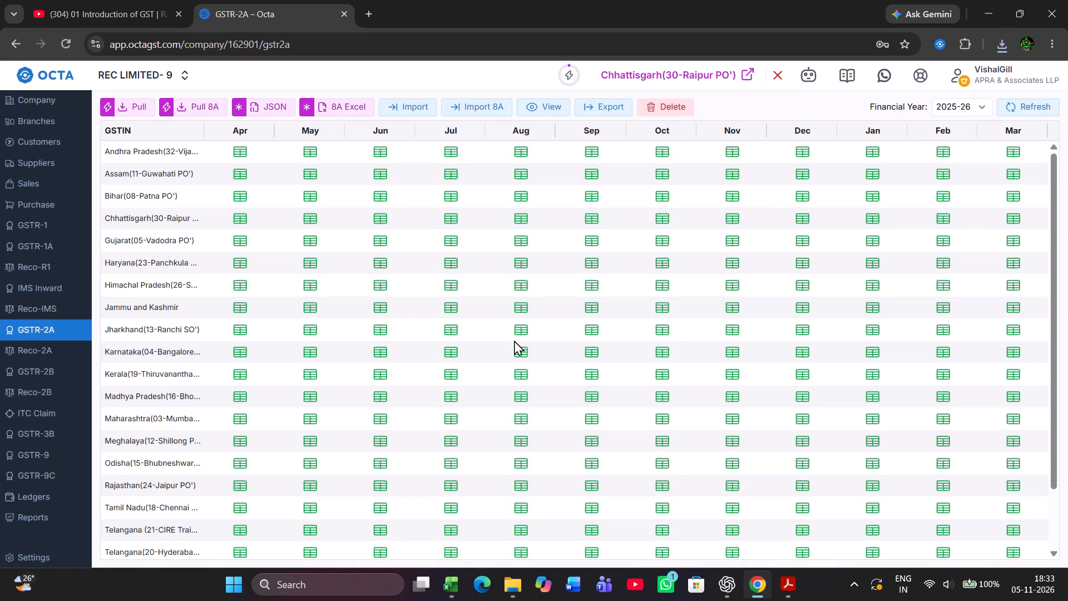
Switch to File Explorer and move the Madhya Pradesh GSTR2A and GSTR2B Excel files from Downloads into the Madhya Pradesh(16-Bhopal PO') folder.
key(alt+Tab)
key(alt+Tab)
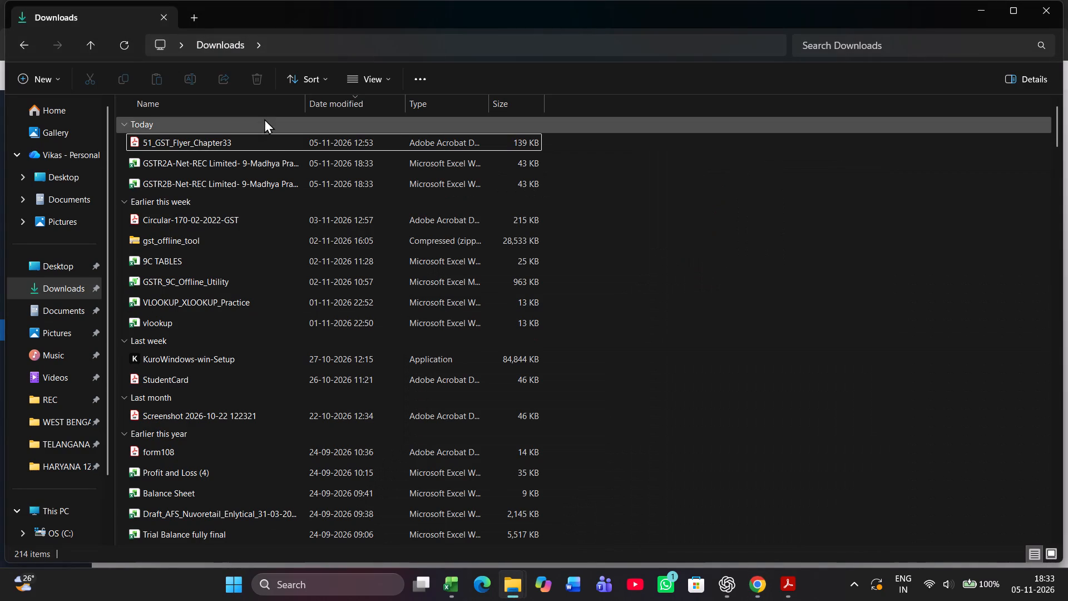
click(281, 162)
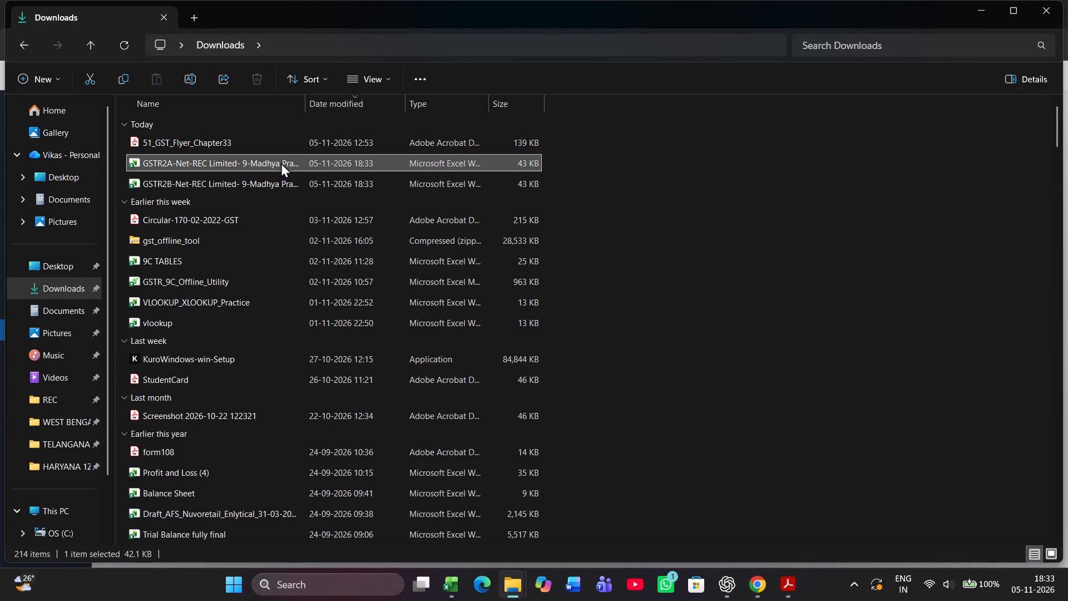
key(shift+Down)
key(ctrl+x)
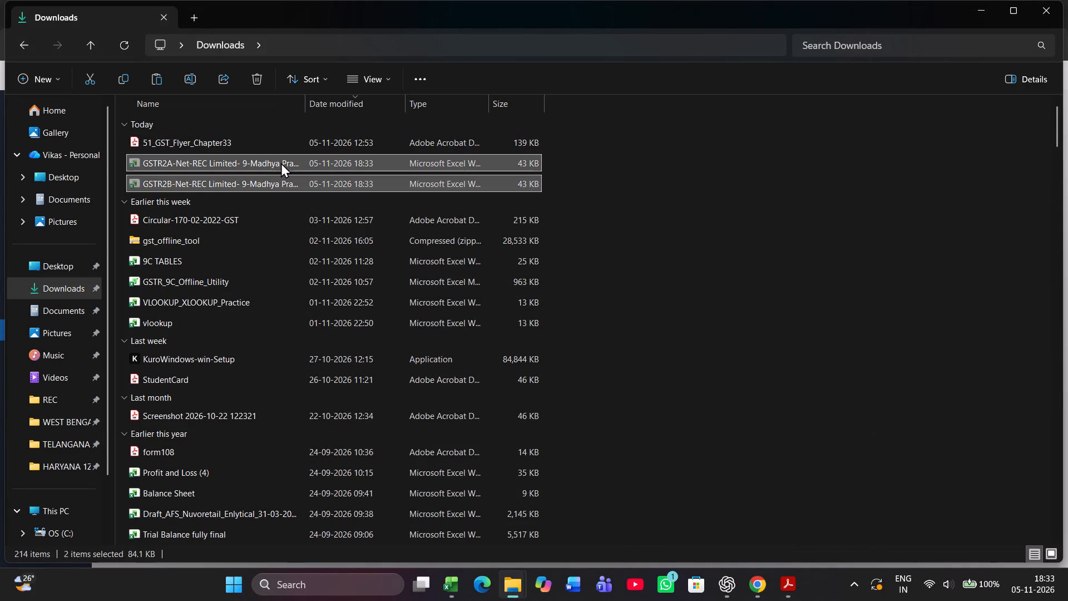
key(alt+Tab)
key(alt+Tab)
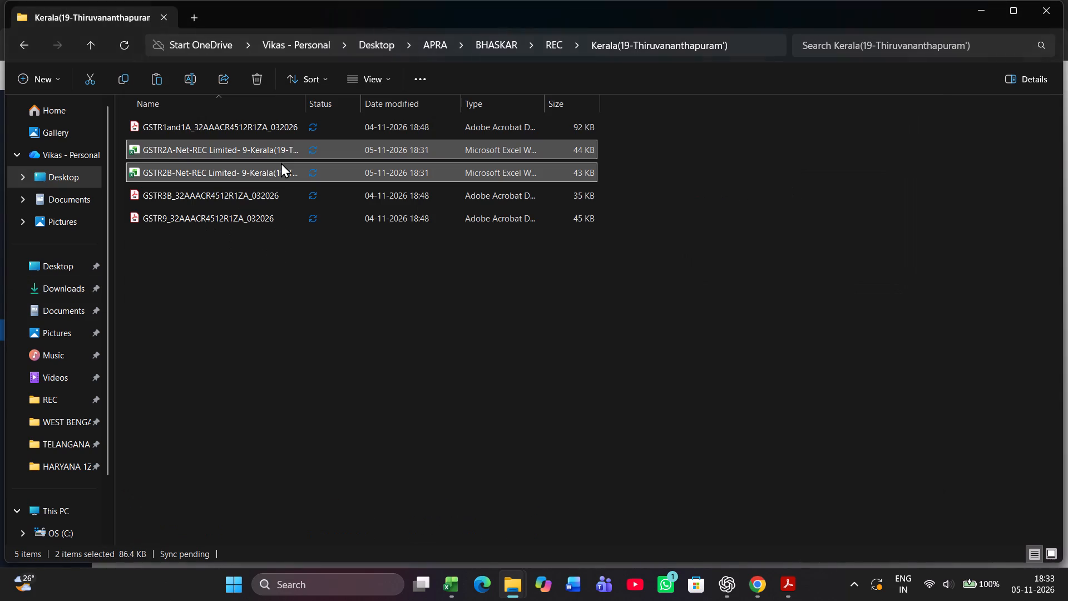
key(BackSpace)
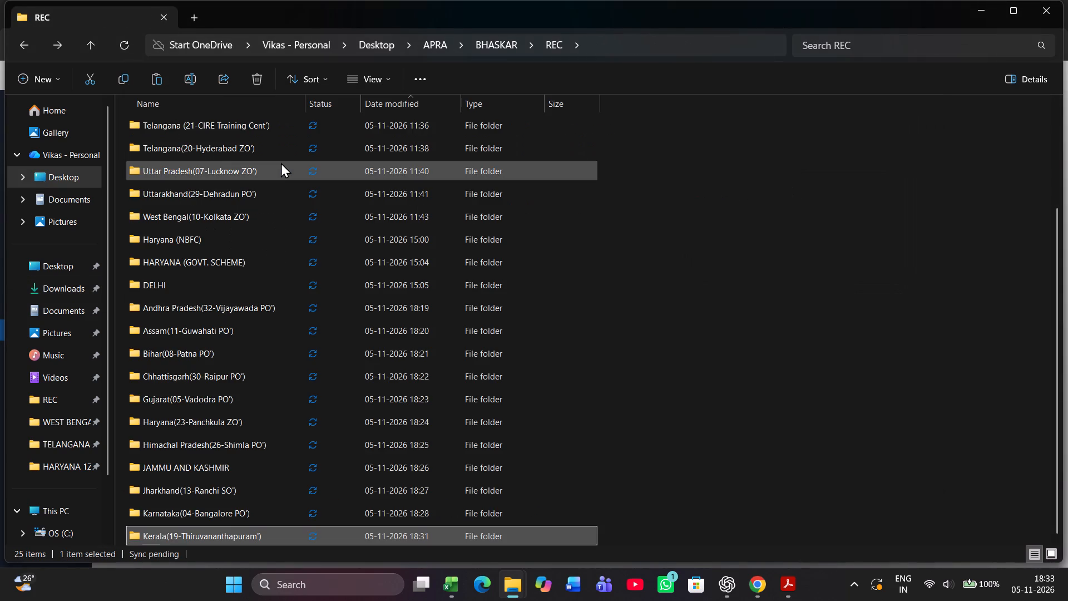
key(Up)
key(Up)
key(Up)
key(Up)
key(Up)
key(Up)
key(Up)
key(Up)
key(Up)
key(Up)
key(Up)
key(Up)
key(Up)
key(Up)
key(Up)
key(Up)
key(Up)
key(Up)
key(Up)
key(Up)
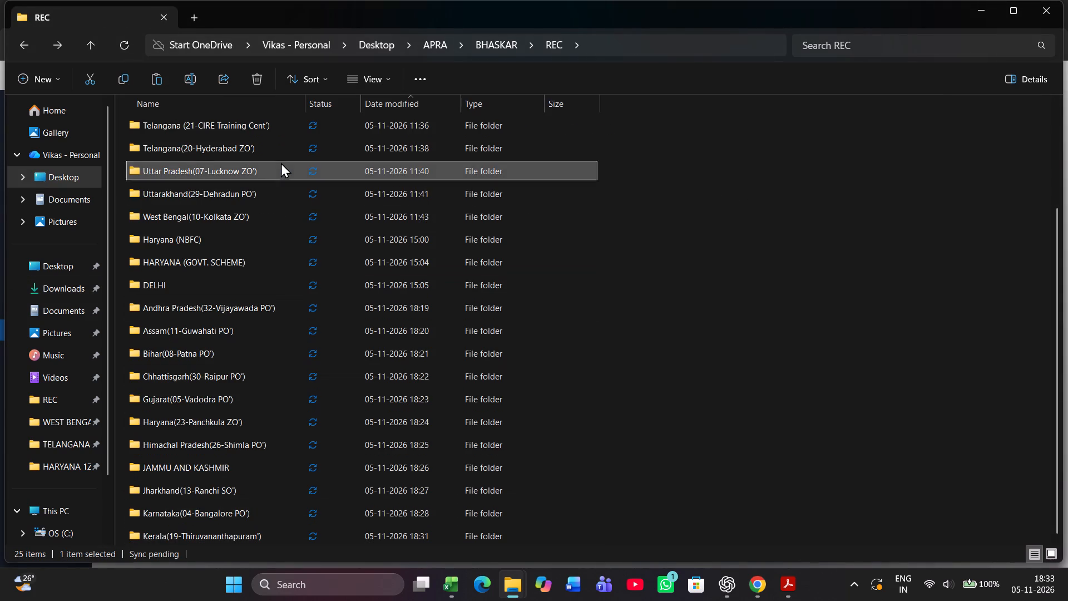
key(Return)
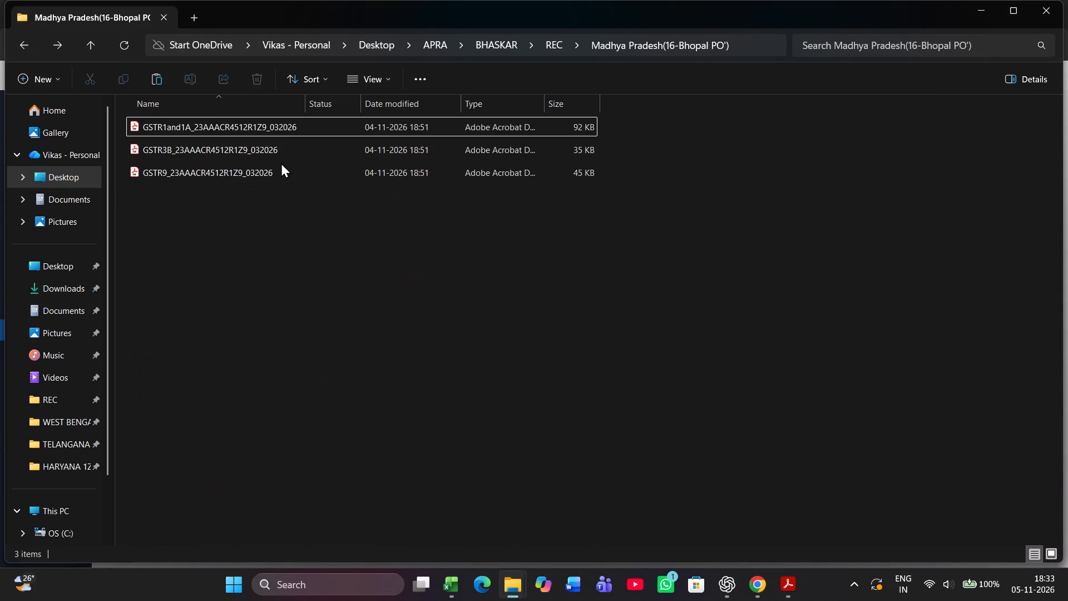
key(ctrl+v)
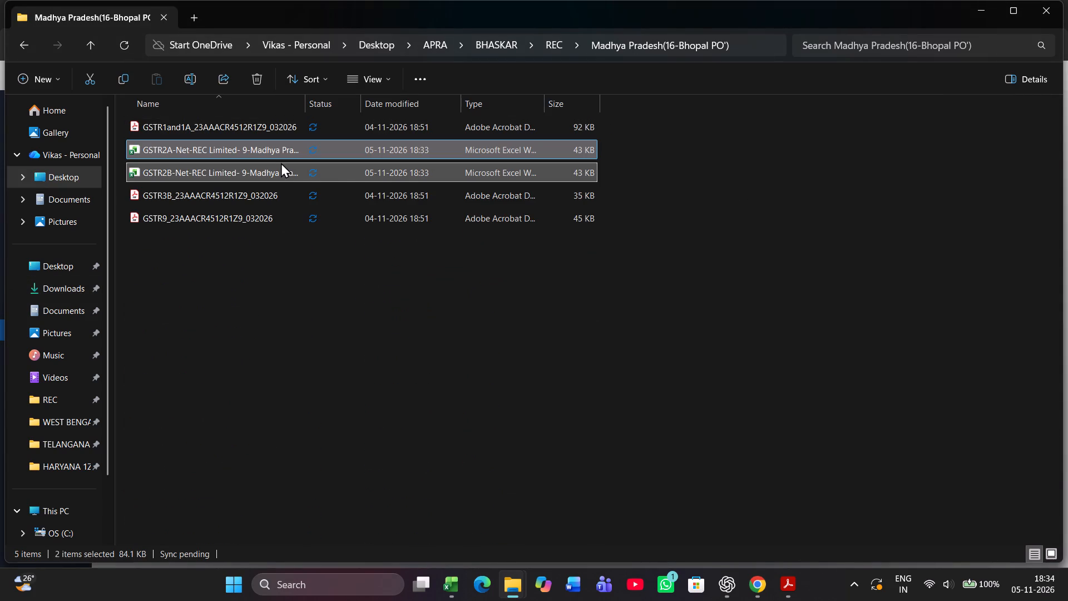
Go back to the REC folder and open the Maharashtra(03-Mumbai ZO') folder.
key(BackSpace)
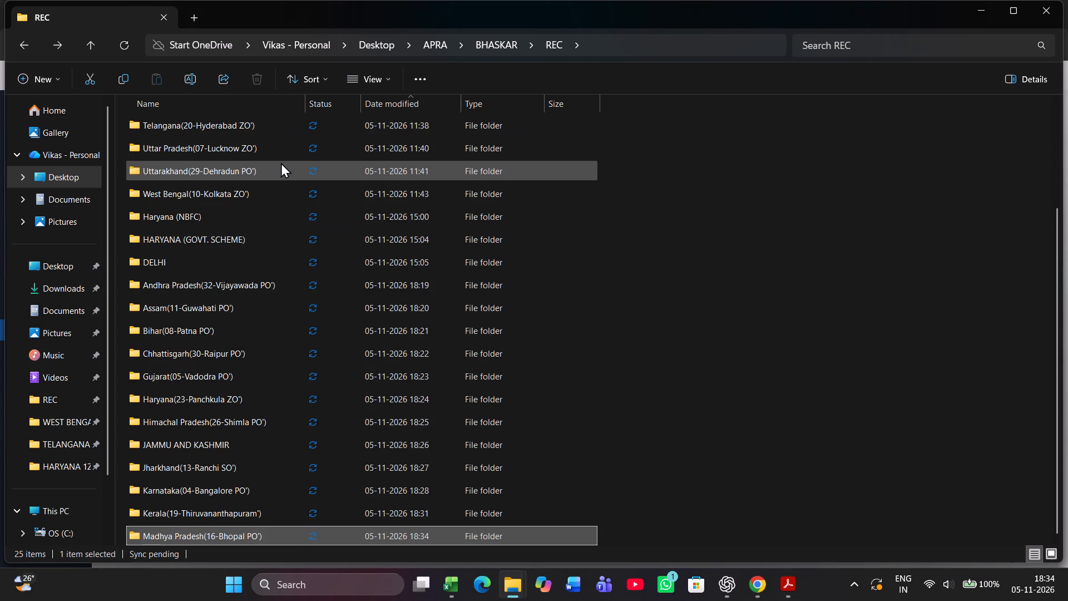
key(Up)
key(Up)
key(Up)
key(Up)
key(Up)
key(Up)
key(Up)
key(Up)
key(Up)
key(Up)
key(Up)
key(Up)
key(Up)
key(Up)
key(Up)
key(Up)
key(Up)
key(Up)
key(Up)
key(Up)
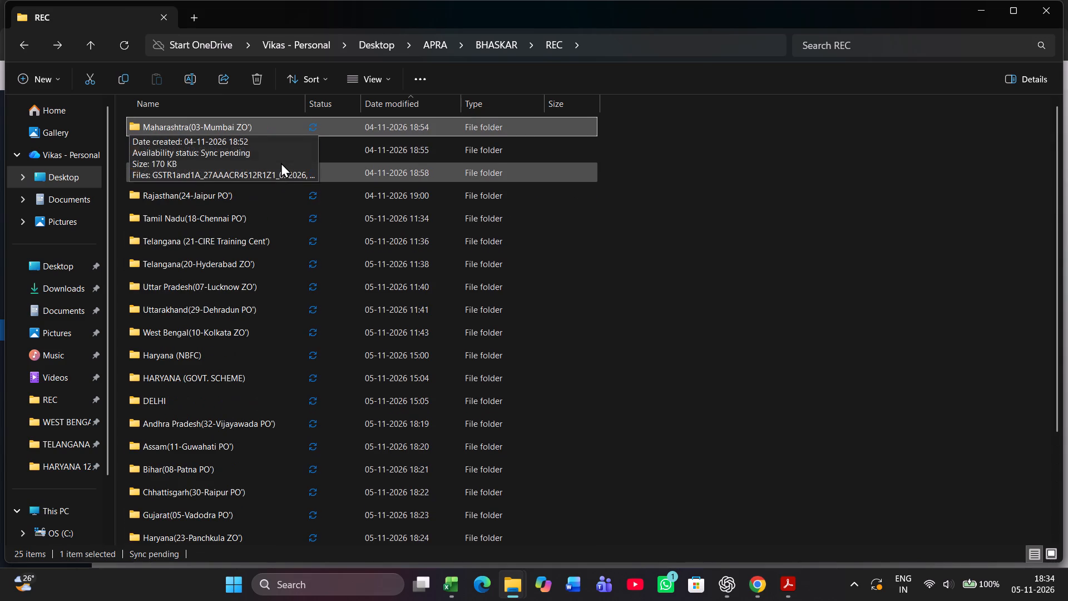
key(Return)
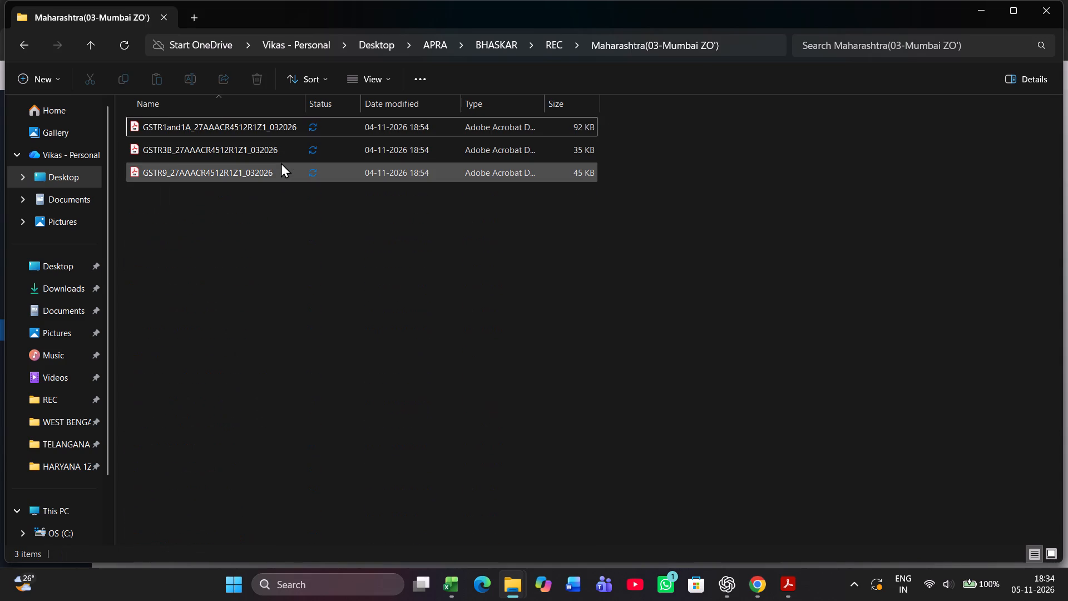
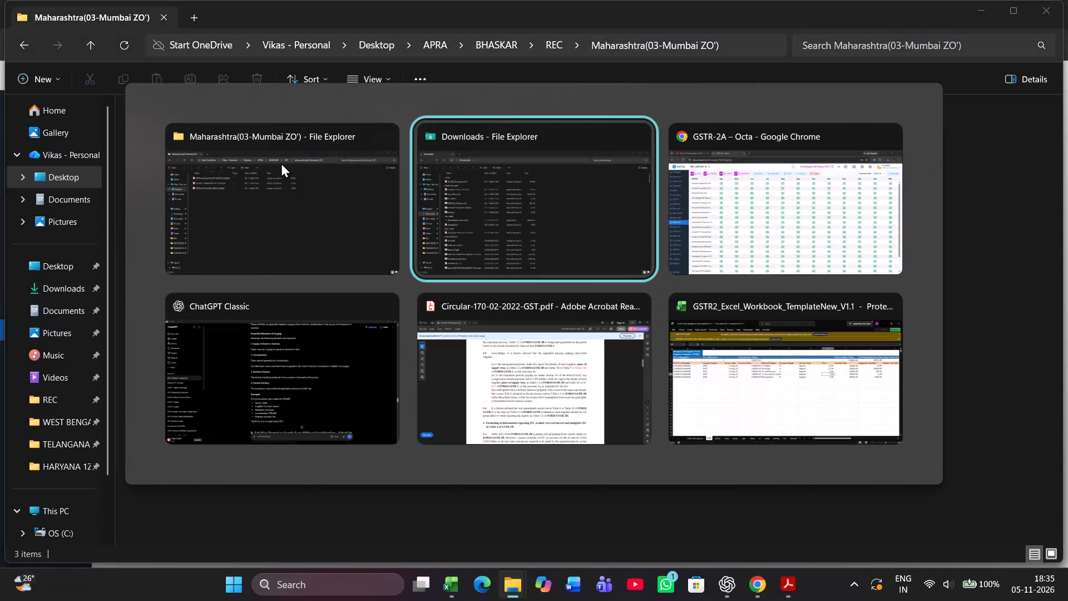
Switch from File Explorer back to the GSTR-2A page of REC Limited in Octa in Google Chrome.
key(alt+Tab)
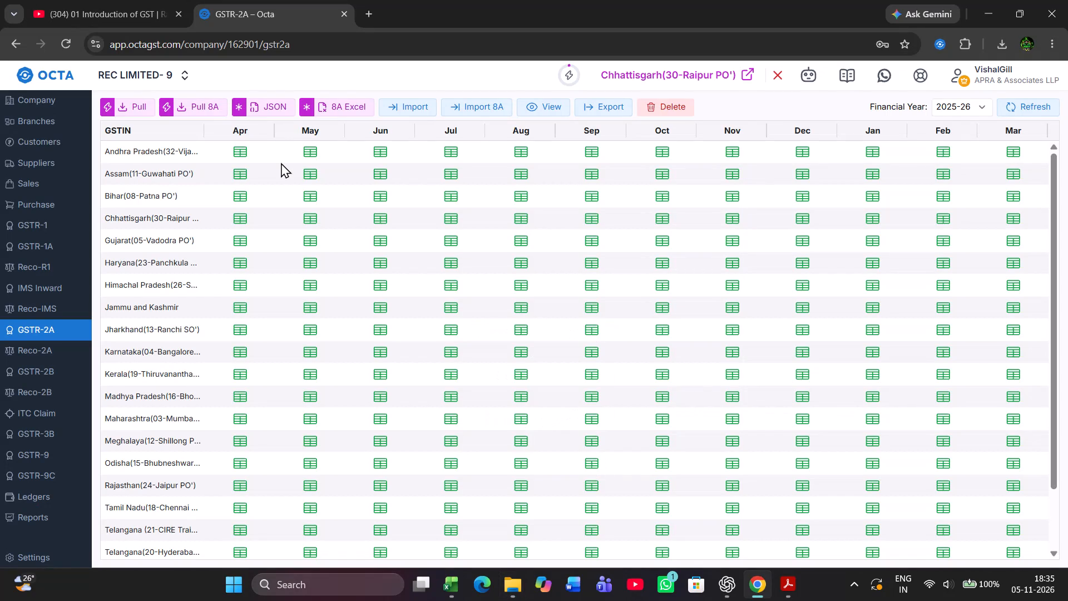
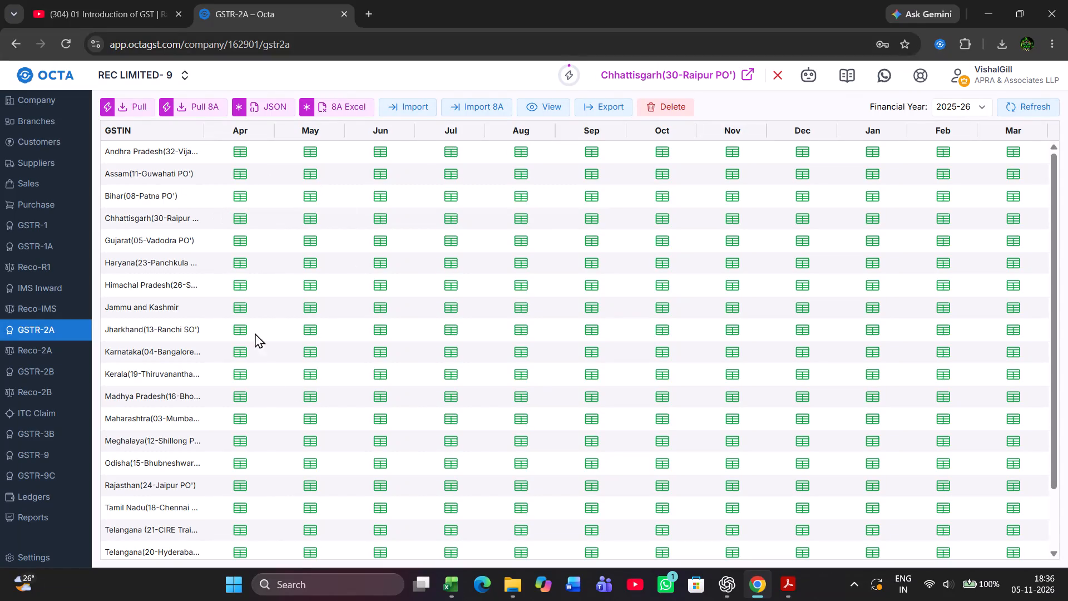
Export the GSTR-2A data for only Maharashtra(03-Mumbai ZO') in Octa Format – Smart, deselecting Madhya Pradesh.
click(608, 113)
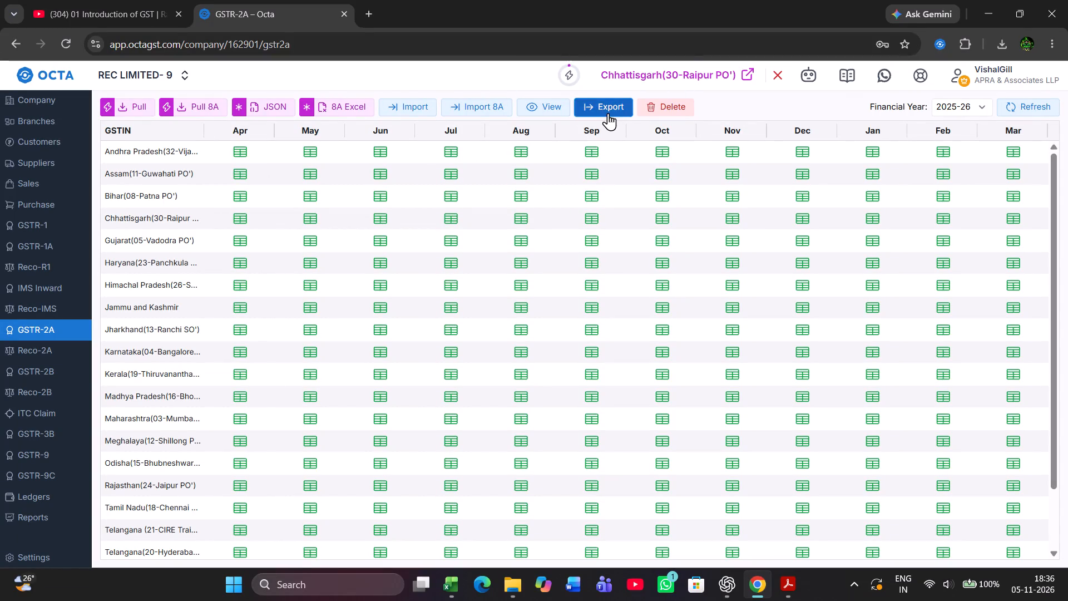
scroll(379, 221, down, 2)
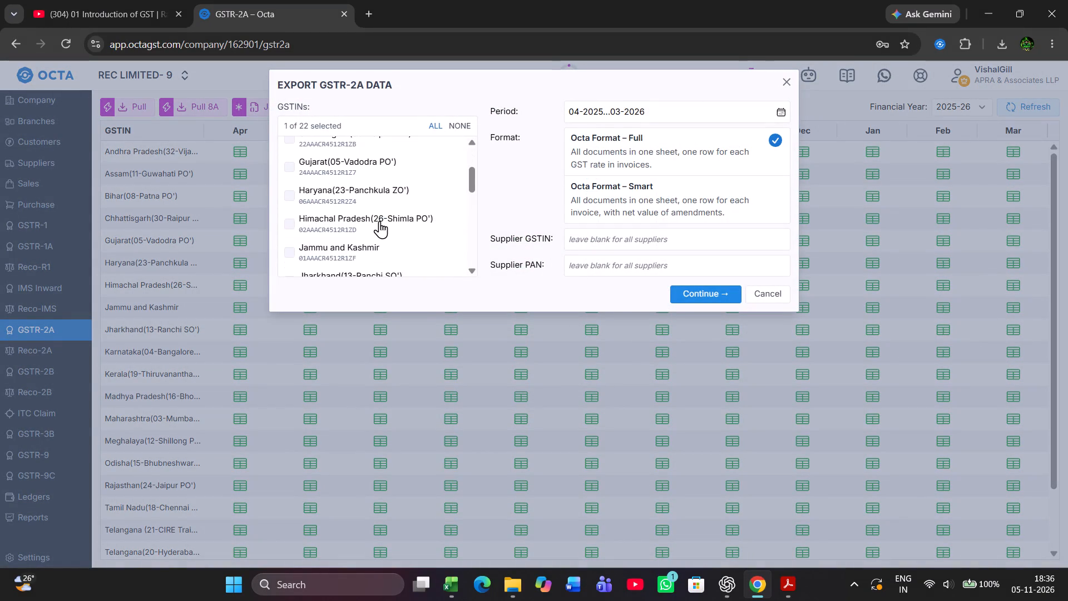
scroll(379, 221, down, 4)
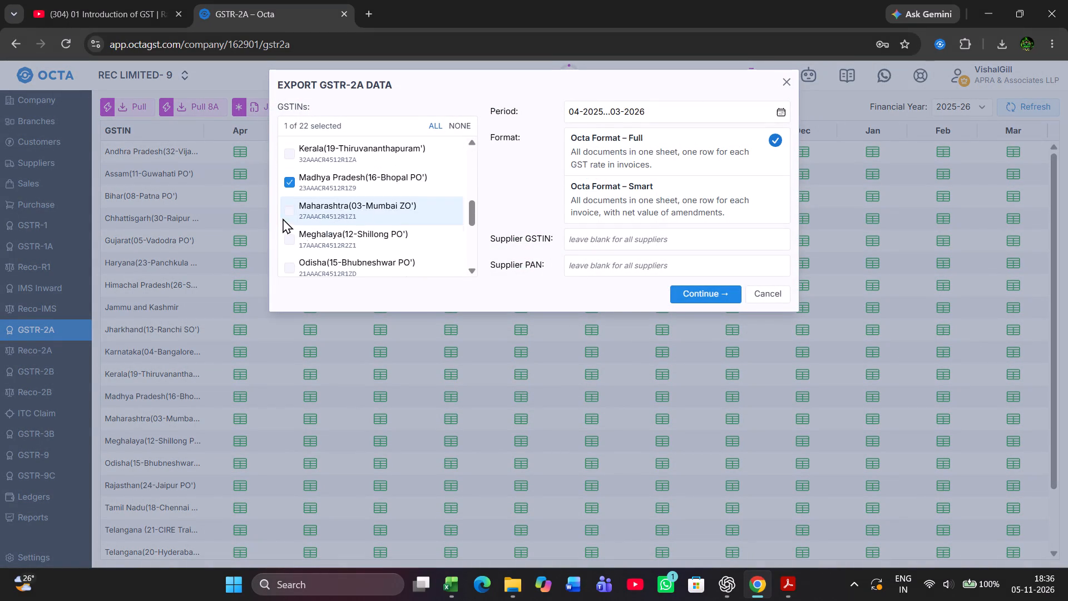
click(296, 211)
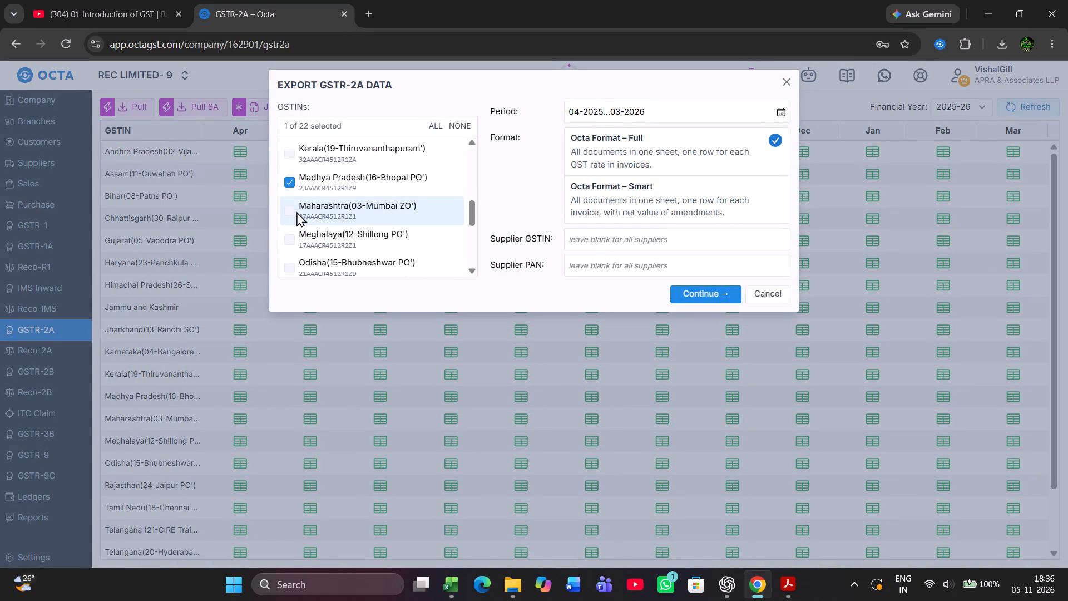
click(293, 211)
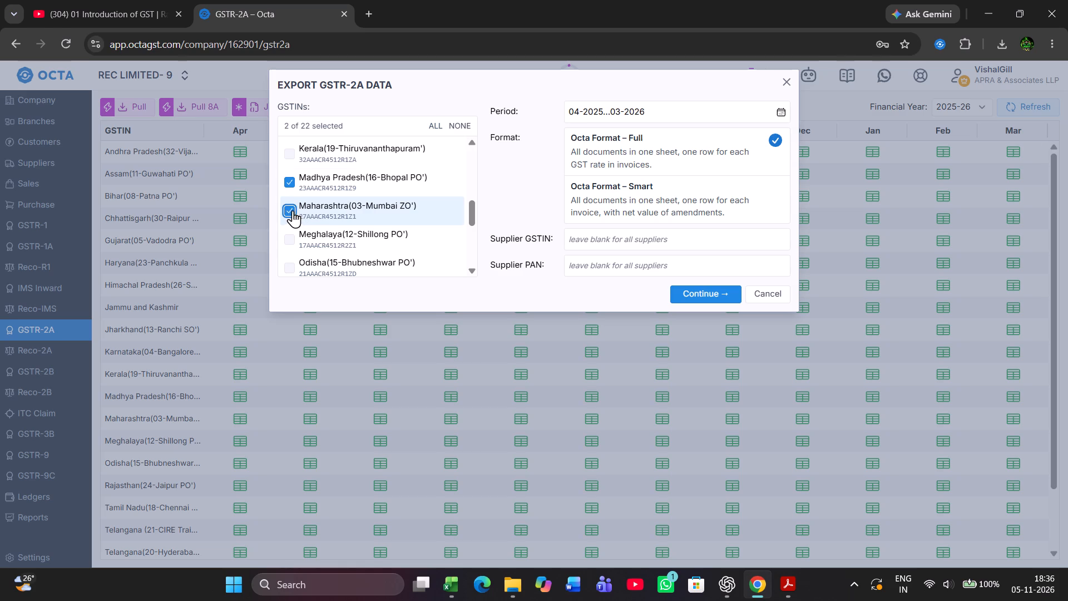
click(291, 187)
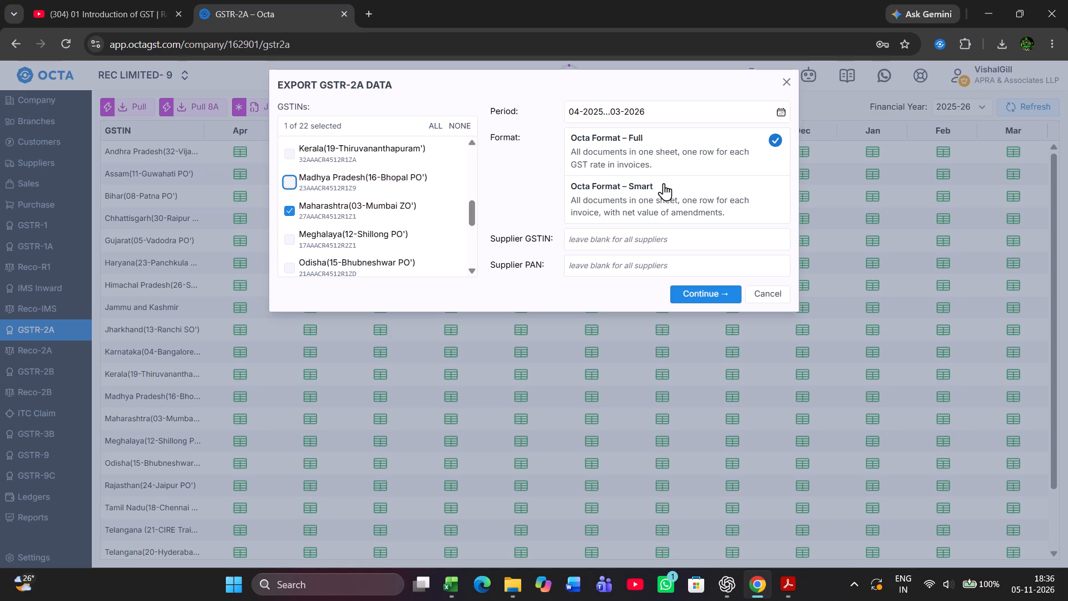
click(664, 183)
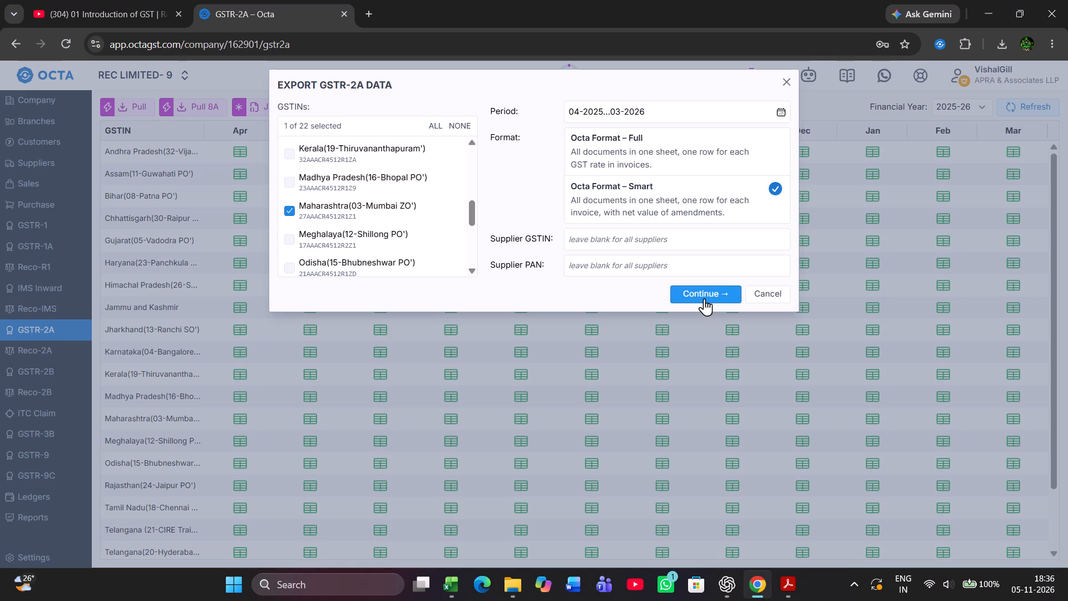
click(704, 298)
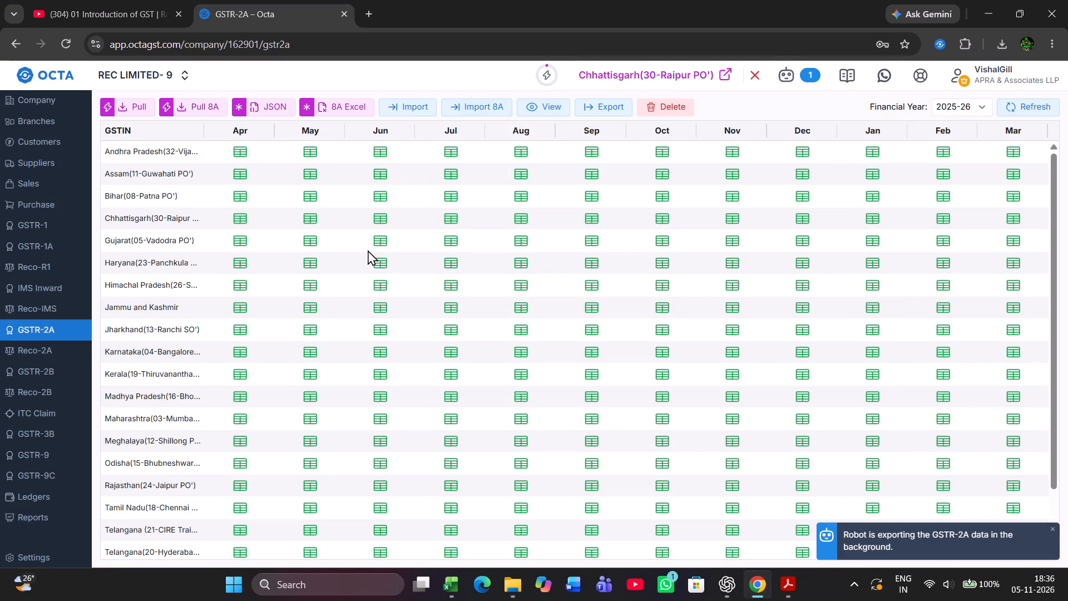
Export the GSTR-2B data for Maharashtra(03-Mumbai ZO') in Octa Format – Smart.
click(52, 364)
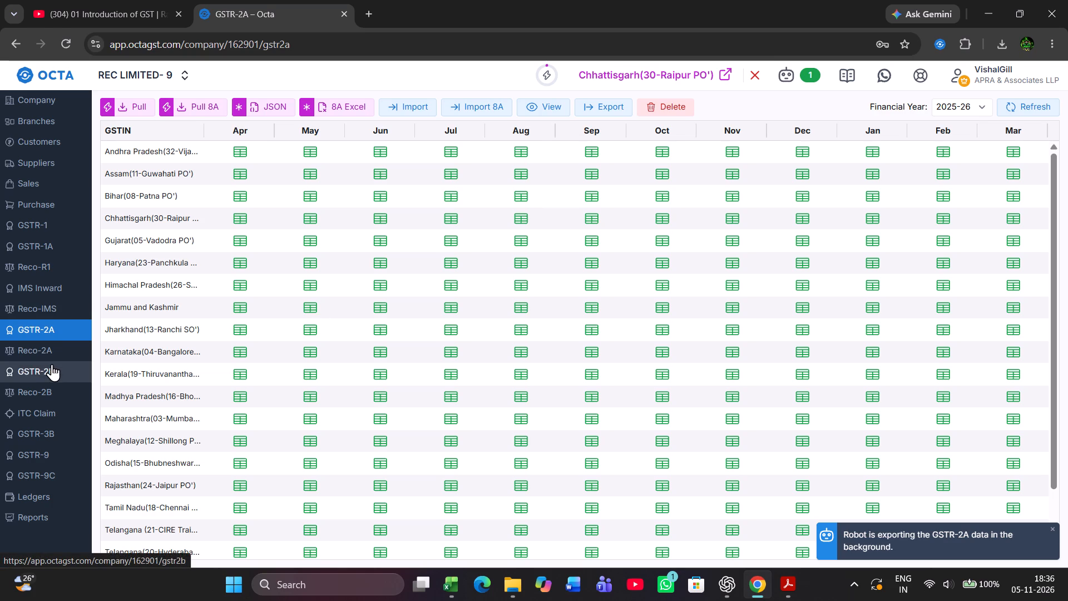
click(605, 98)
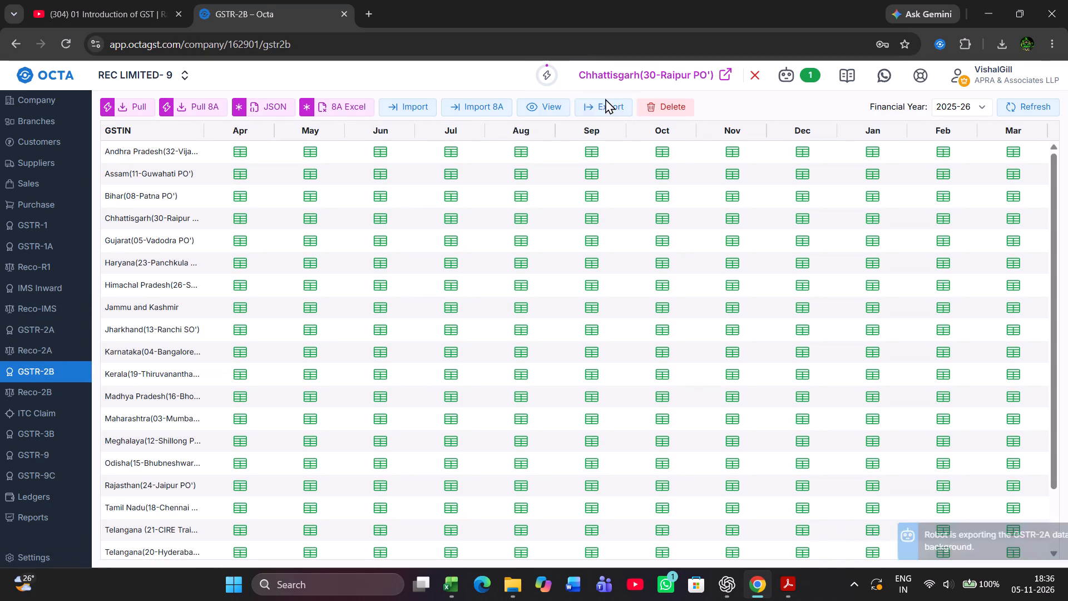
click(716, 213)
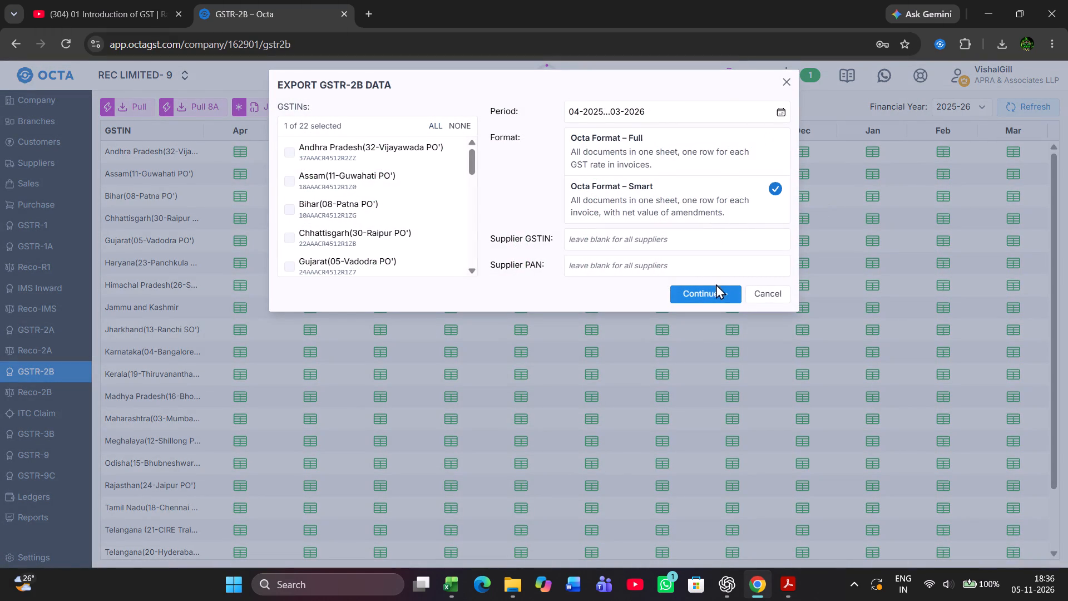
click(713, 288)
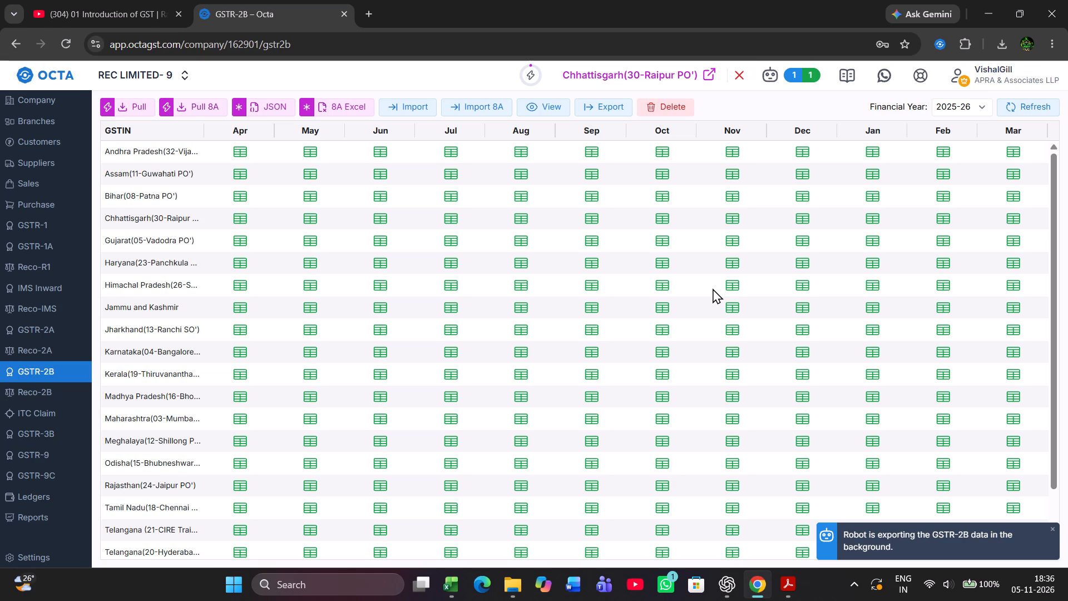
click(807, 69)
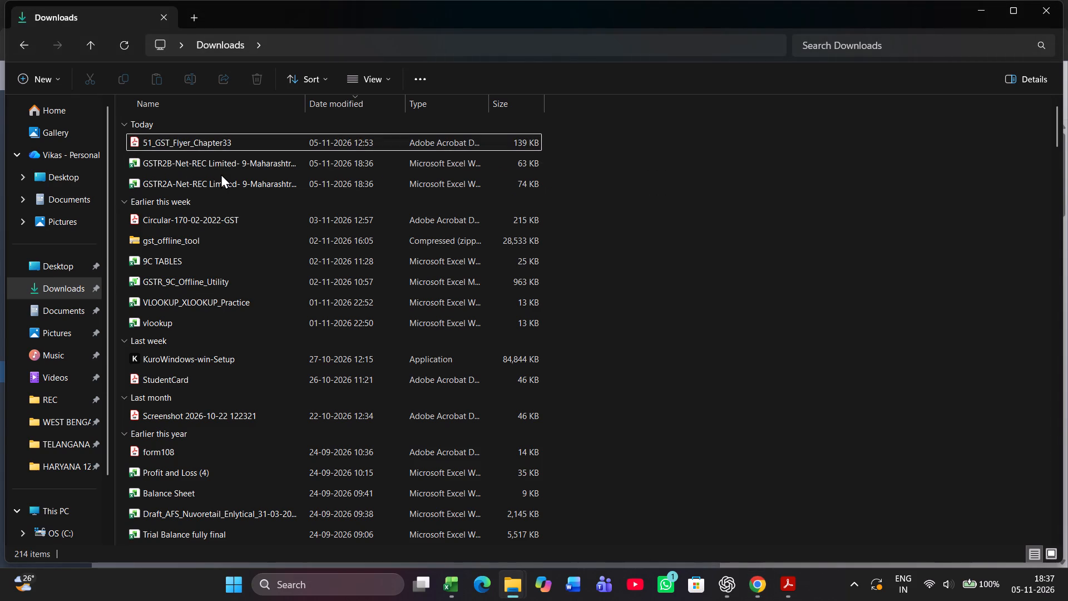
click(221, 174)
click(231, 161)
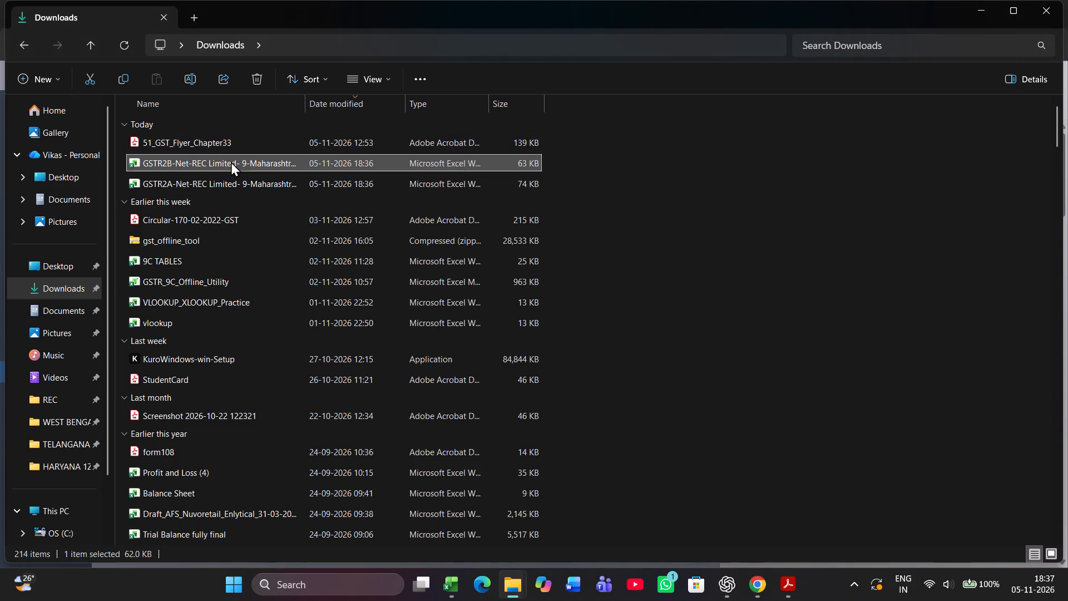
key(shift+Down)
key(ctrl+x)
key(alt+Tab)
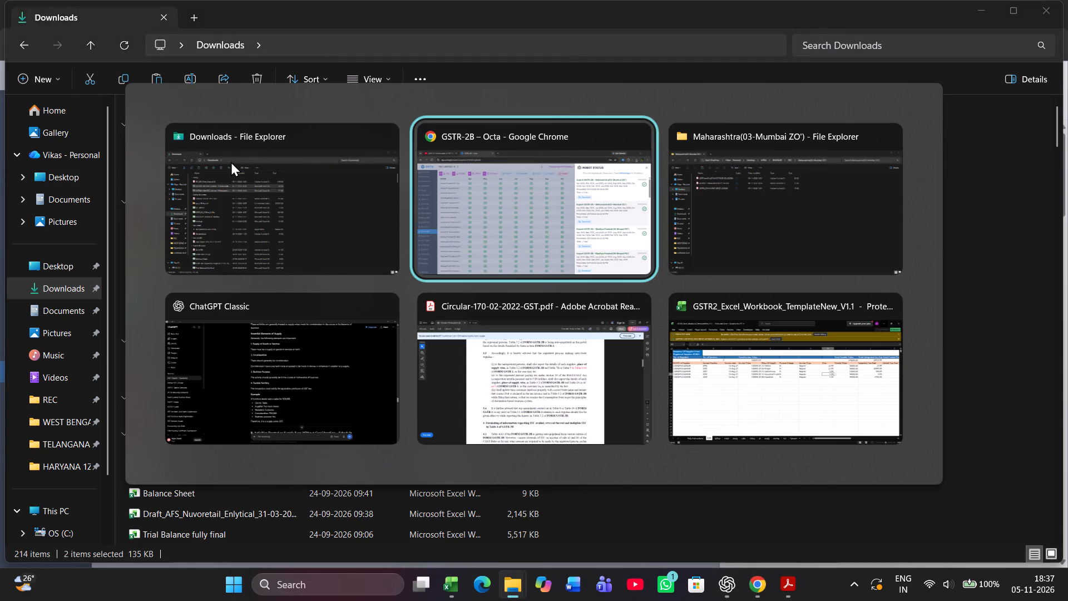
key(alt+Tab)
key(ctrl+v)
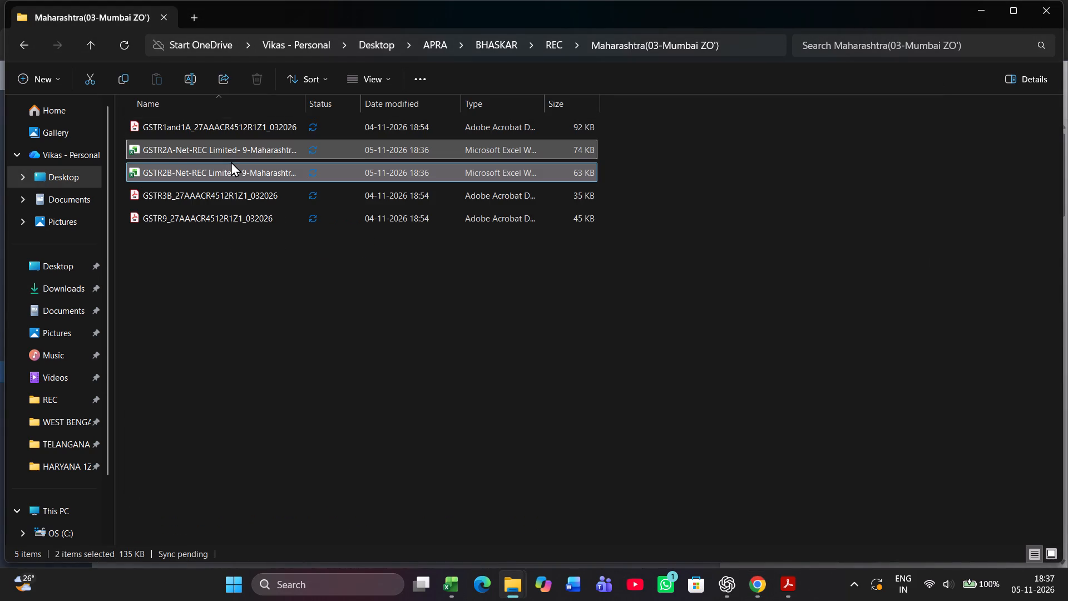
Go back to the REC folder and open its Meghalaya(12-Shillong PO') subfolder.
key(BackSpace)
key(Up)
key(Up)
key(Up)
key(Up)
key(Up)
key(Up)
key(Up)
key(Up)
key(Up)
key(Up)
key(Up)
key(Up)
key(Up)
key(Up)
key(Up)
key(Up)
key(Up)
key(Up)
key(Up)
key(Up)
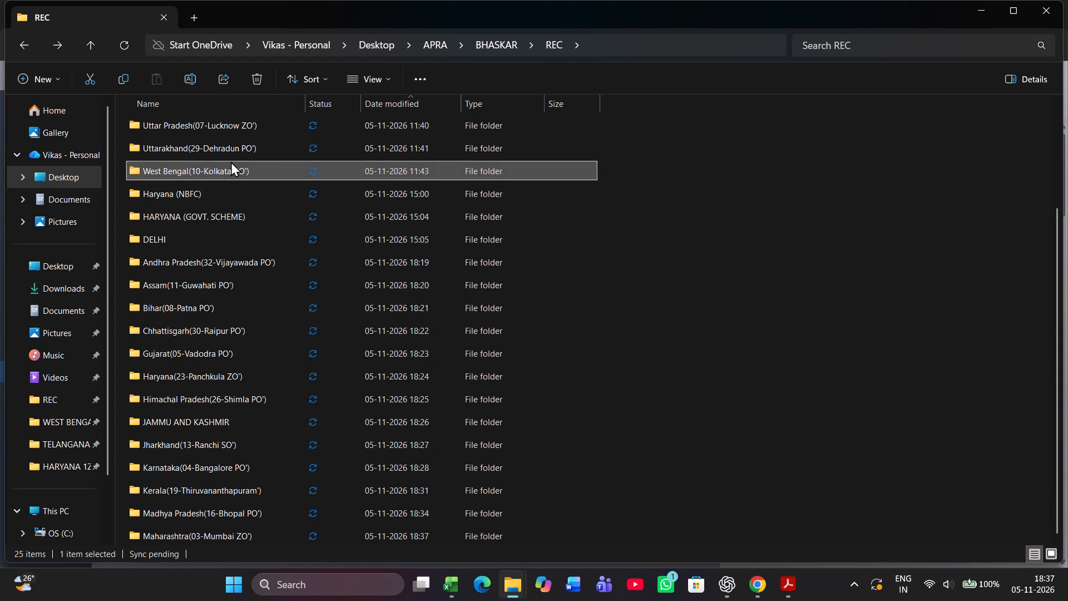
key(Return)
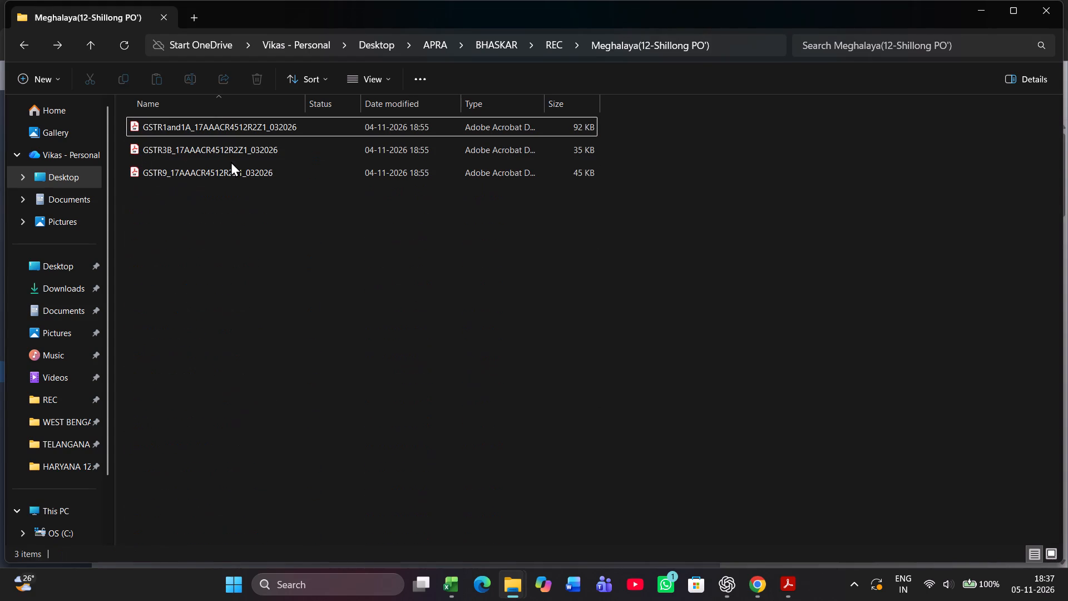
Switch to Octa in Google Chrome and export GSTR-2B data for only Meghalaya(12-Shillong PO') in Octa Format – Smart, deselecting Maharashtra.
key(alt+Tab)
key(alt+Tab)
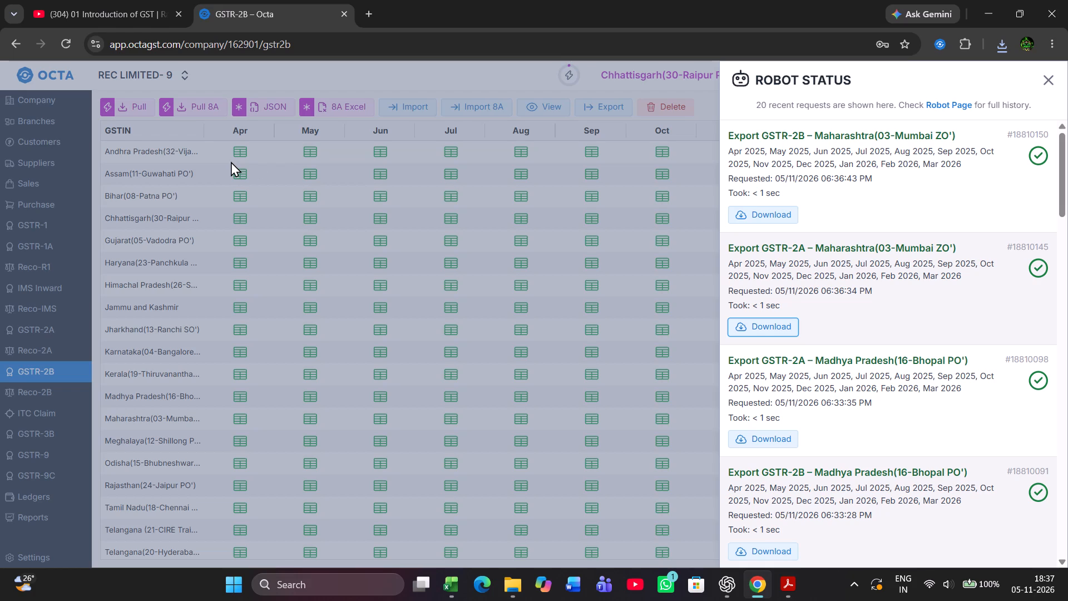
click(434, 270)
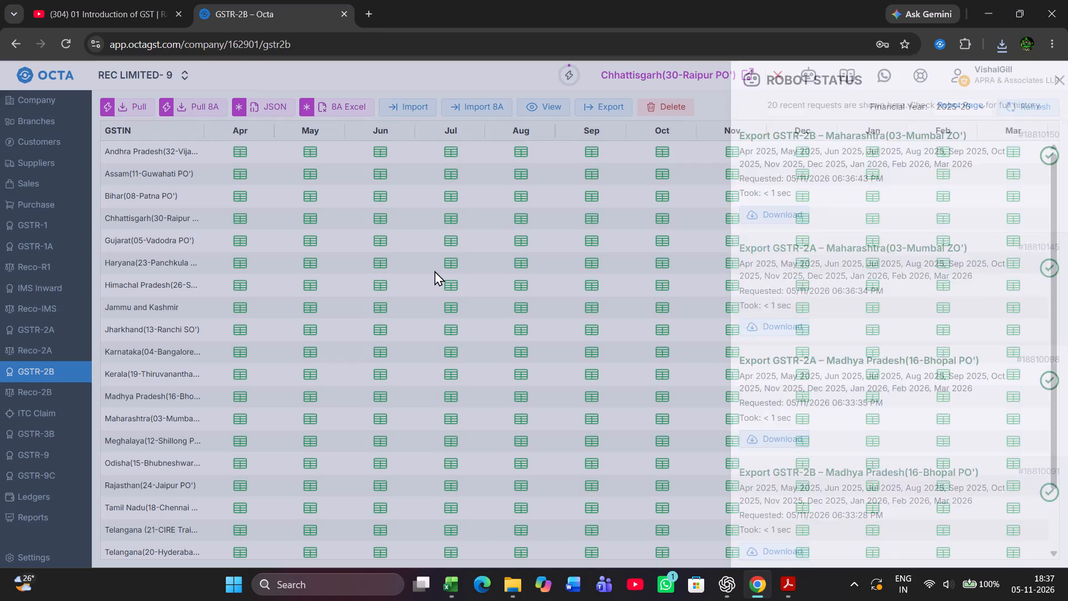
click(596, 110)
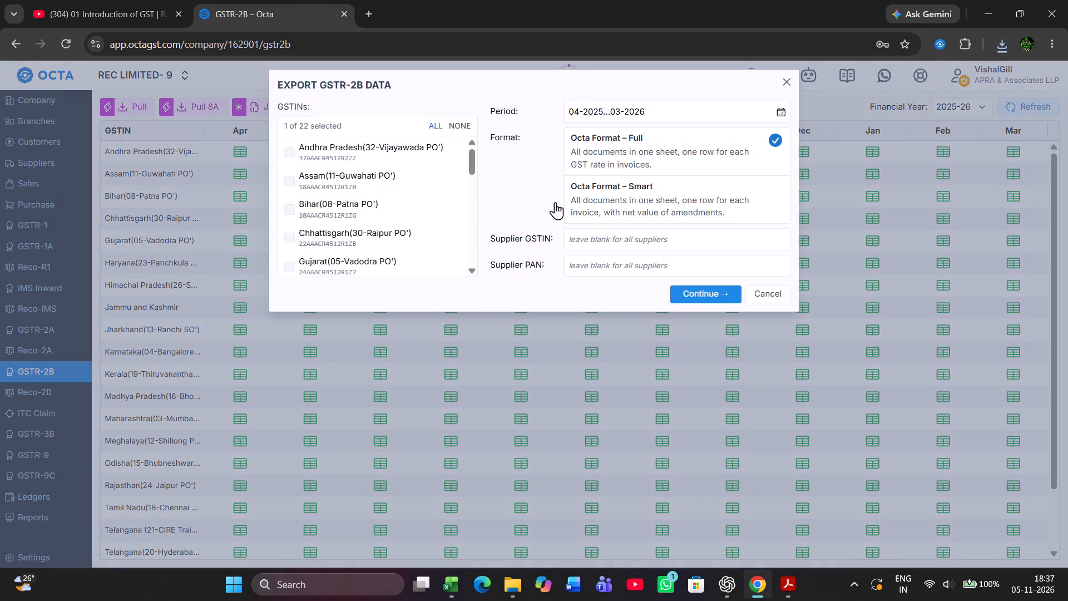
scroll(392, 218, down, 3)
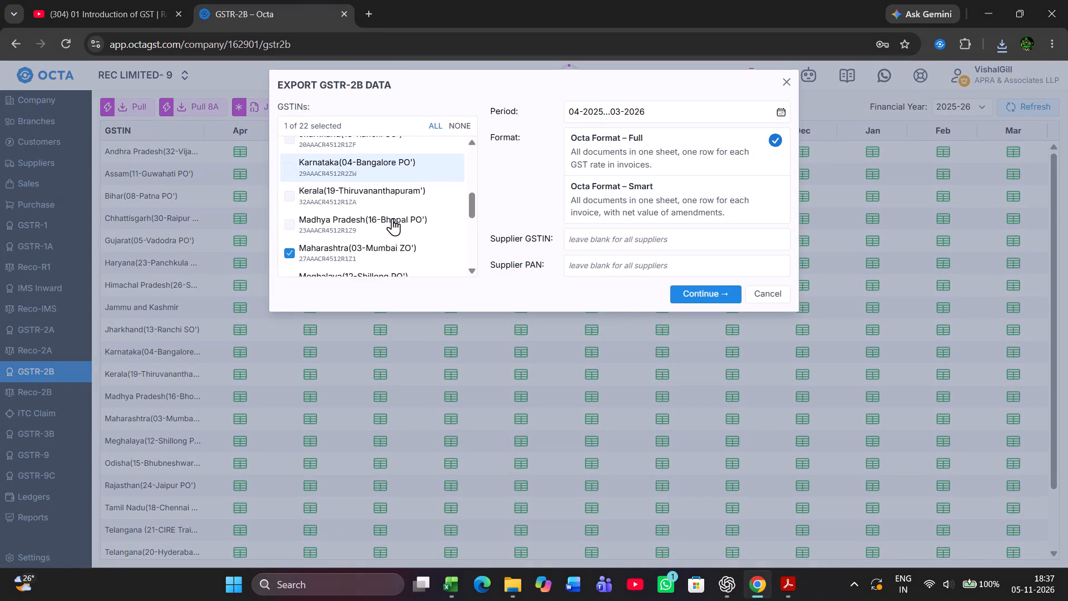
scroll(392, 218, down, 2)
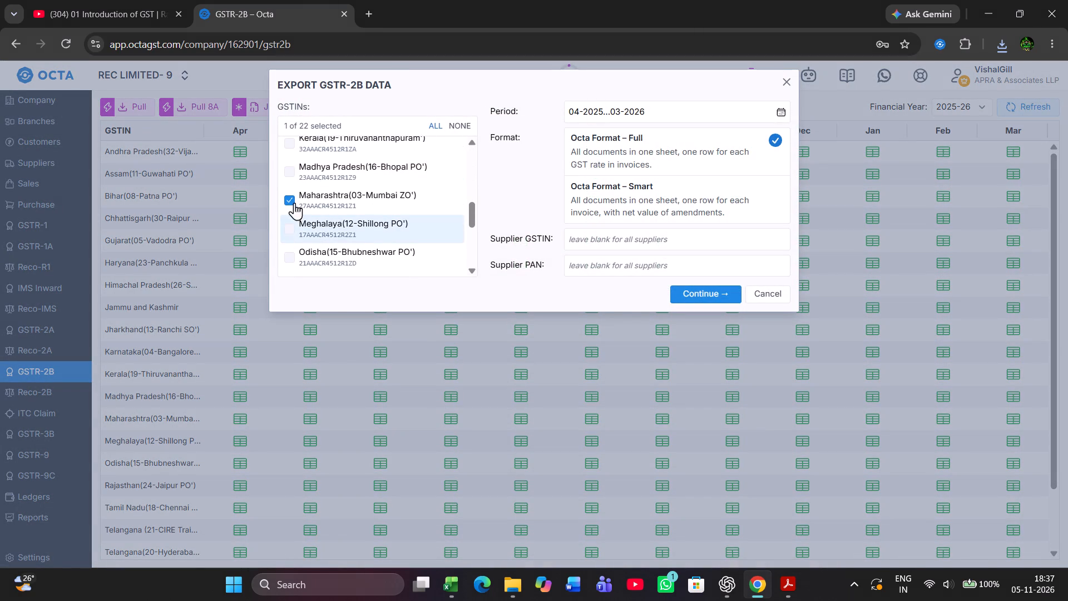
click(292, 204)
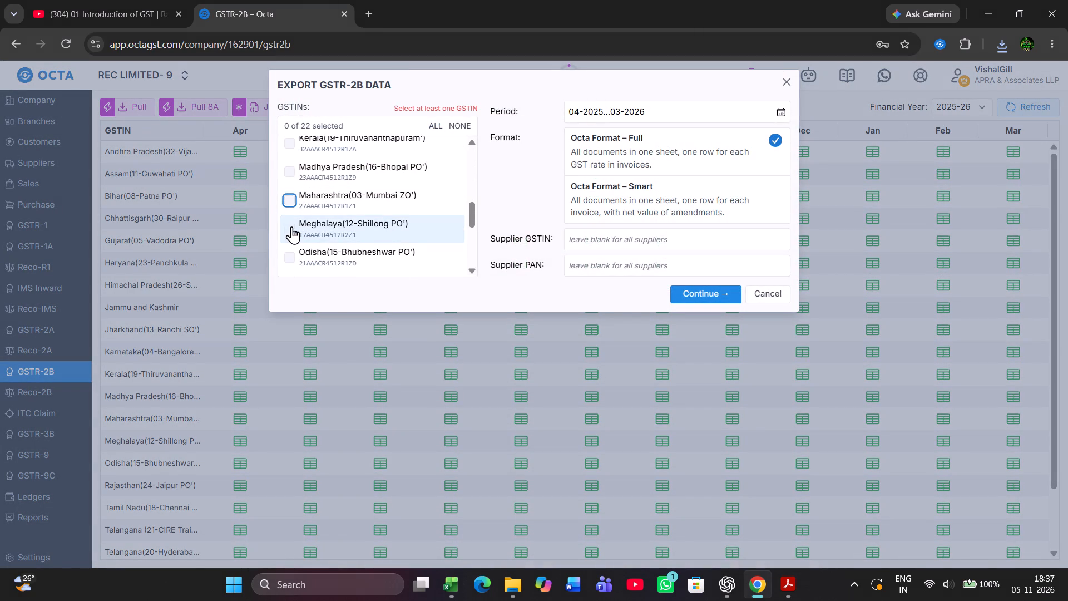
click(291, 226)
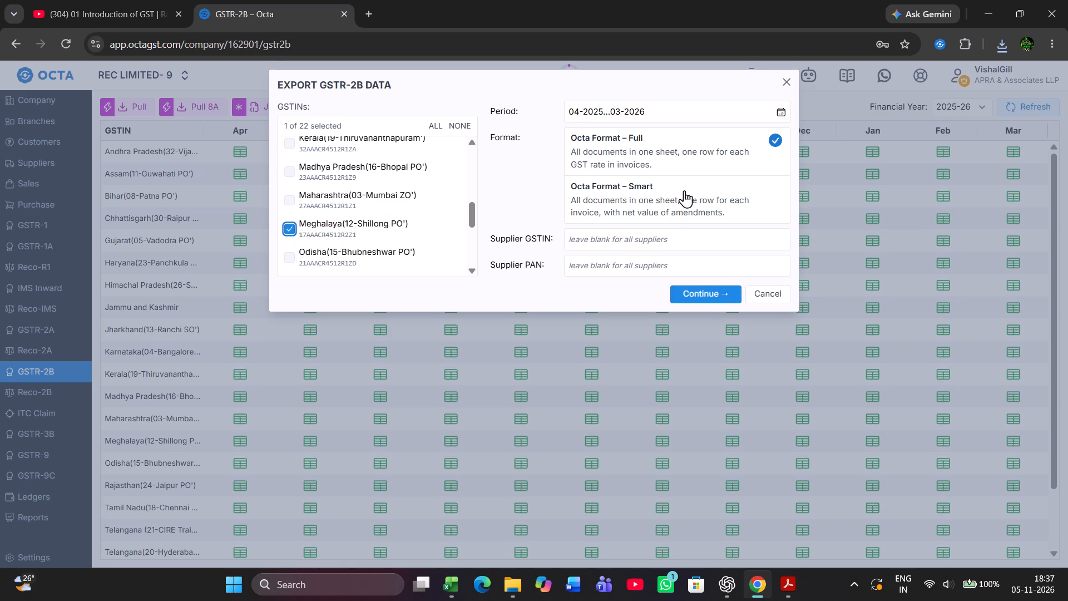
click(684, 190)
click(707, 293)
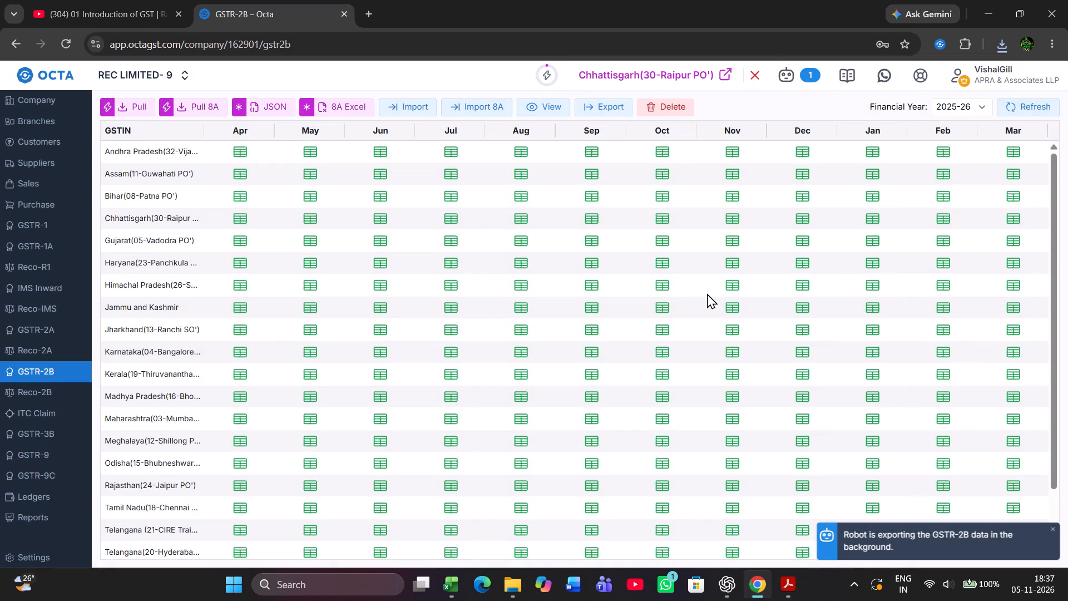
Export the GSTR-2A data for Meghalaya(12-Shillong PO') in Octa Format – Smart.
click(20, 326)
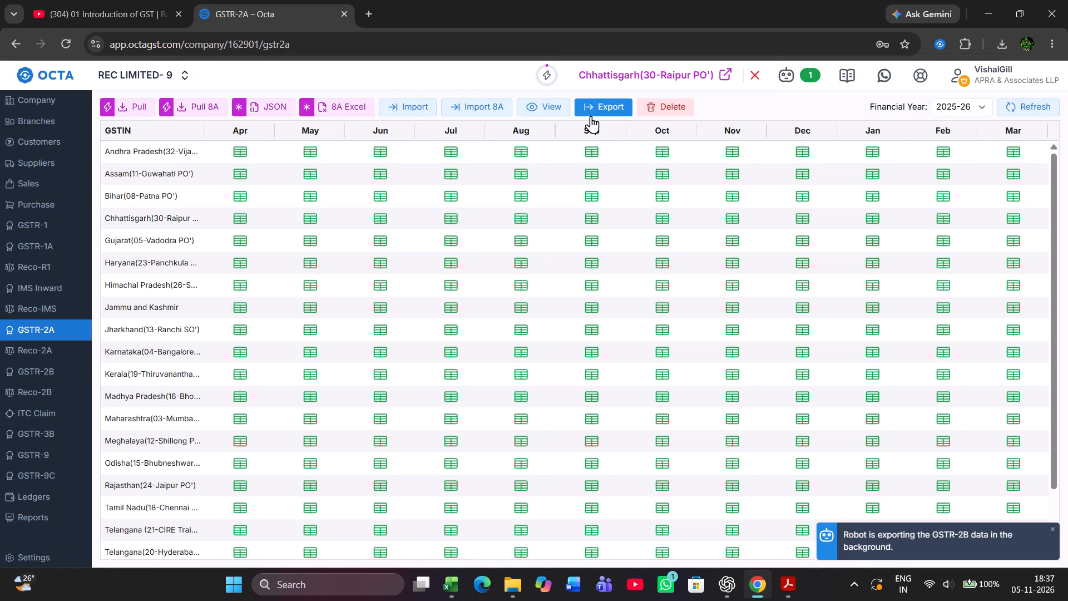
click(591, 116)
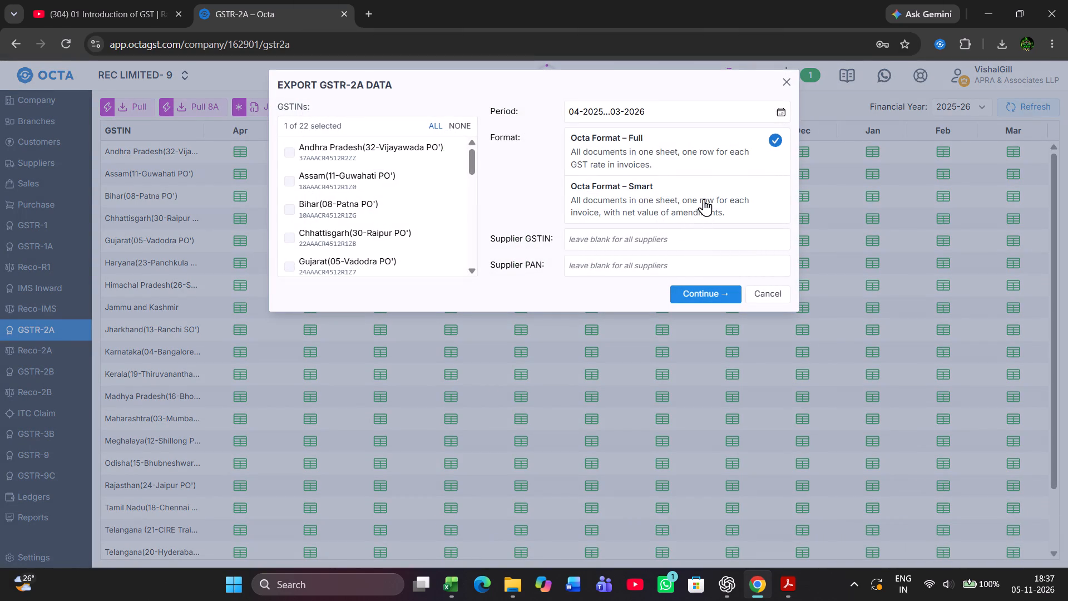
click(704, 199)
click(727, 300)
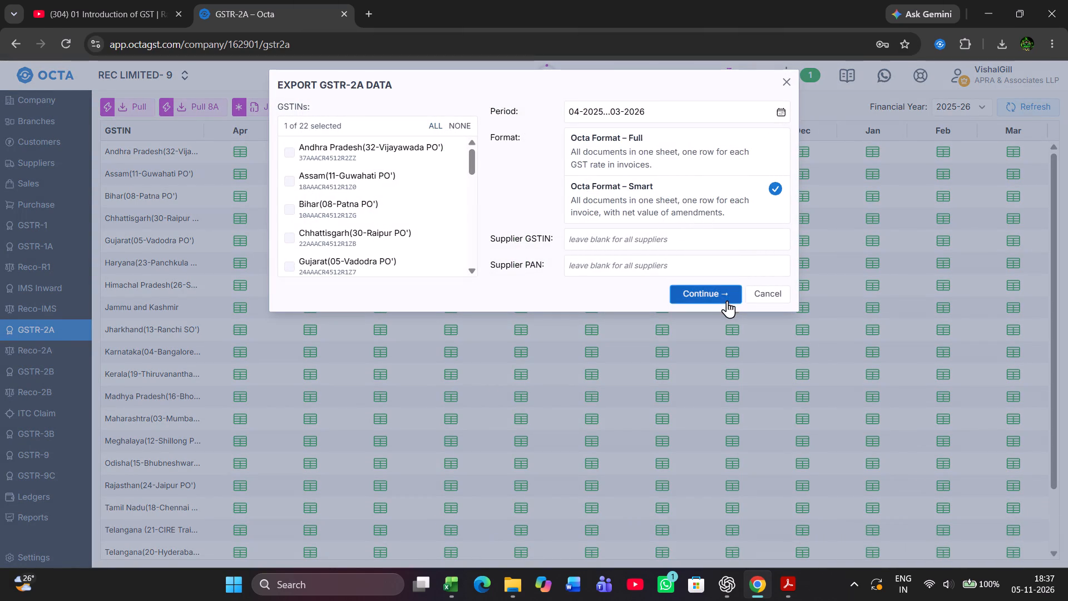
click(794, 83)
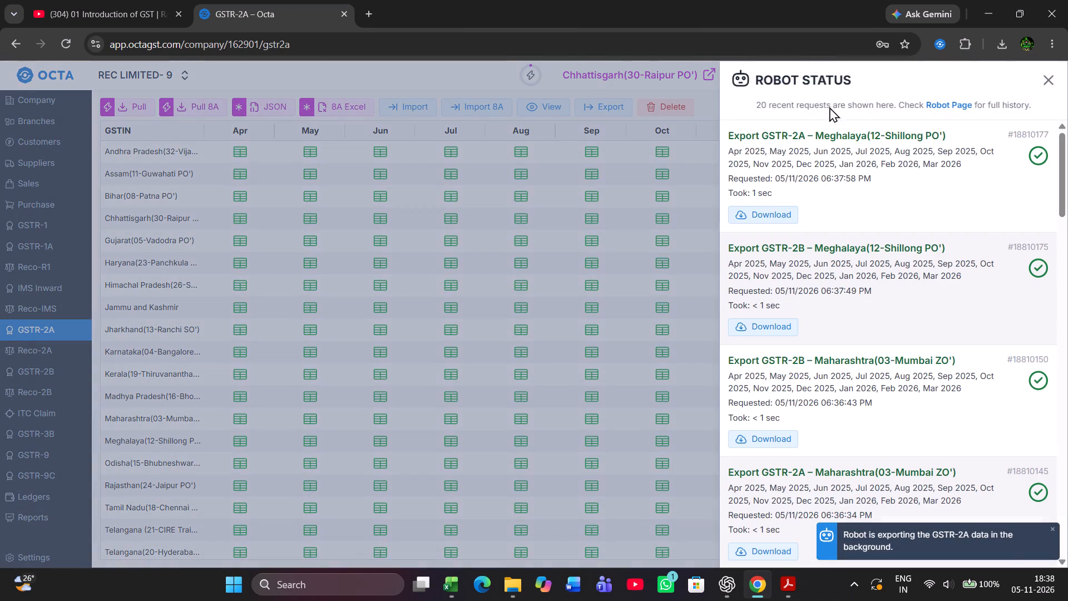
click(757, 212)
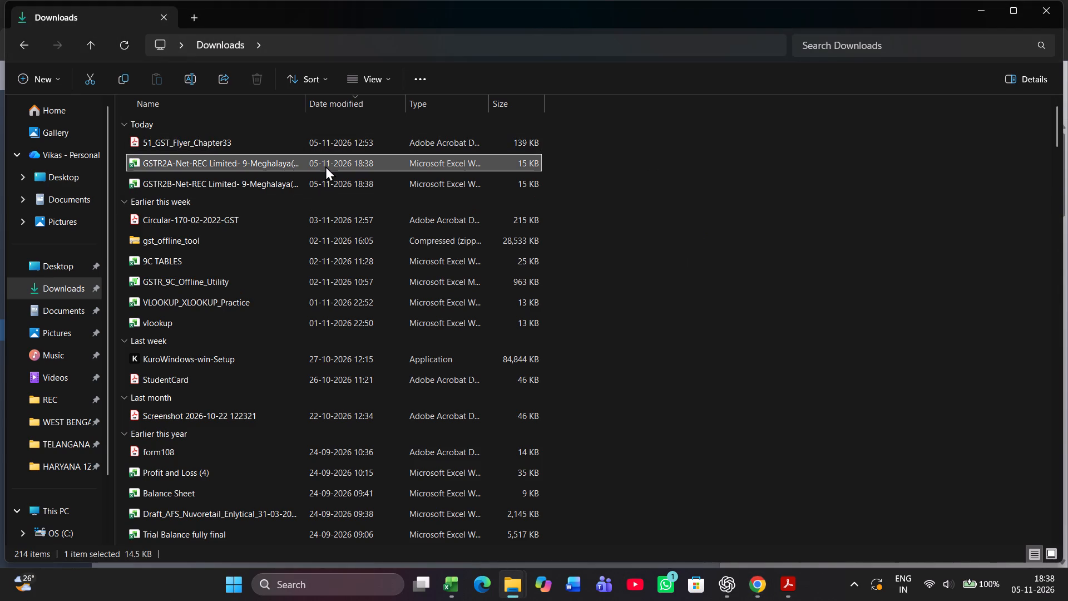
key(shift+Down)
key(ctrl+x)
key(alt+Tab)
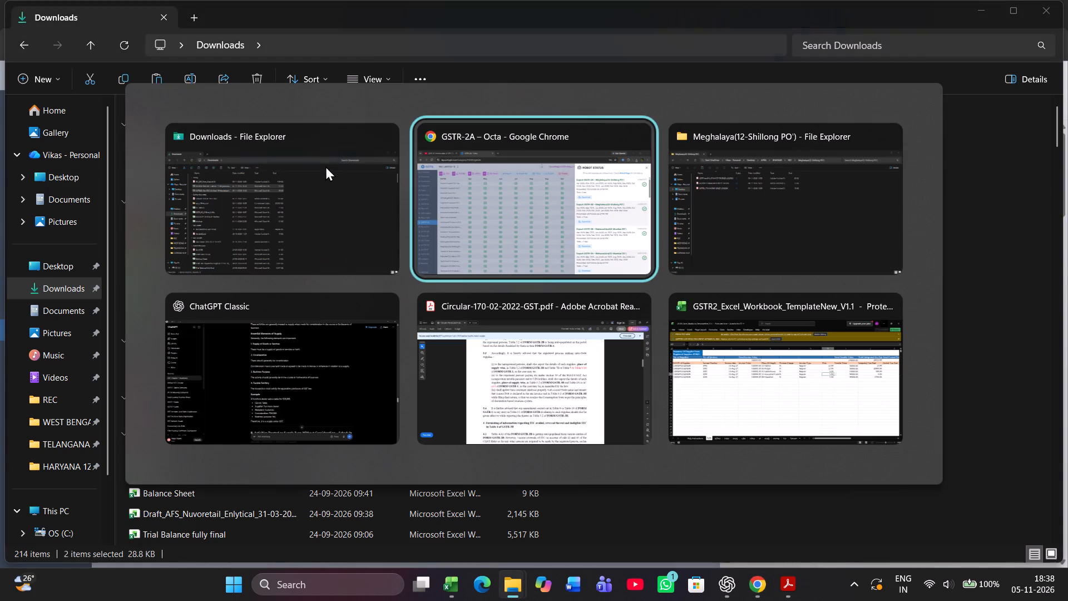
key(alt+Tab)
key(ctrl+v)
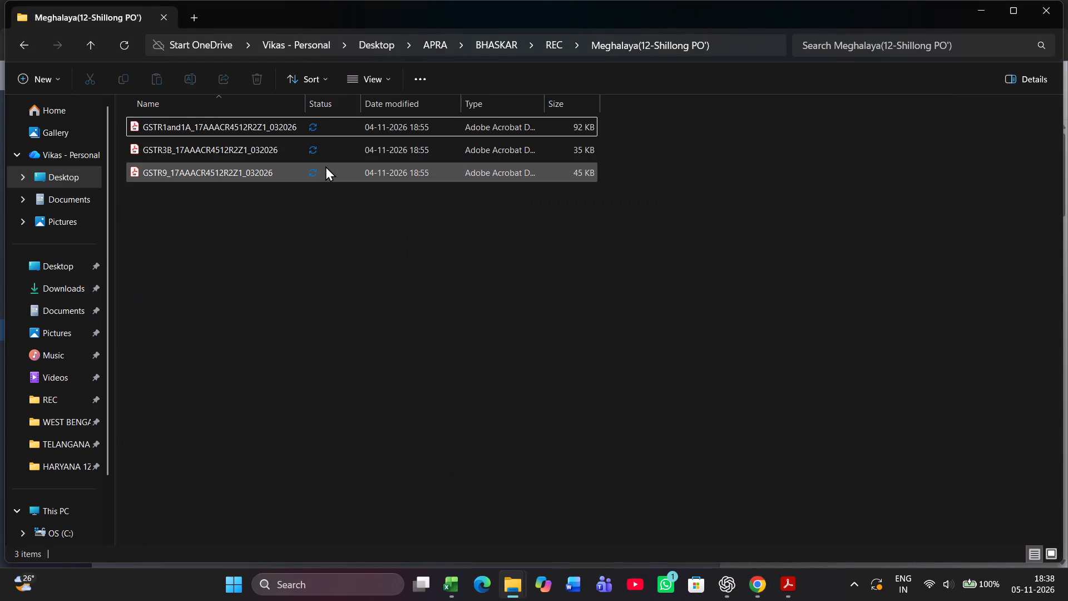
Go back to the REC folder from its Meghalaya(12-Shillong PO') subfolder.
key(BackSpace)
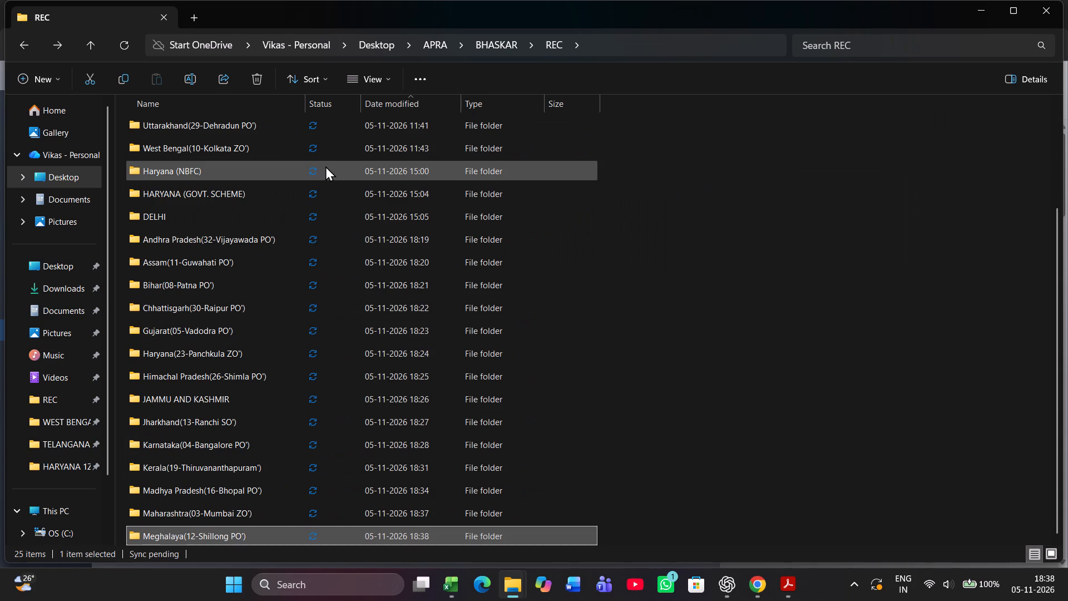
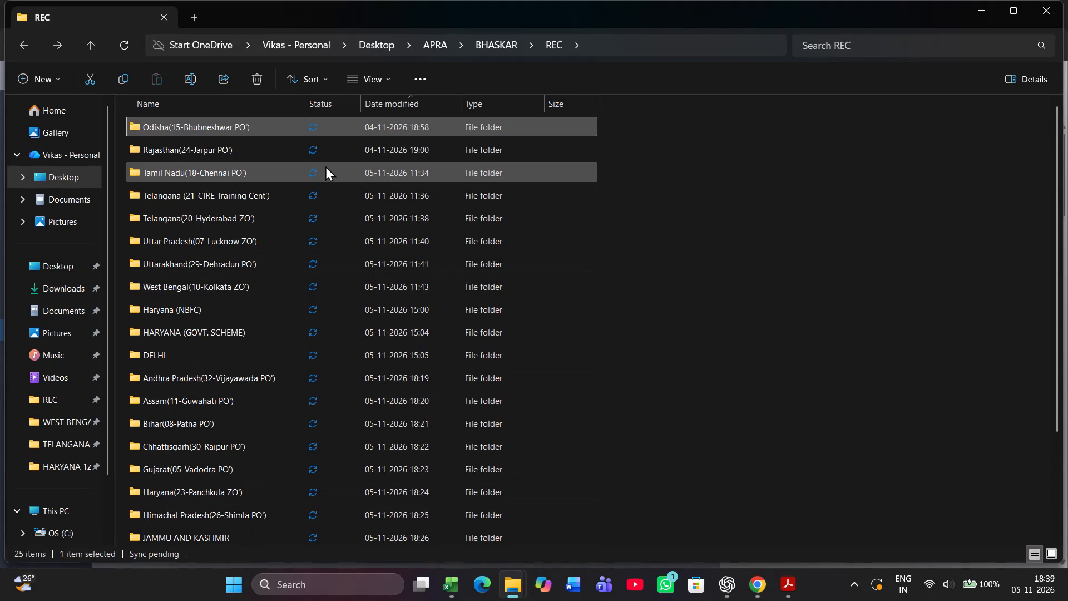
Open REC's Odisha(15-Bhubneshwar PO') subfolder.
key(Return)
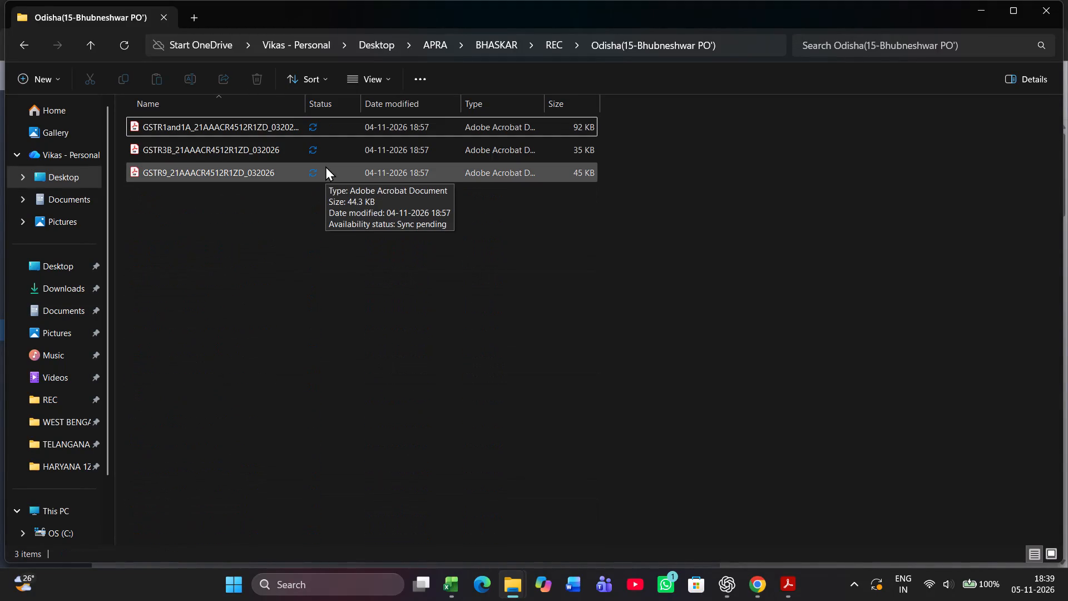
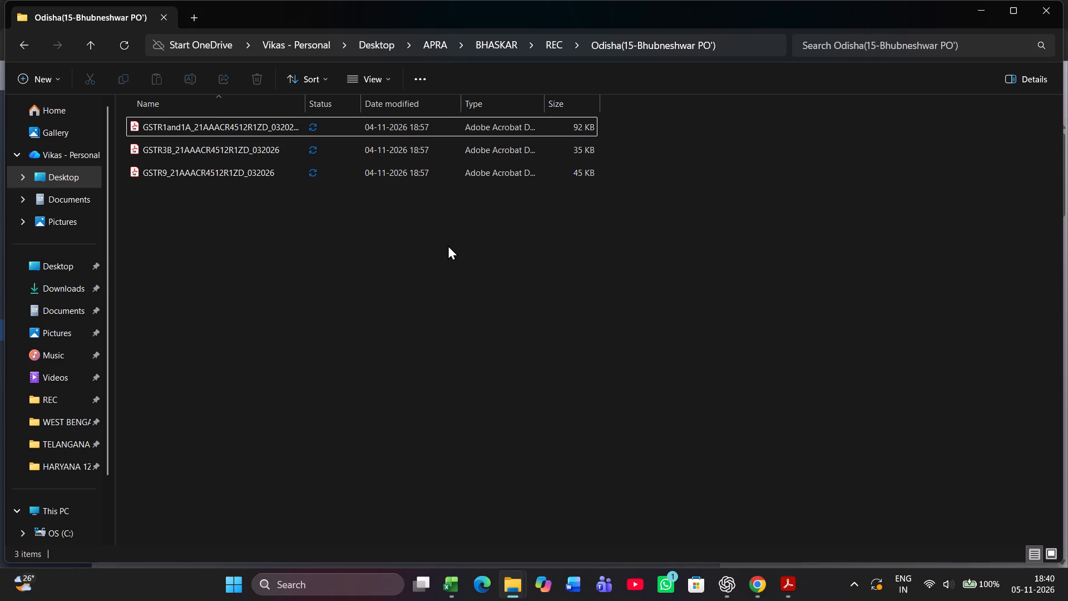
Switch to Octa in Chrome and set up a GSTR-2A data export for the Odisha(15-Bhubneshwar PO') GSTIN.
key(alt+Tab)
key(alt+Tab)
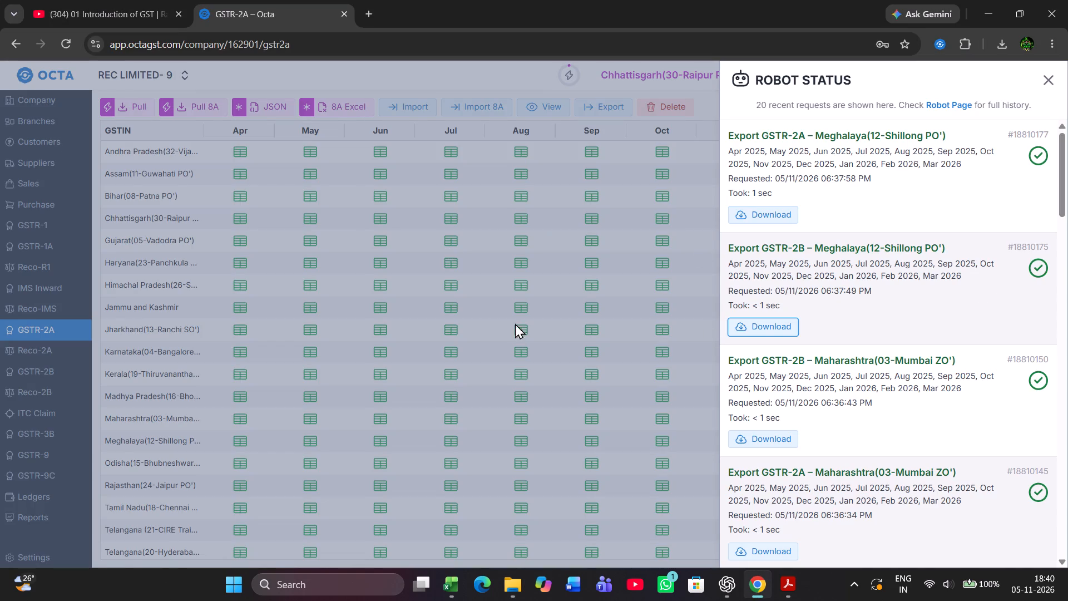
click(502, 316)
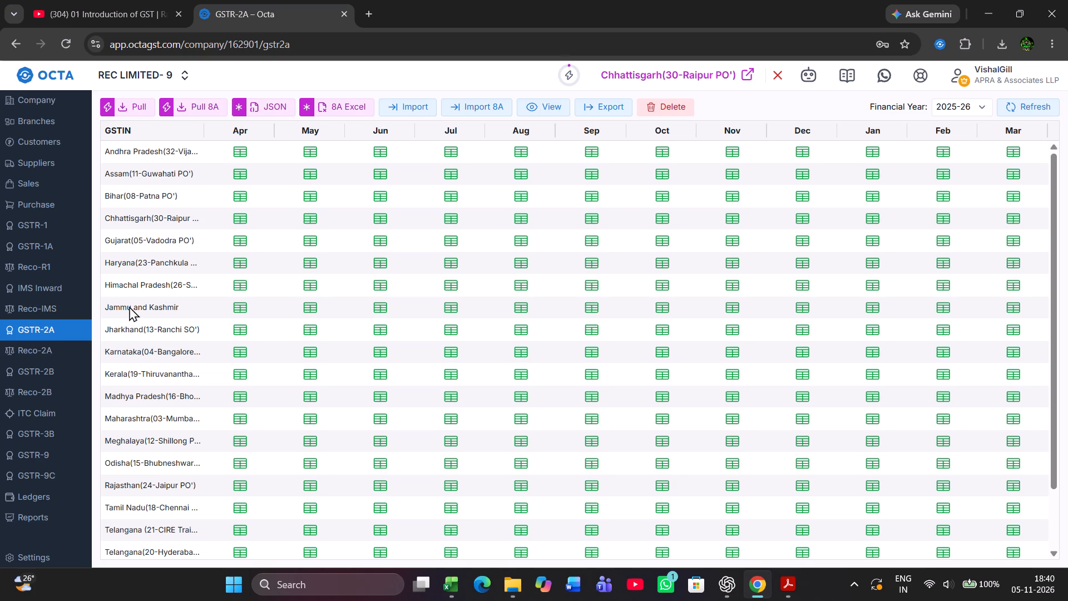
click(611, 109)
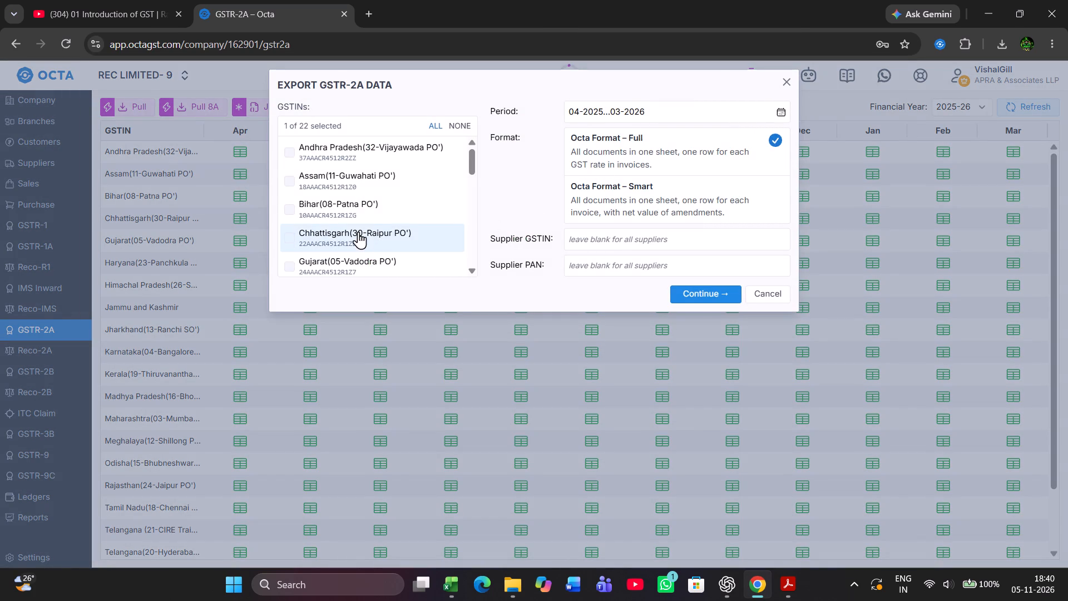
scroll(358, 231, down, 1)
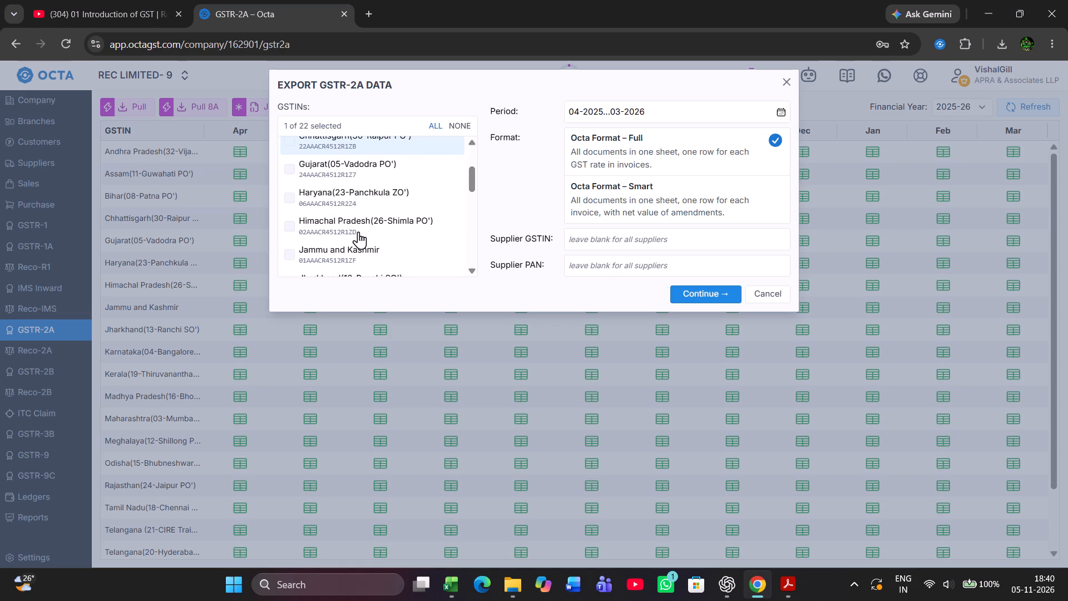
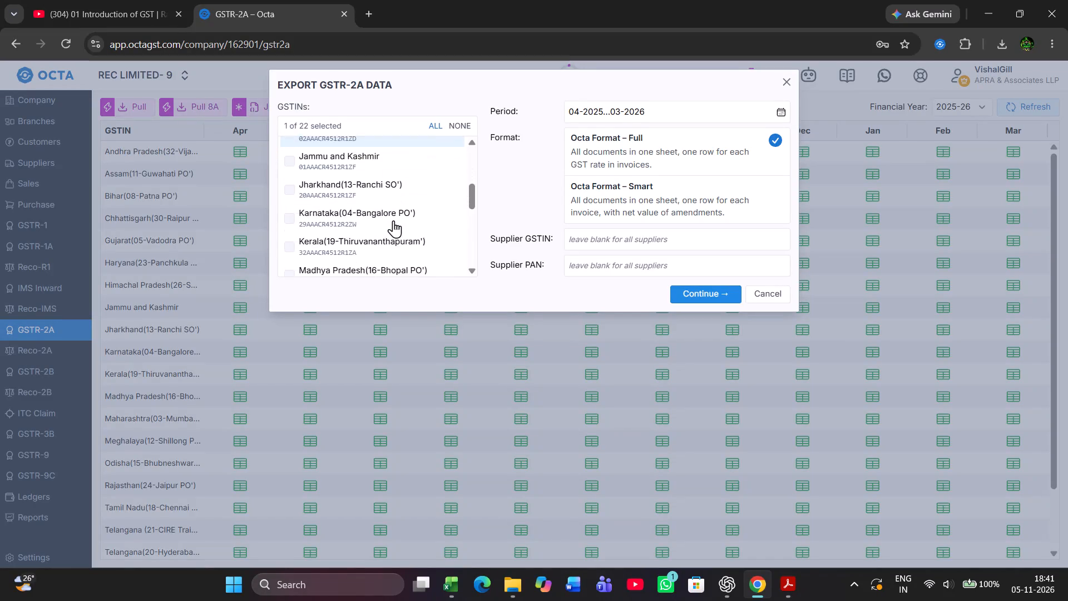
Add Odisha(15-Bhubneshwar PO') to the ticked GSTINs and export the 04-2025 to 03-2026 GSTR-2A data in Octa Format – Smart.
scroll(393, 220, down, 2)
click(292, 176)
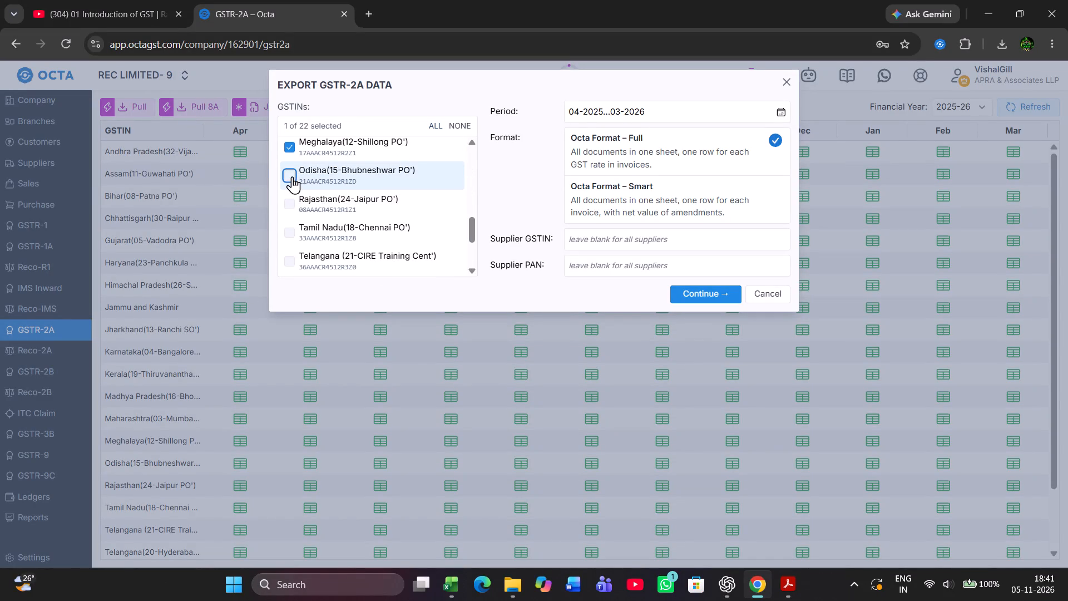
click(691, 199)
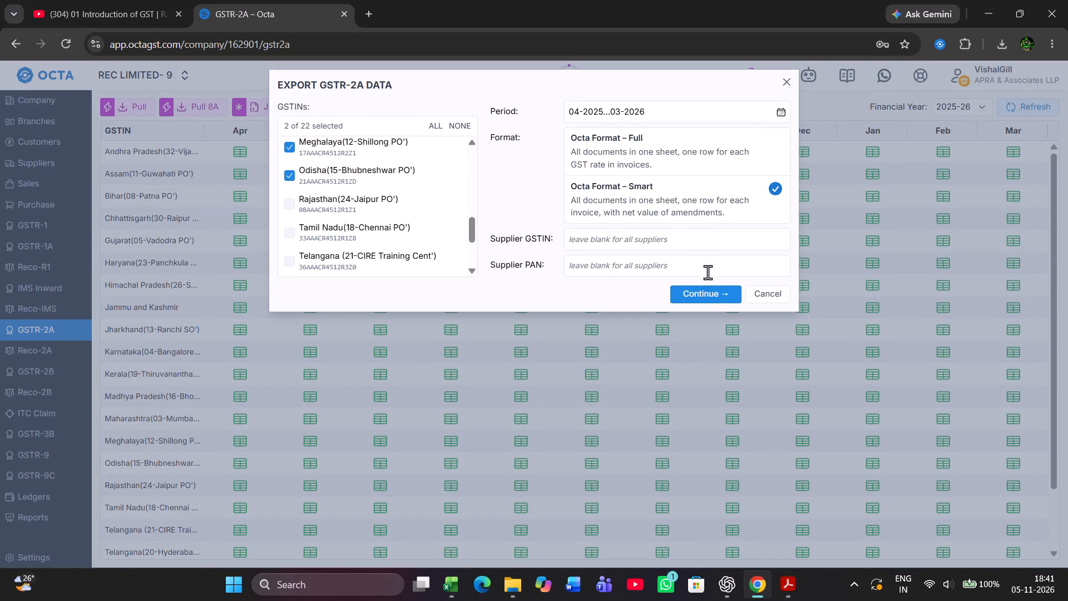
click(703, 302)
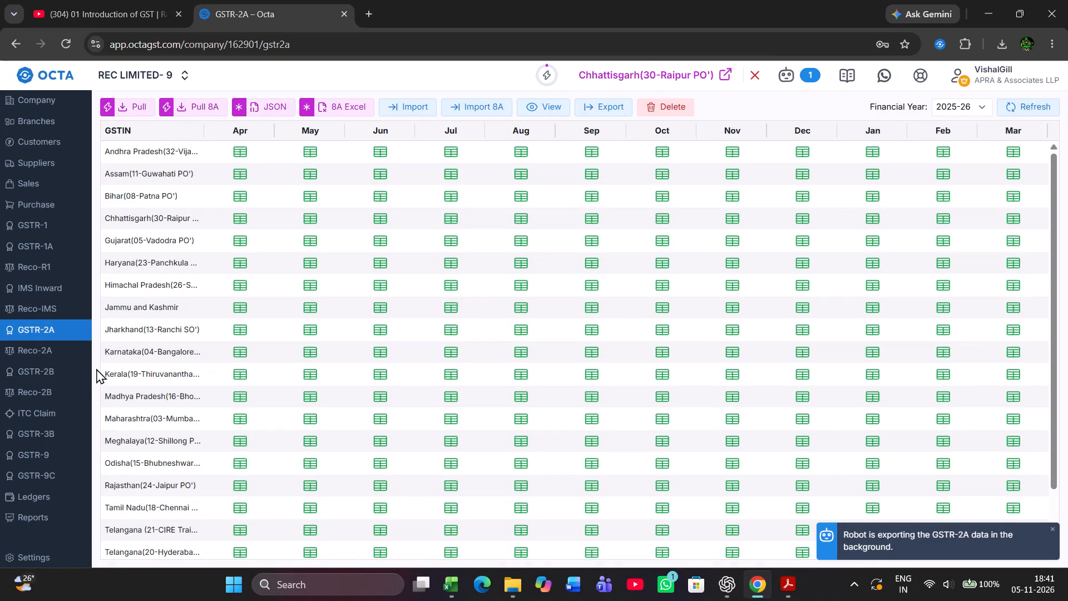
Export the GSTR-2B data for 04-2025 to 03-2026 in Octa Format – Smart, keeping the preselected GSTIN.
click(52, 371)
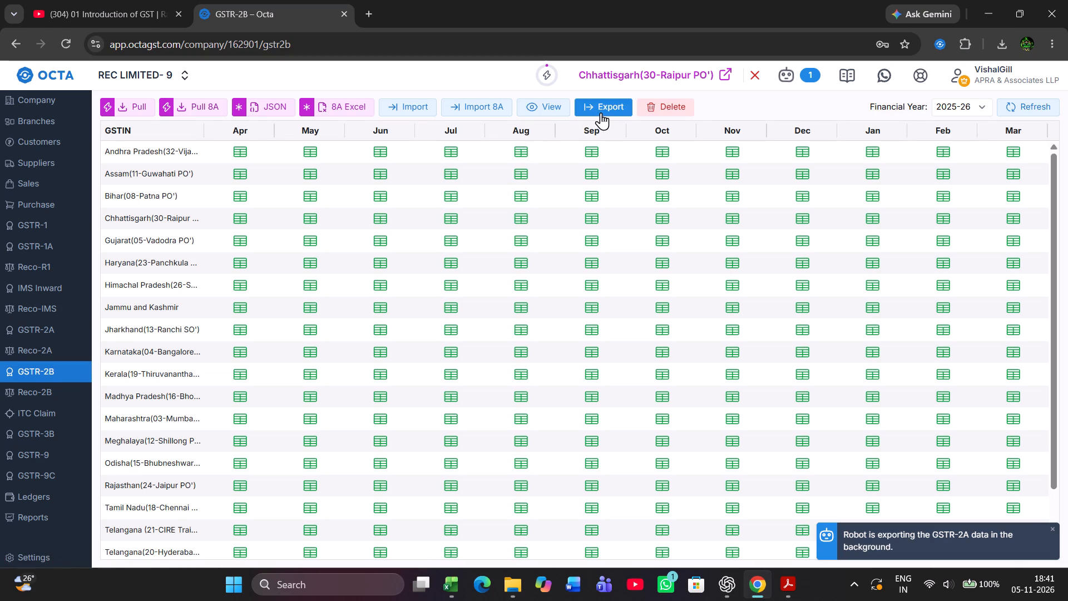
click(601, 112)
click(745, 215)
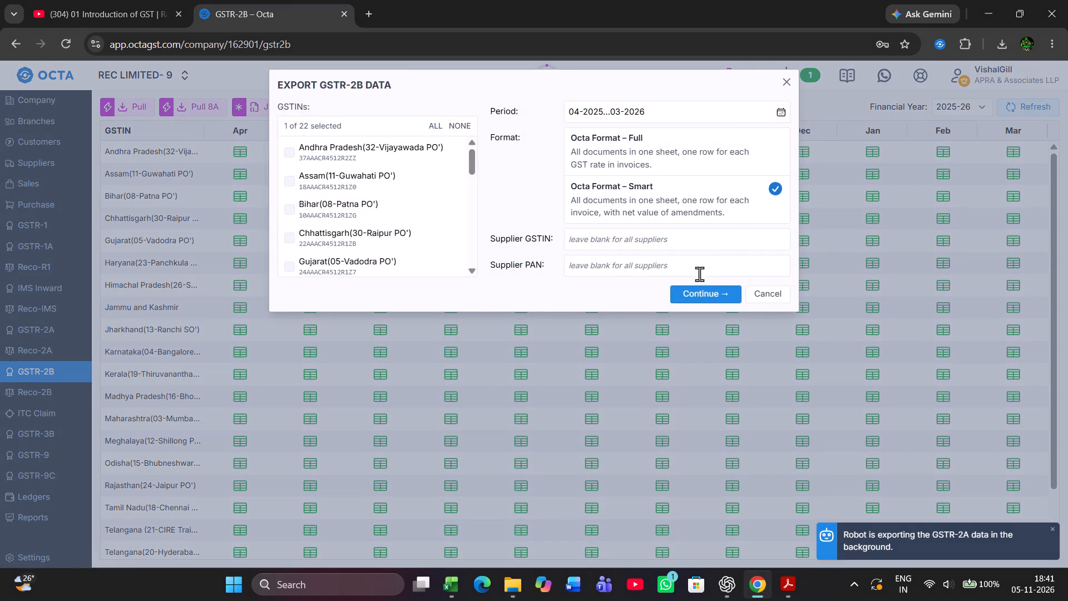
click(700, 294)
click(813, 74)
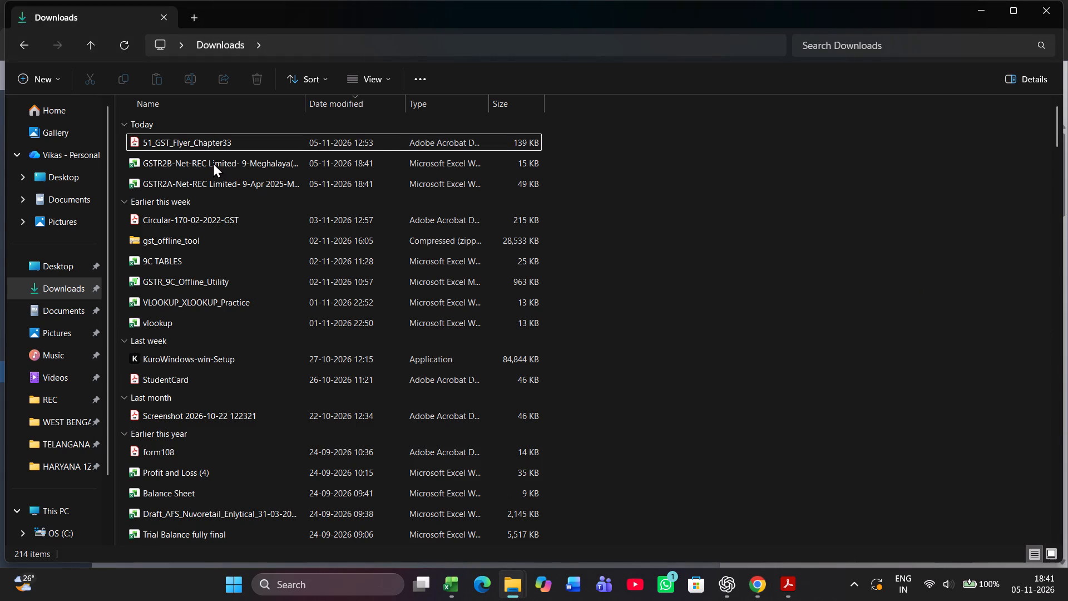
click(213, 162)
key(shift+Down)
key(ctrl+x)
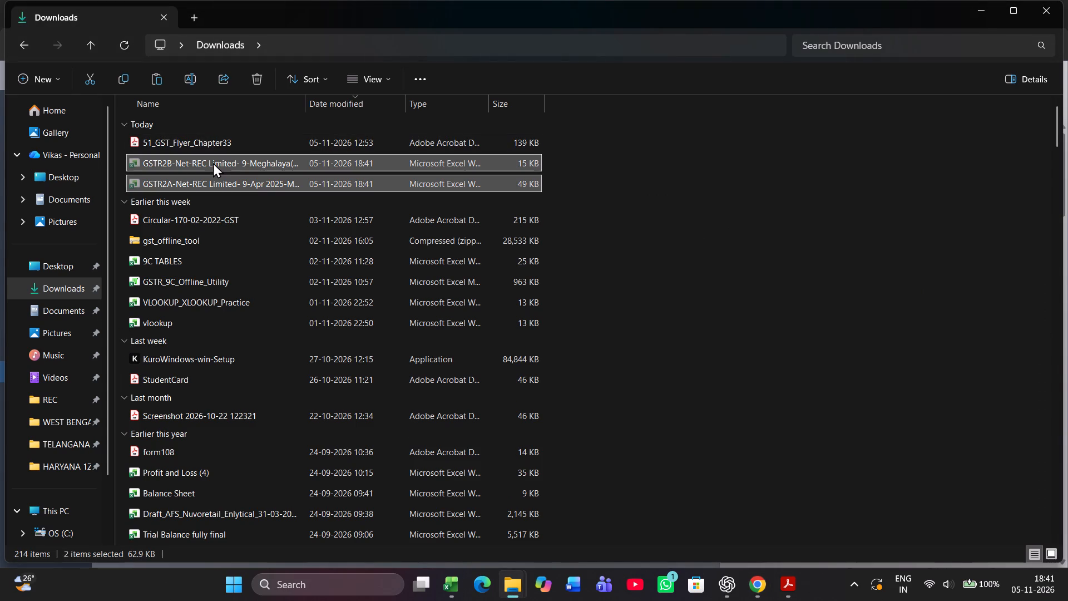
key(alt+Tab)
key(alt+Tab)
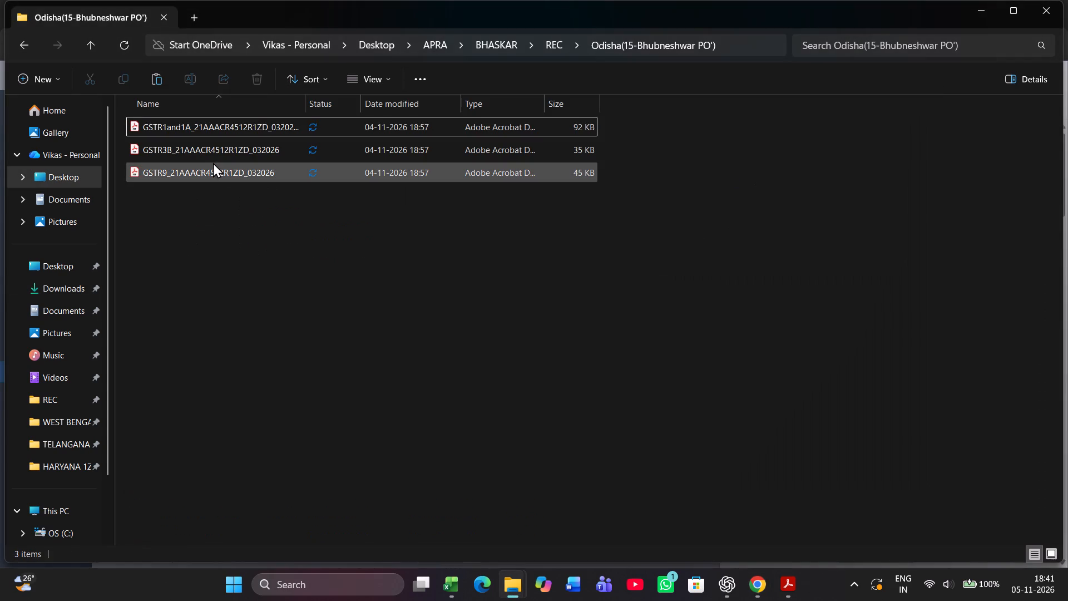
key(ctrl+v)
Return to the REC folder and open the Rajasthan(24-Jaipur PO') folder.
key(BackSpace)
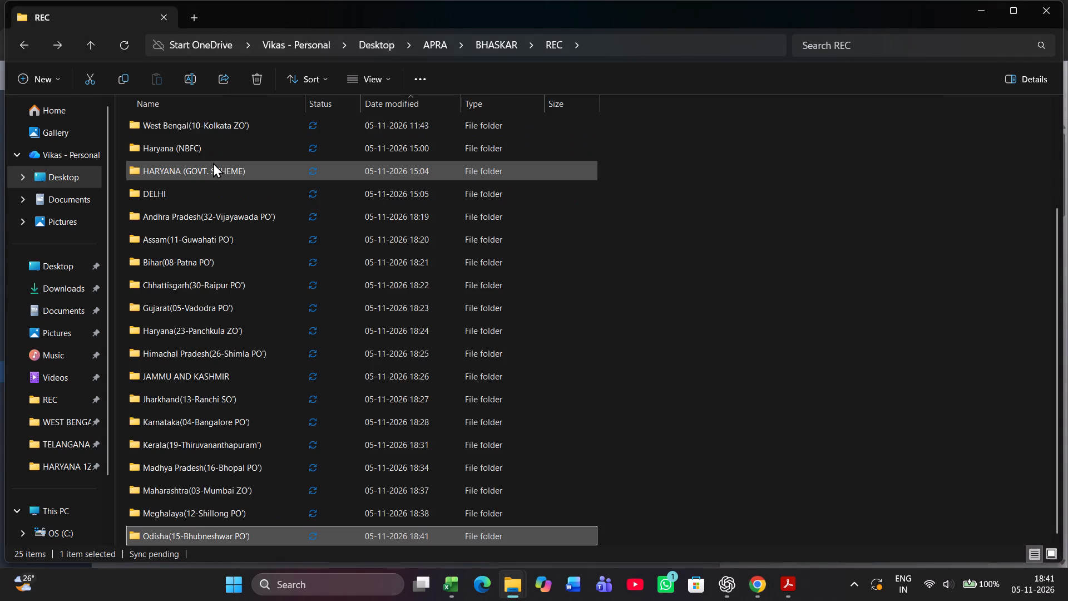
key(Up)
key(Up)
key(Up)
key(Up)
key(Up)
key(Up)
key(Up)
key(Up)
key(Up)
key(Up)
key(Up)
key(Up)
key(Up)
key(Up)
key(Up)
key(Up)
key(Up)
key(Up)
key(Up)
key(Up)
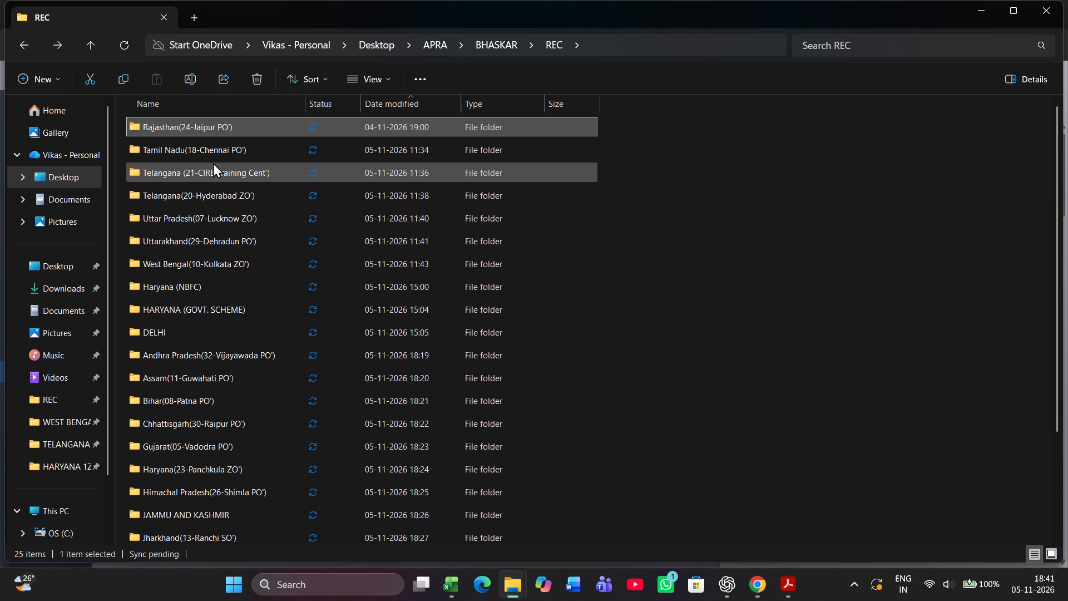
key(Return)
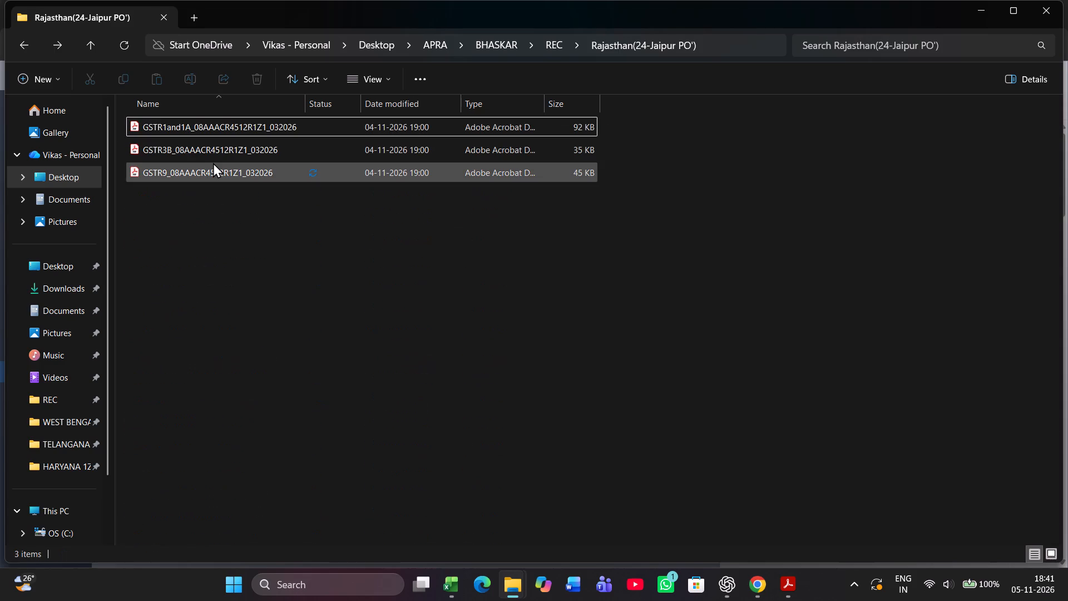
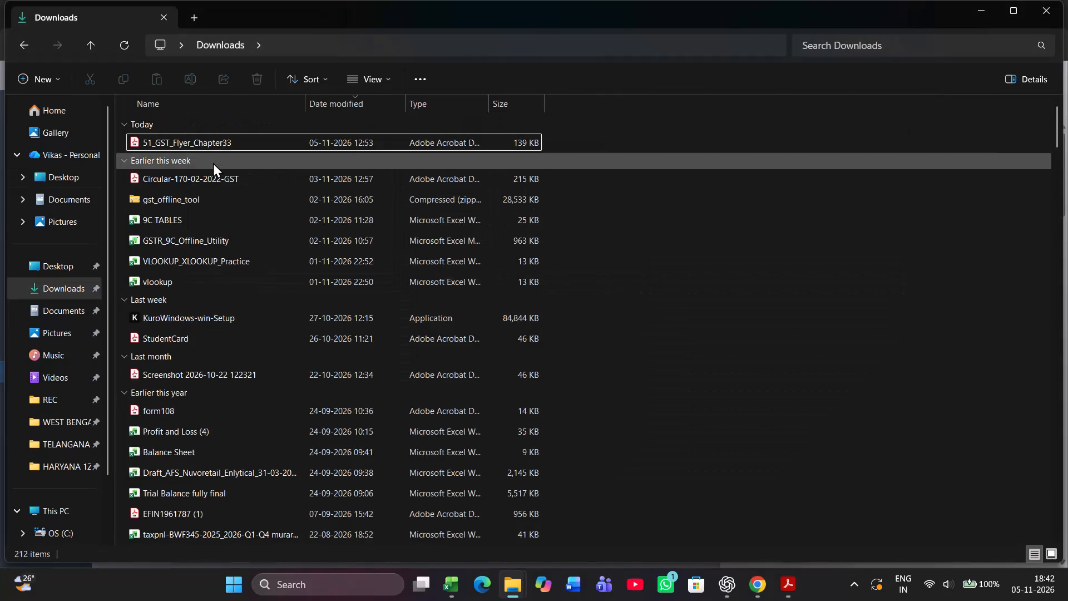
Switch to Chrome and export only Rajasthan(24-Jaipur PO')'s GSTR-2B data for 04-2025 to 03-2026 in Octa Format – Smart.
key(alt+Tab)
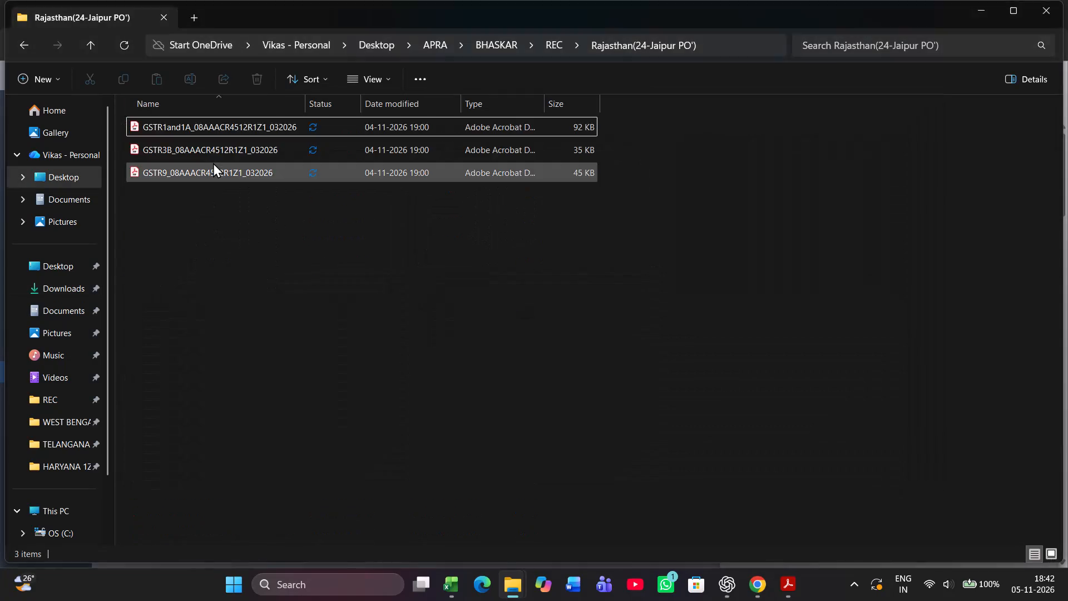
key(alt+Tab)
key(alt+Tab)
click(521, 269)
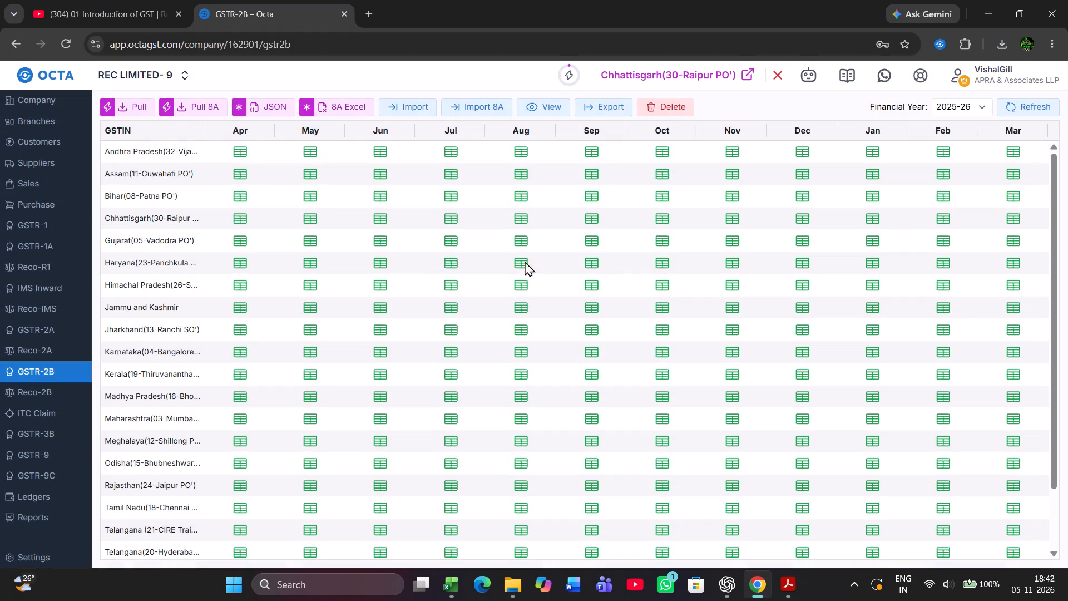
click(611, 110)
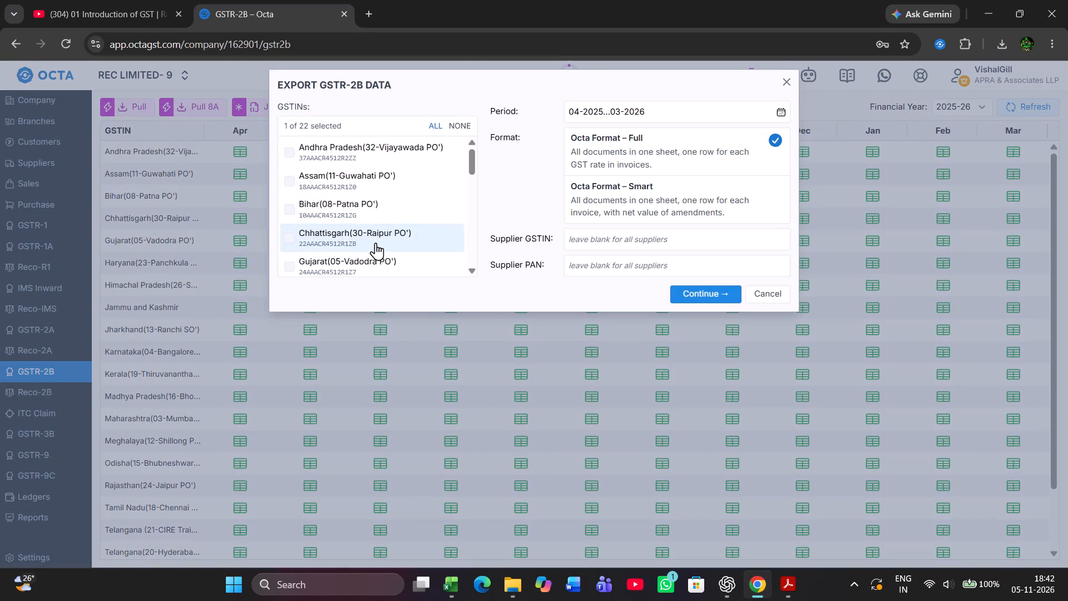
scroll(375, 243, down, 4)
scroll(329, 181, up, 1)
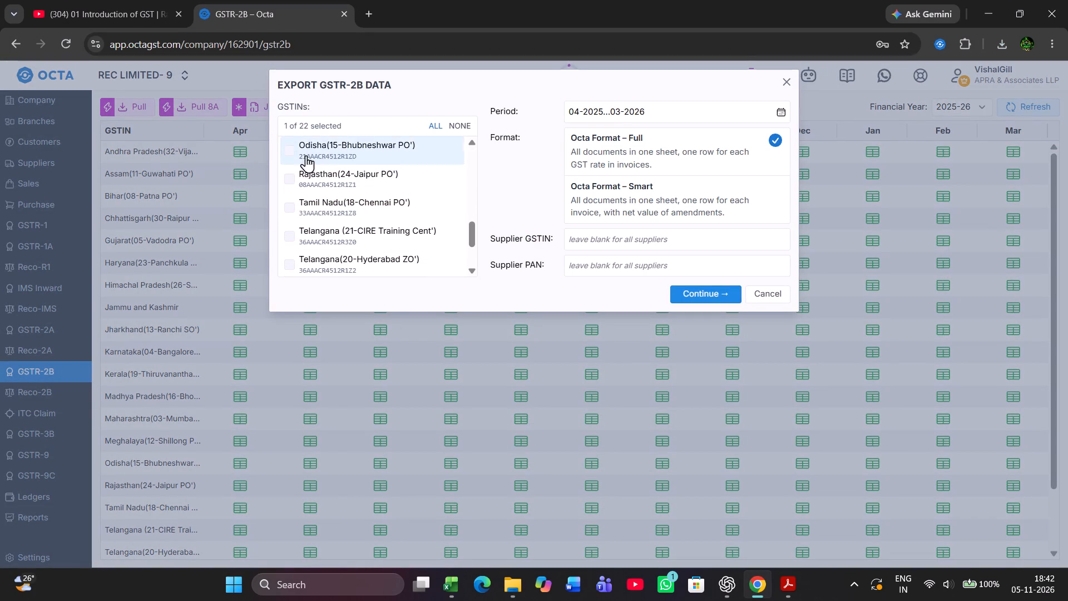
scroll(389, 169, up, 1)
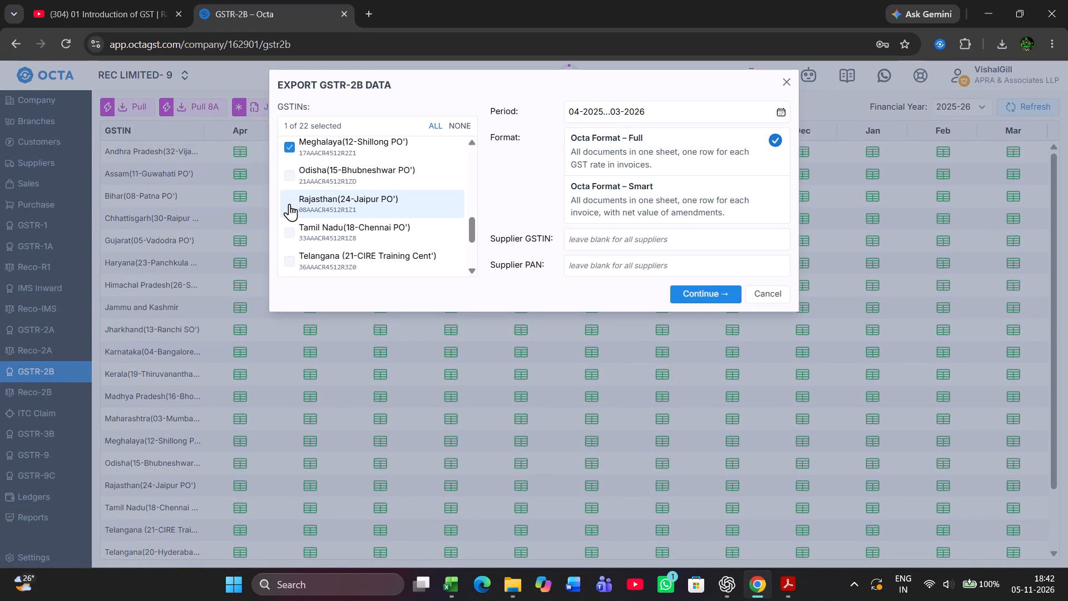
click(289, 204)
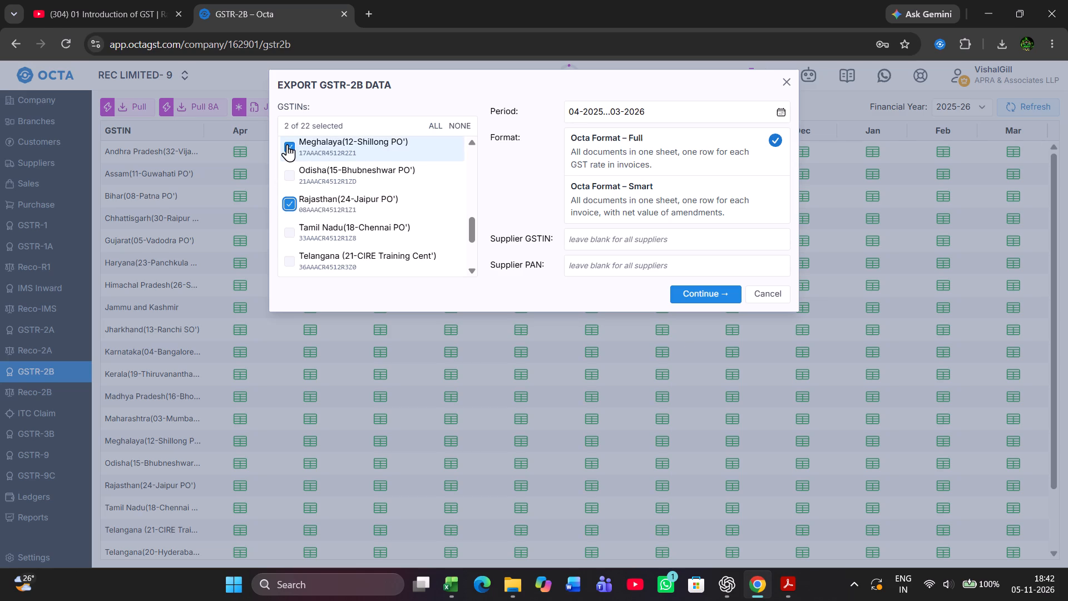
click(287, 144)
scroll(349, 168, up, 1)
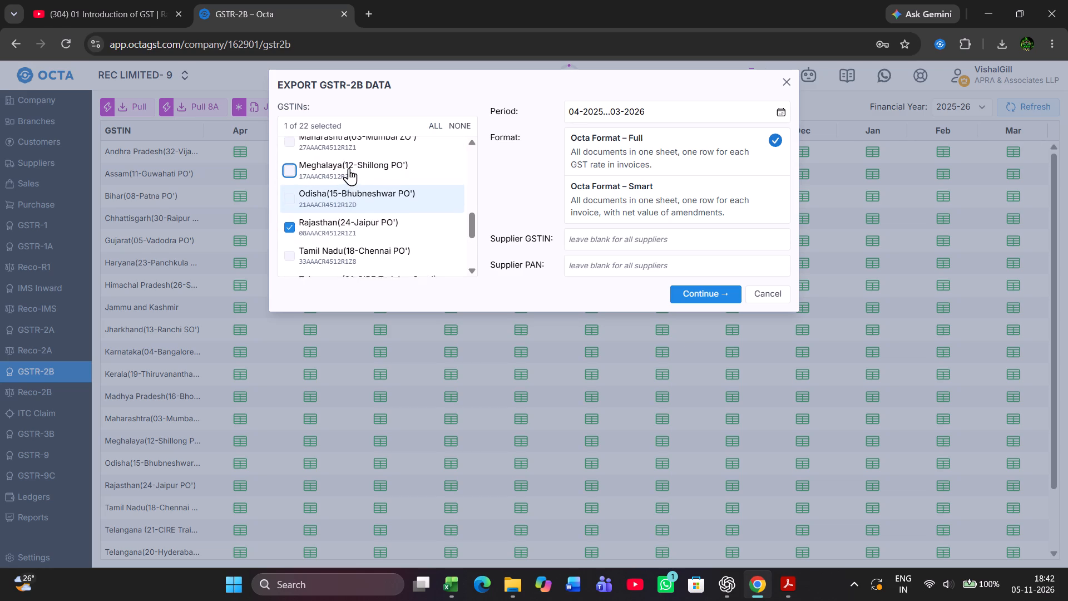
scroll(349, 168, up, 1)
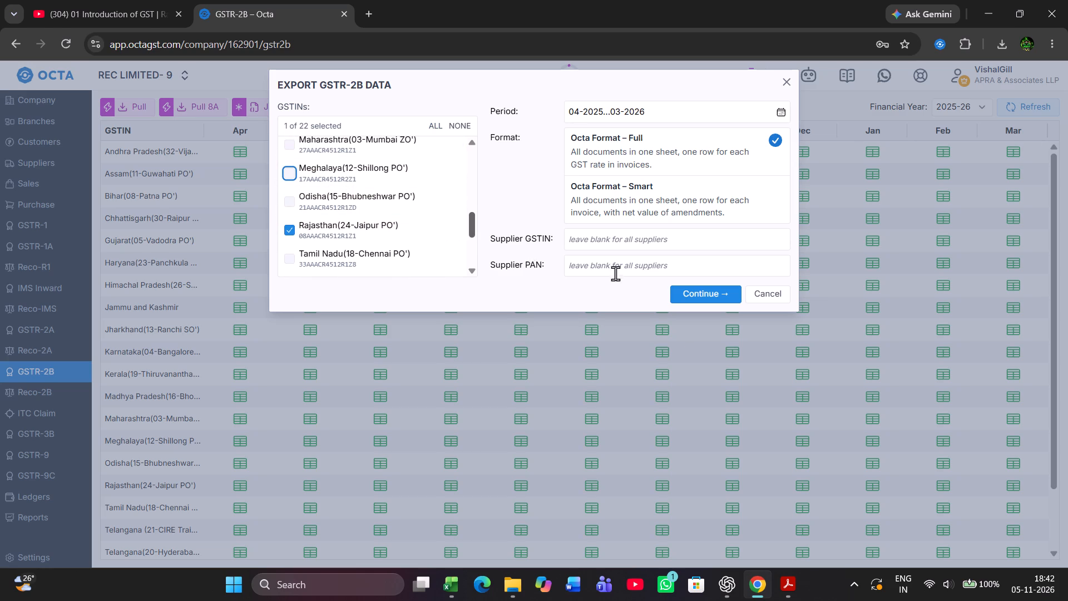
click(697, 211)
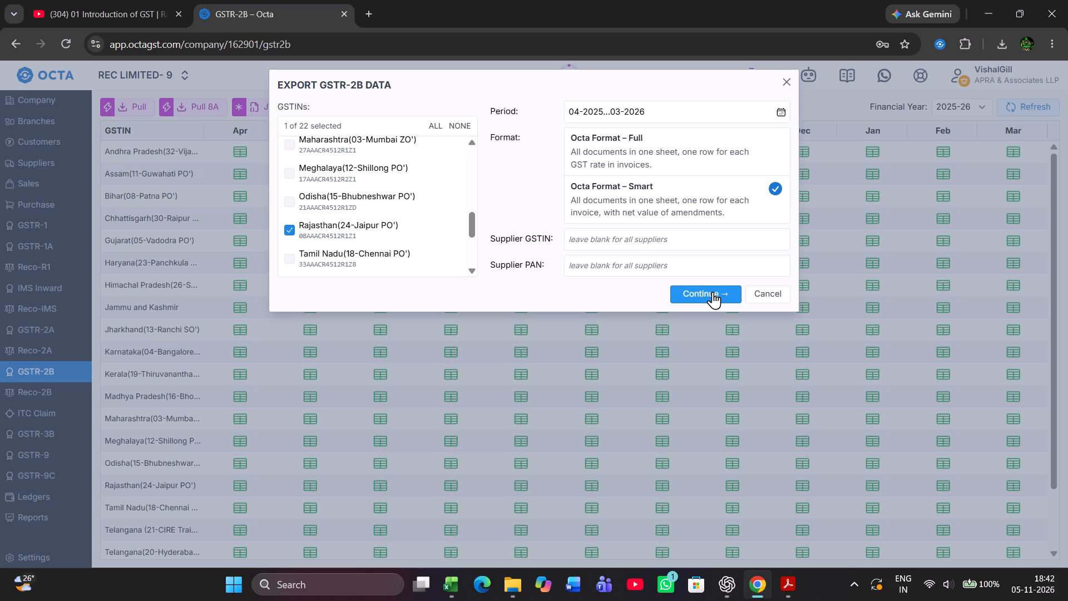
click(713, 292)
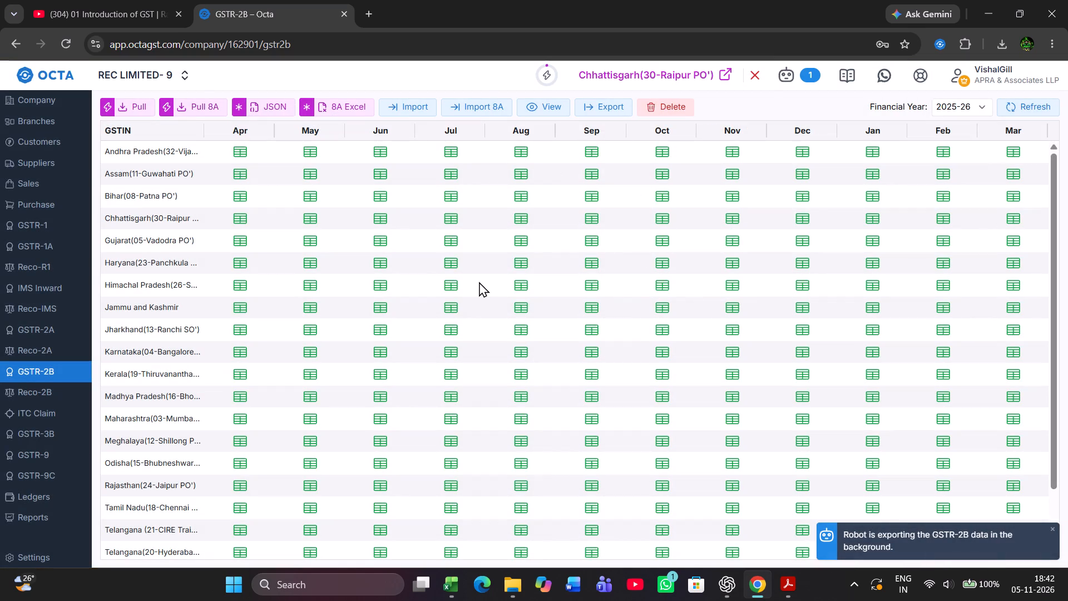
Switch to File Explorer and open the GSTR2A Excel file from the Odisha(15-Bhubneshwar PO') folder within REC.
key(alt+Tab)
key(alt+Tab)
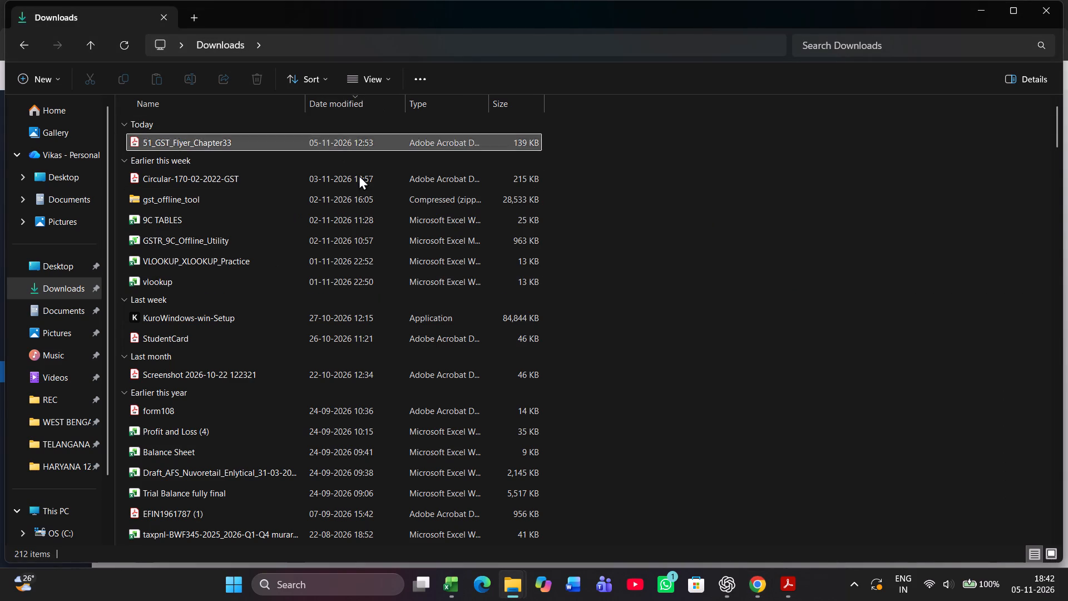
key(alt+Tab)
key(alt+Tab)
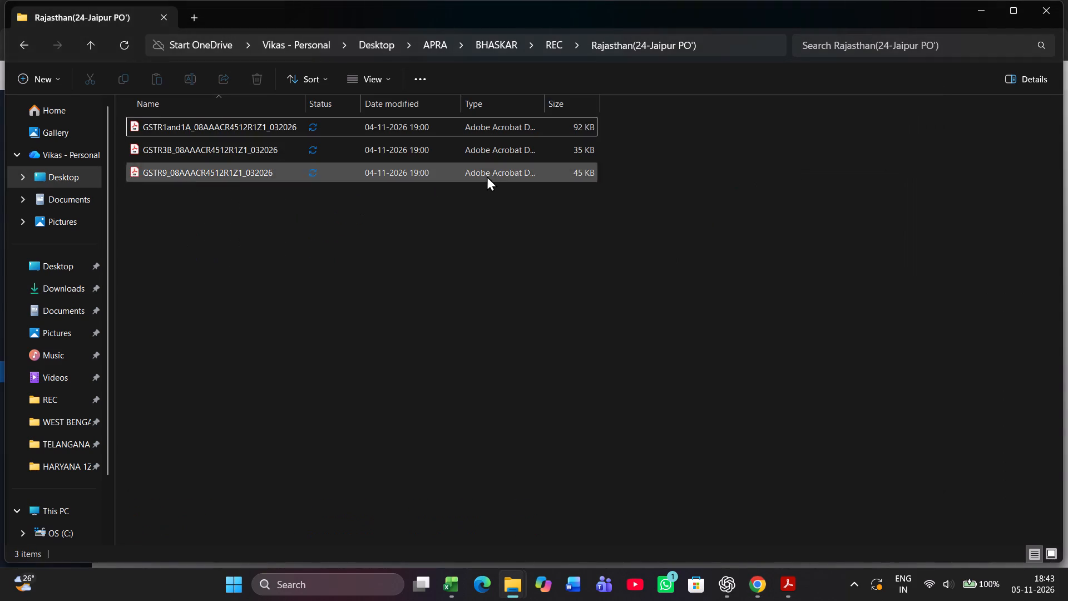
key(BackSpace)
key(Down)
key(Down)
key(Down)
key(Down)
key(Down)
key(Down)
key(Down)
key(Down)
key(Down)
key(Down)
key(Down)
key(Down)
key(Down)
key(Down)
key(Down)
key(Down)
key(Down)
key(Down)
key(Down)
key(Down)
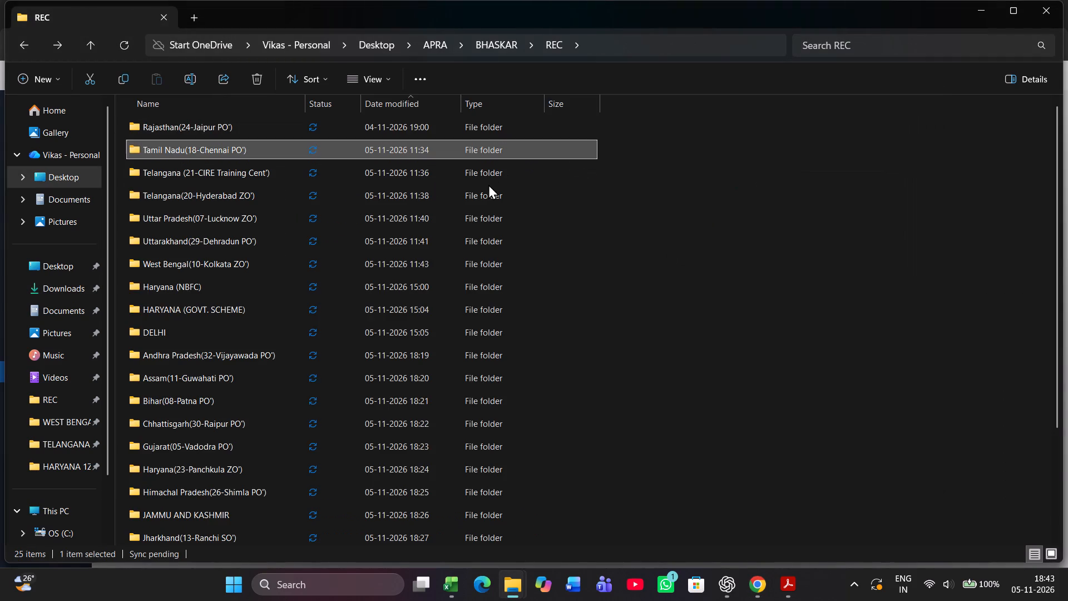
key(Return)
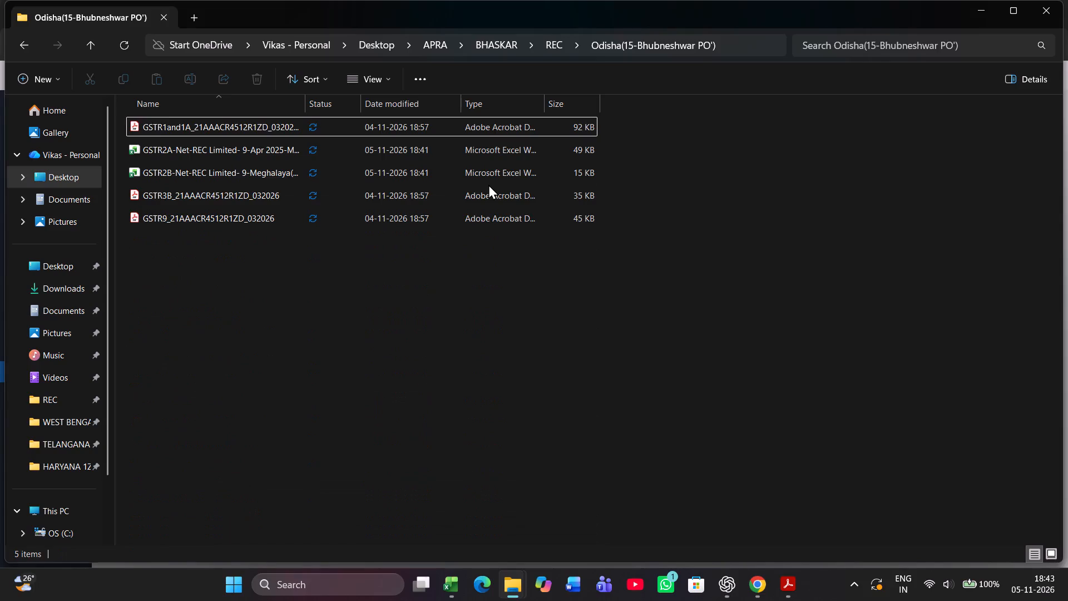
key(Down)
key(Return)
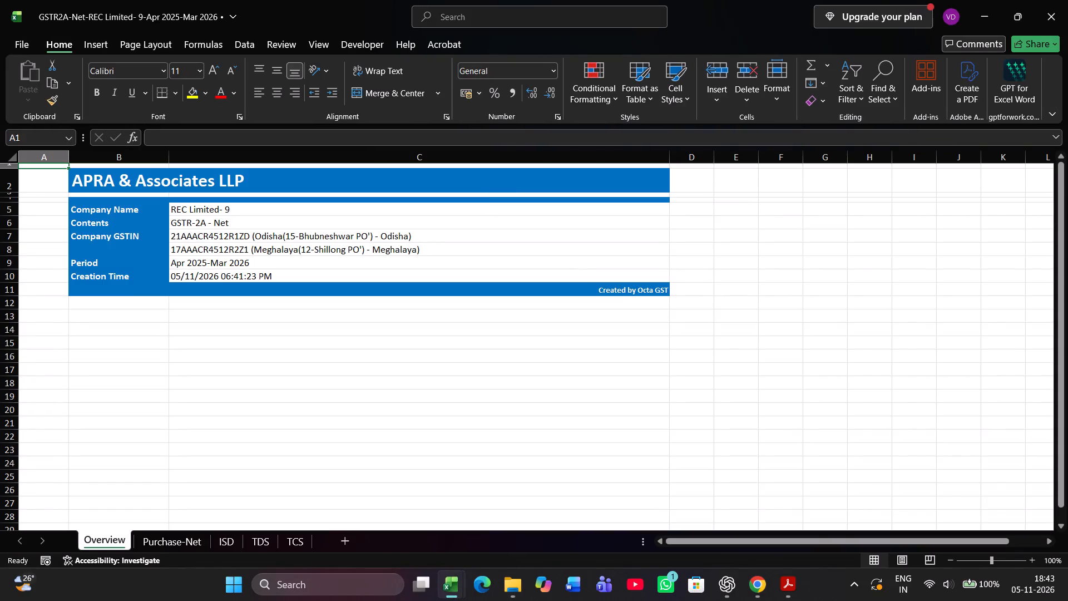
Examine the GSTR2A workbook's Overview and data sheets, and close it together with the GSTR2 template workbook.
key(alt+Page_Down)
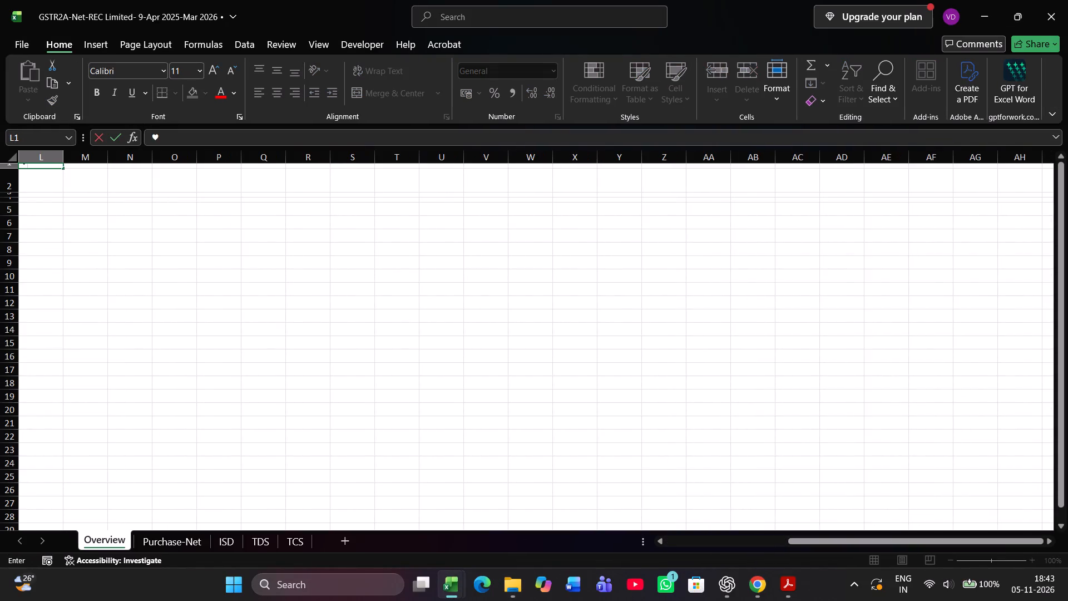
key(ctrl+Page_Down)
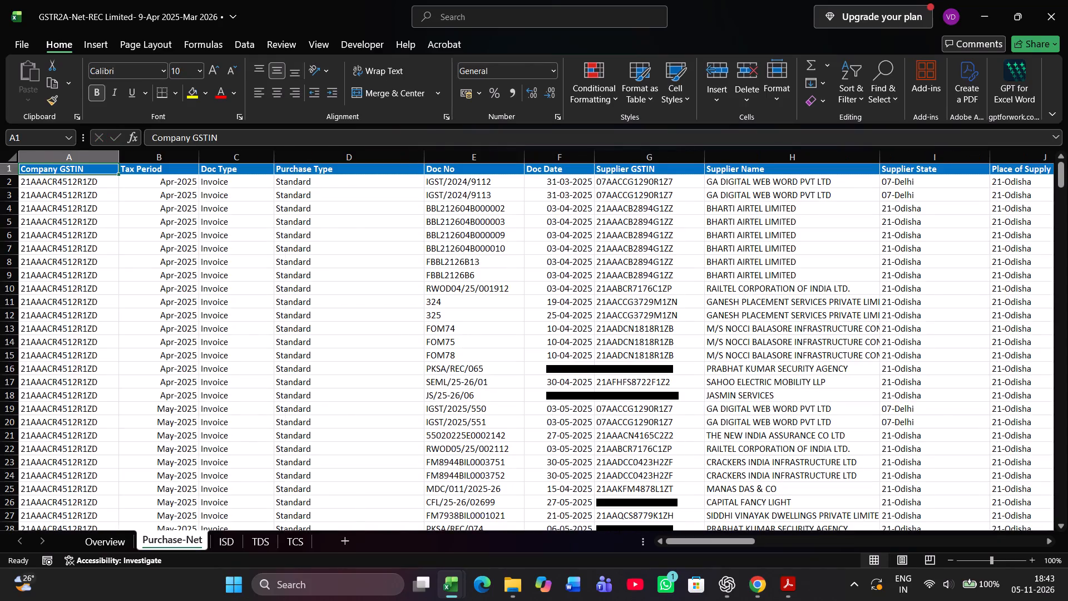
key(ctrl+Page_Down)
key(ctrl+Page_Down)
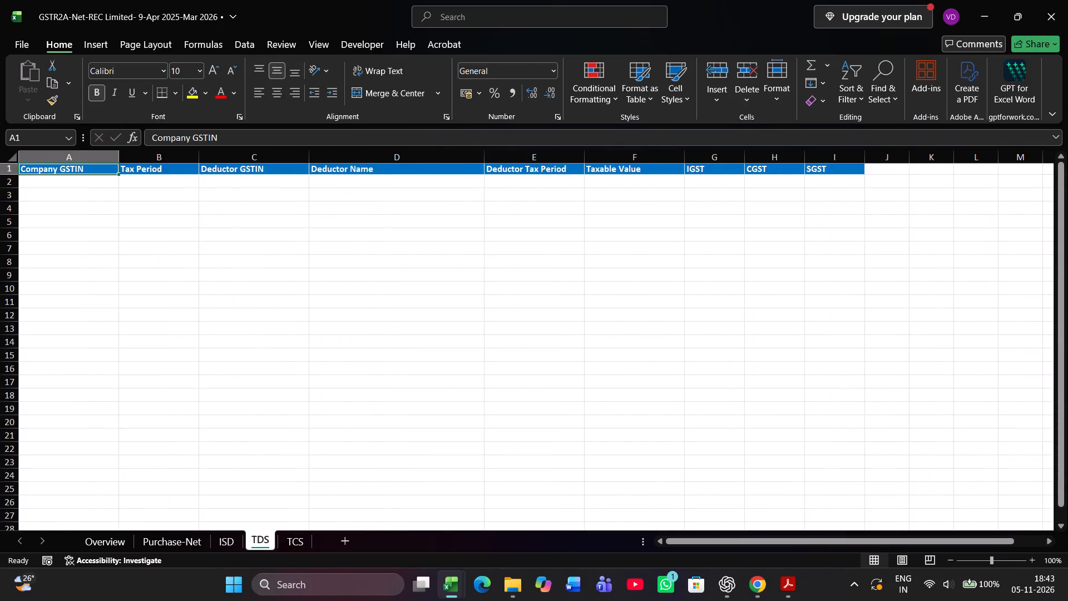
key(ctrl+Page_Up)
key(ctrl+Page_Up)
key(ctrl+Page_Up)
key(ctrl+Page_Up)
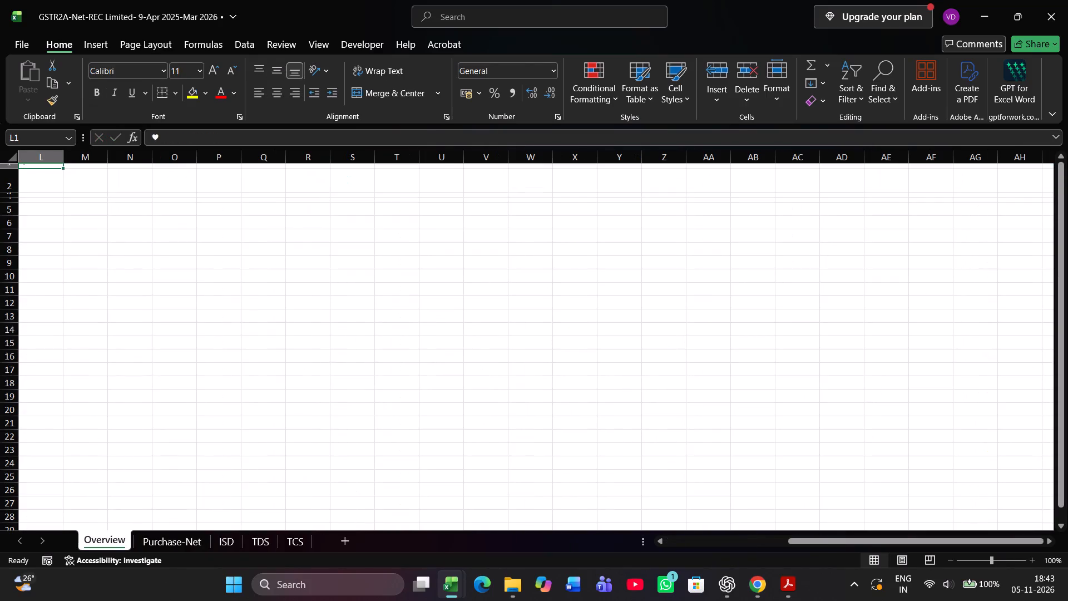
scroll(387, 456, right, 6)
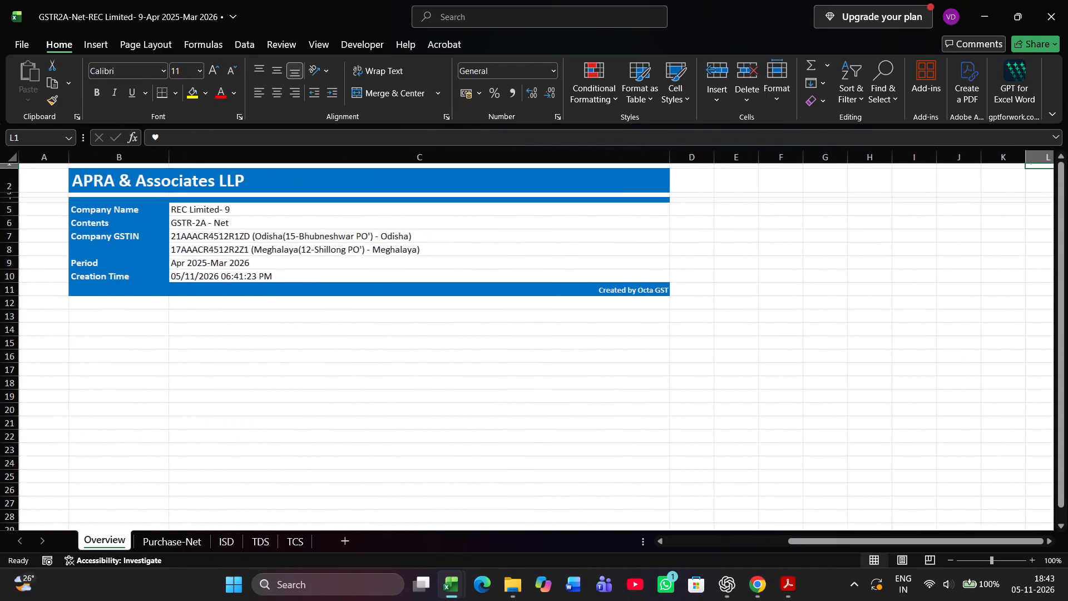
click(1049, 24)
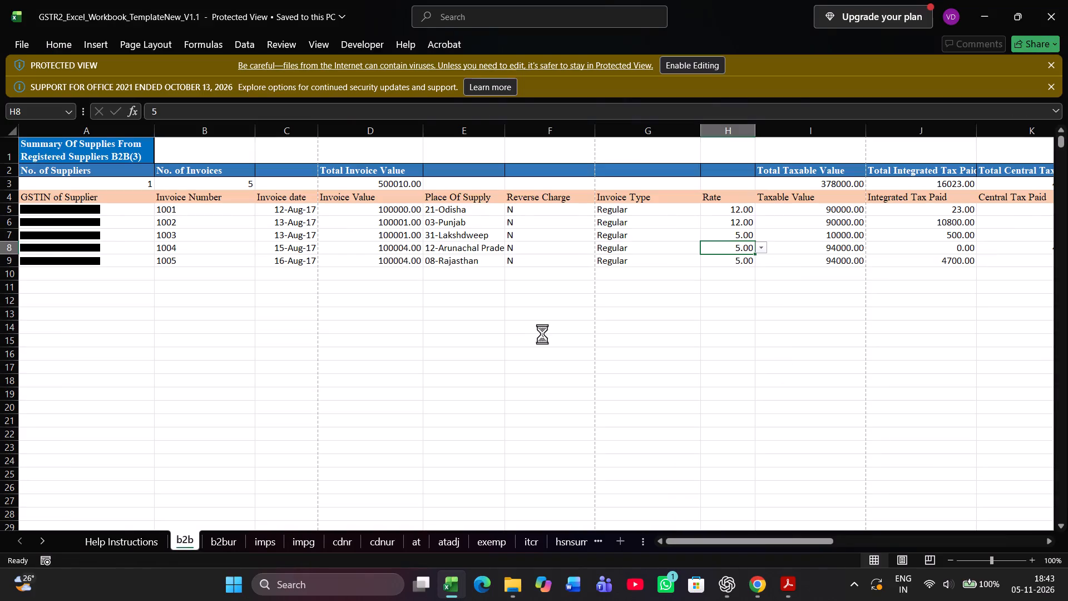
click(1064, 2)
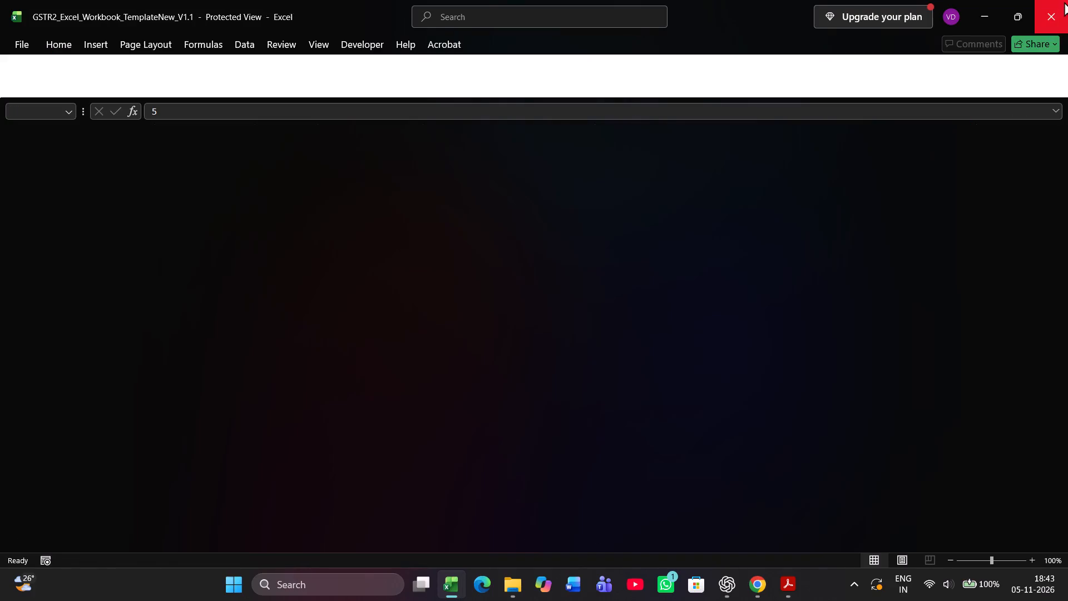
Return to the REC folder and open the Rajasthan(24-Jaipur PO') folder.
key(BackSpace)
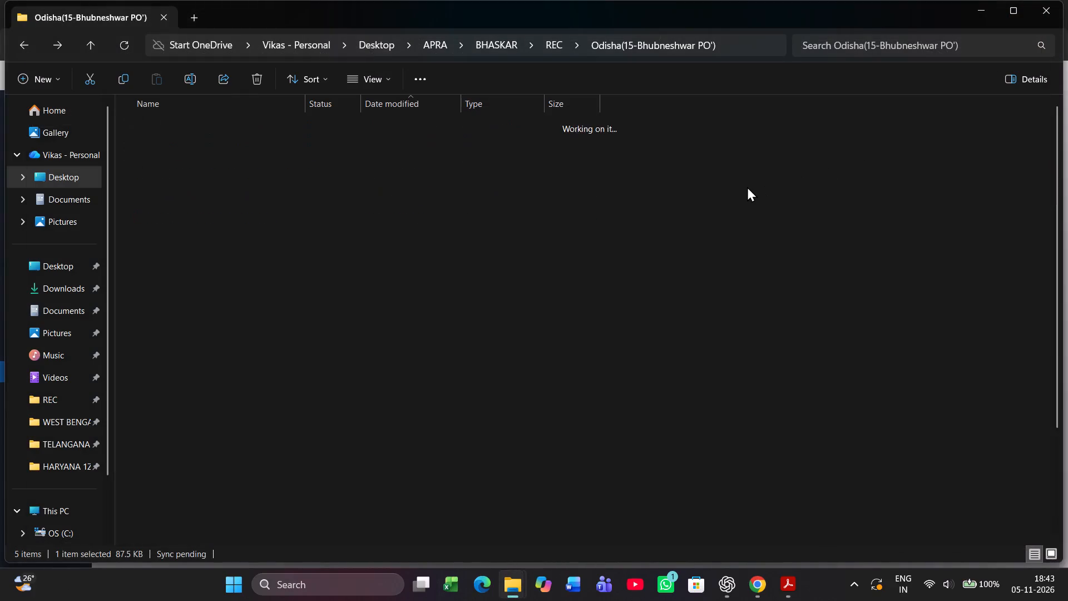
key(Up)
key(Up)
key(Up)
key(Up)
key(Up)
key(Up)
key(Up)
key(Up)
key(Up)
key(Up)
key(Up)
key(Up)
key(Up)
key(Up)
key(Up)
key(Up)
key(Up)
key(Up)
key(Up)
key(Up)
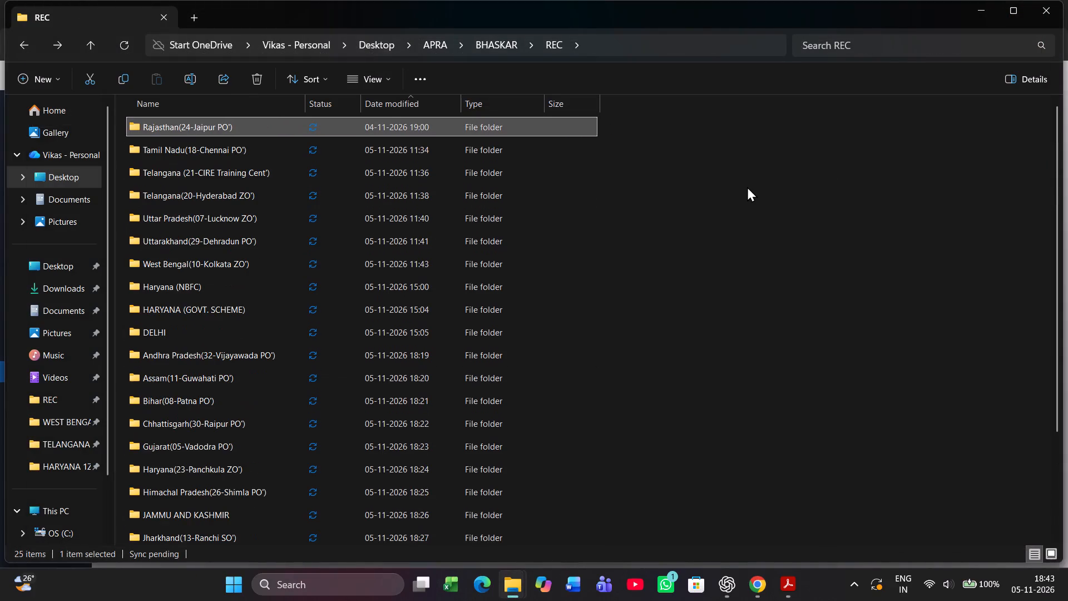
key(Return)
Switch to Chrome and export the GSTR-2A data for 04-2025 to 03-2026 in Octa Format – Smart, keeping the preselected GSTIN.
key(alt+Tab)
key(alt+Tab)
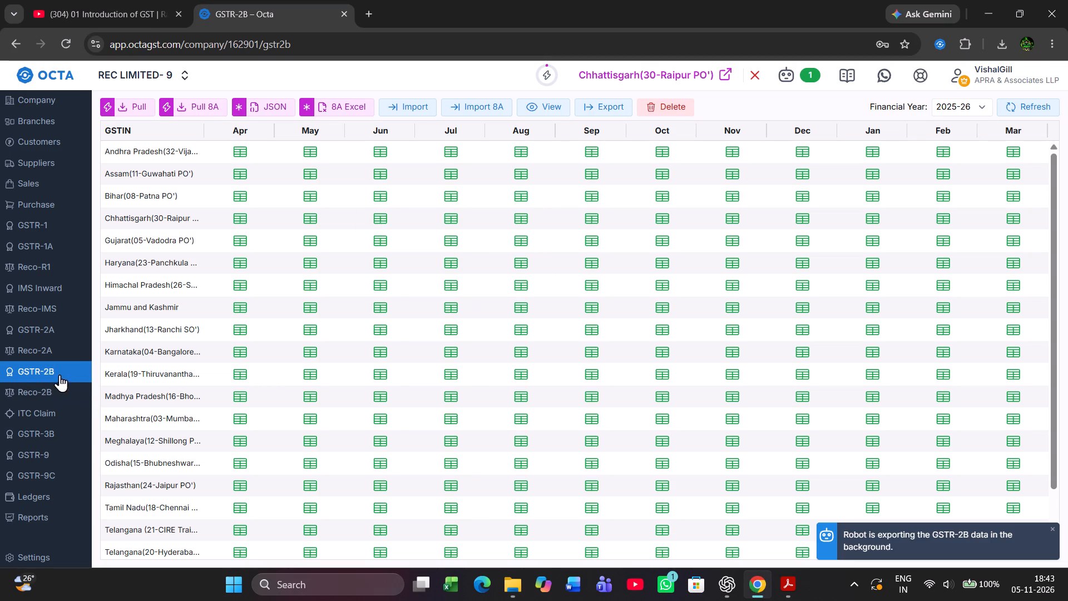
click(810, 72)
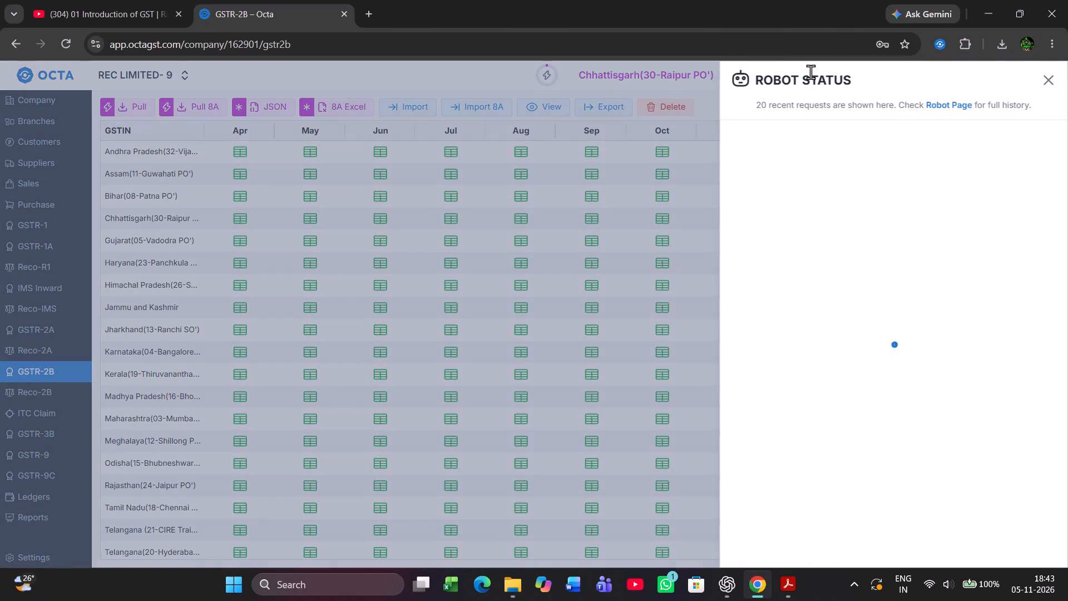
click(463, 328)
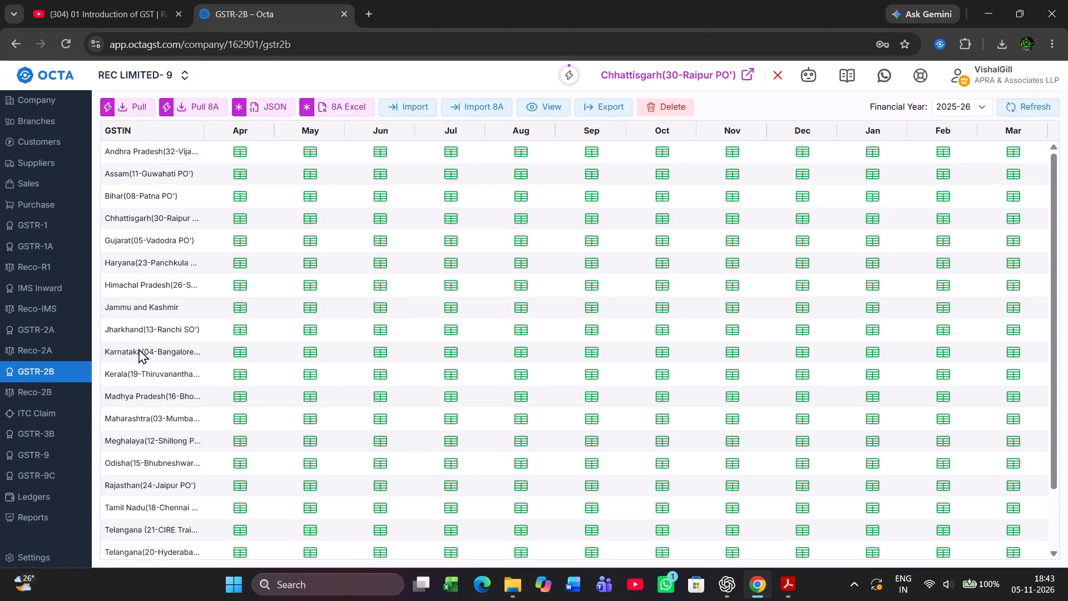
click(74, 328)
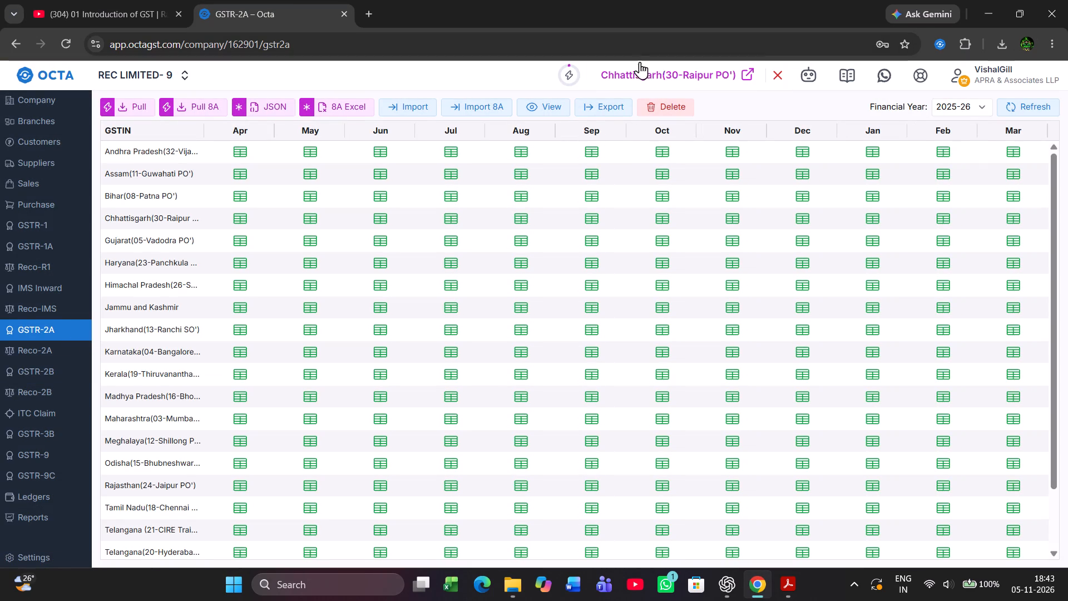
click(600, 108)
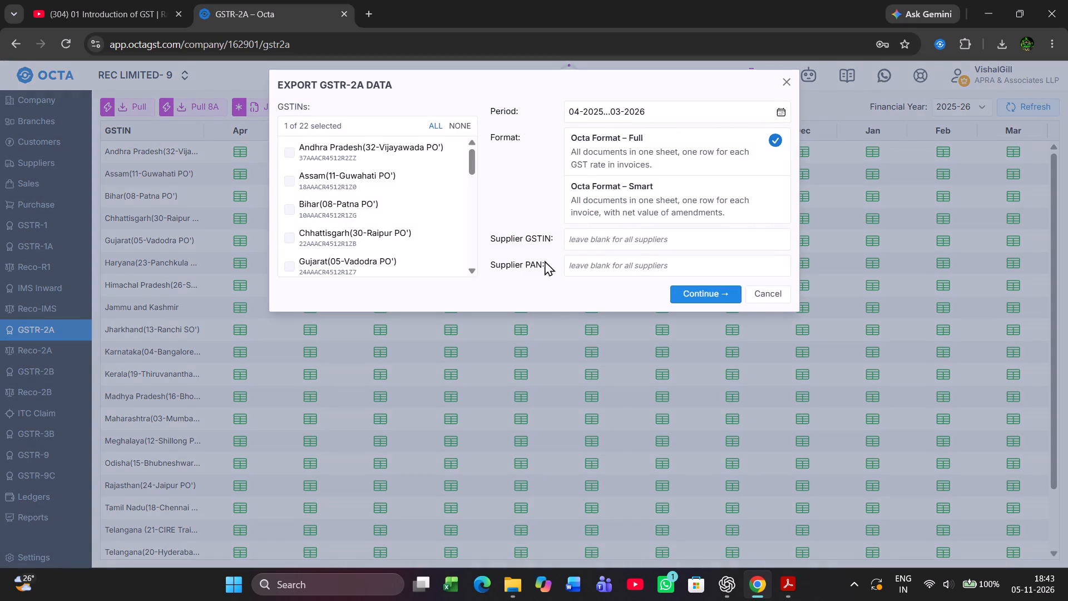
click(730, 180)
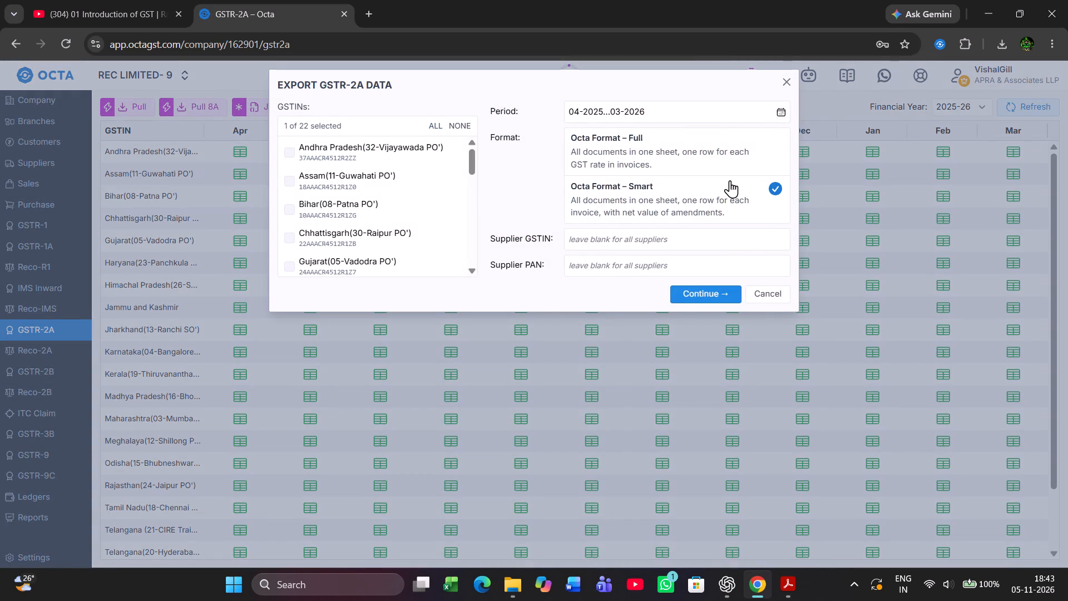
click(710, 295)
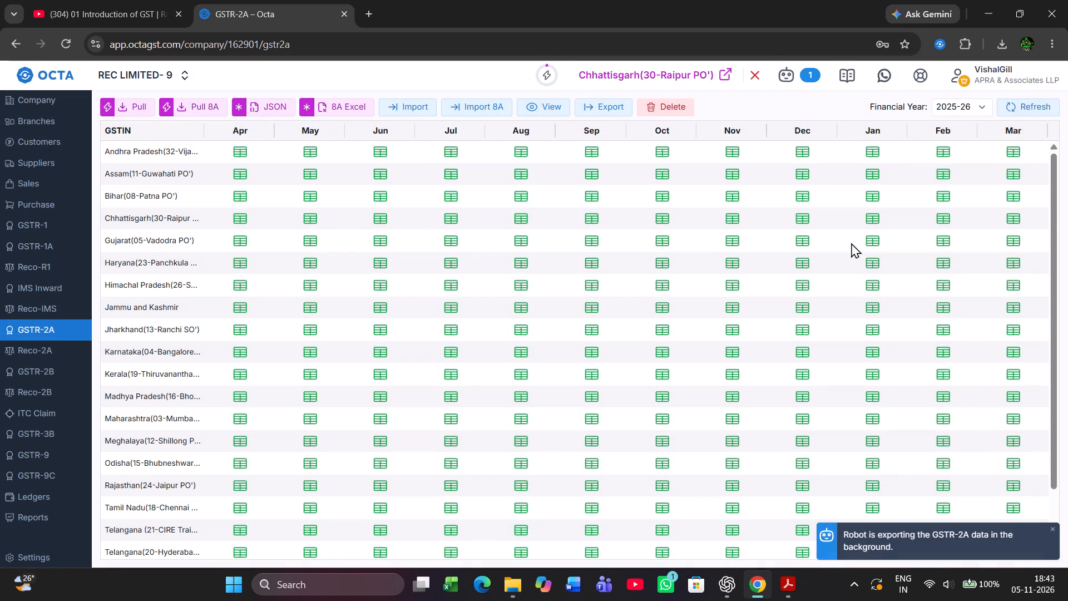
click(806, 73)
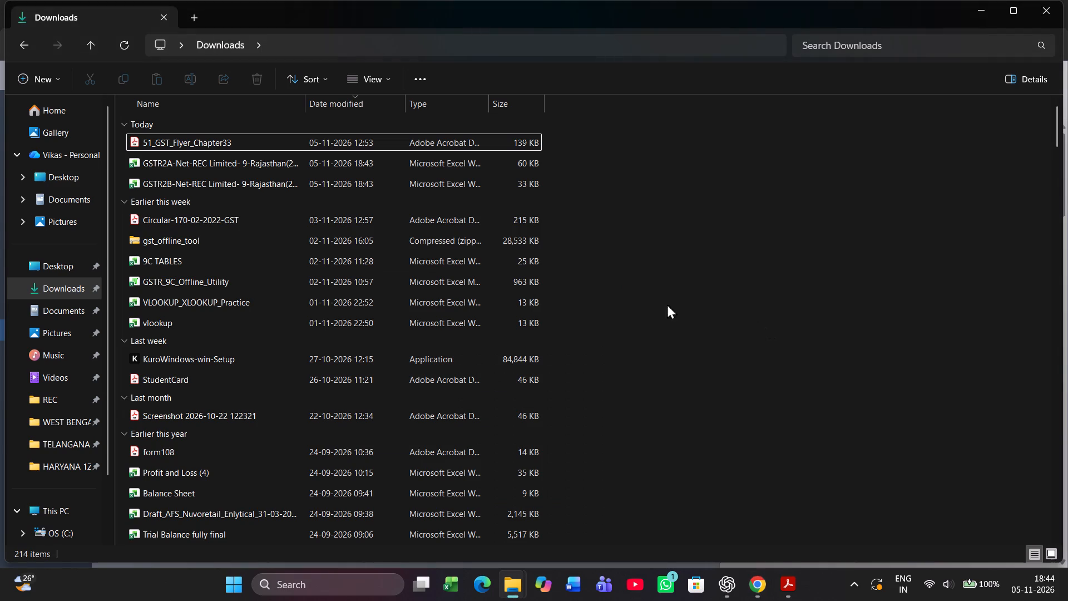
click(317, 166)
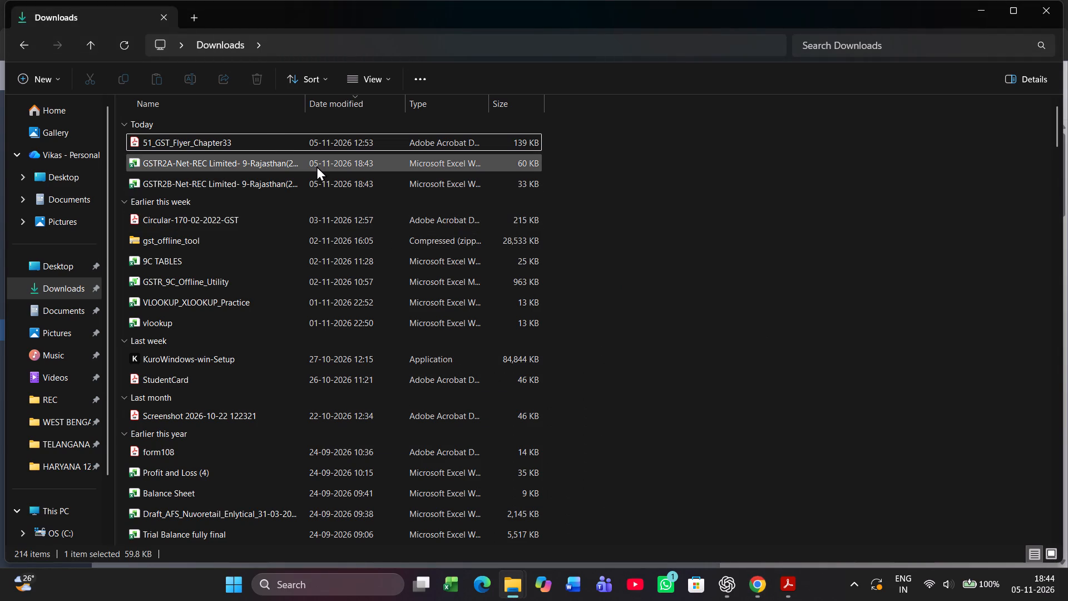
key(shift+Down)
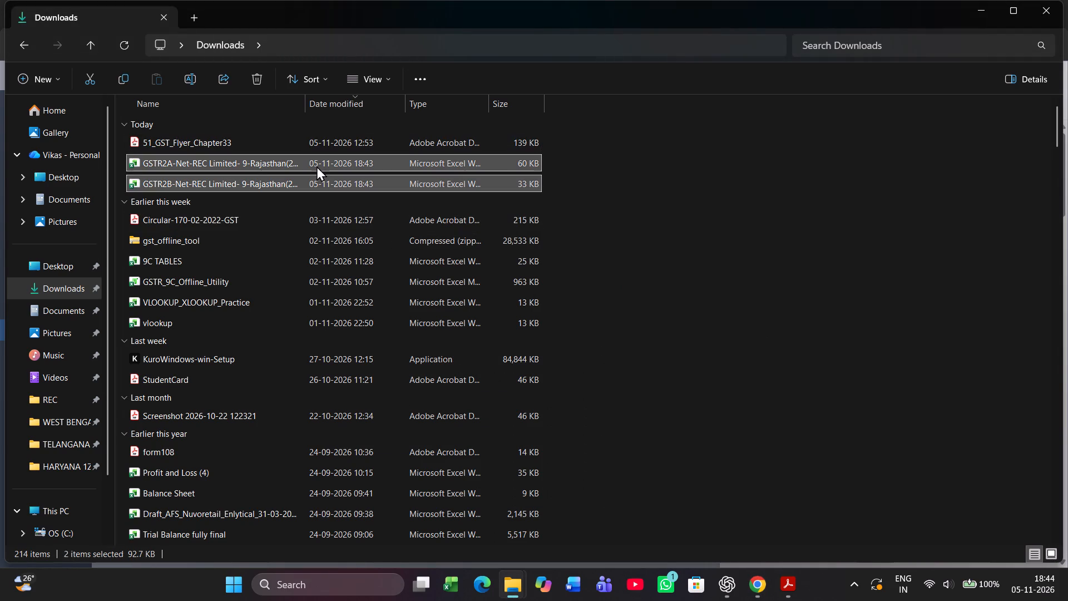
key(ctrl+x)
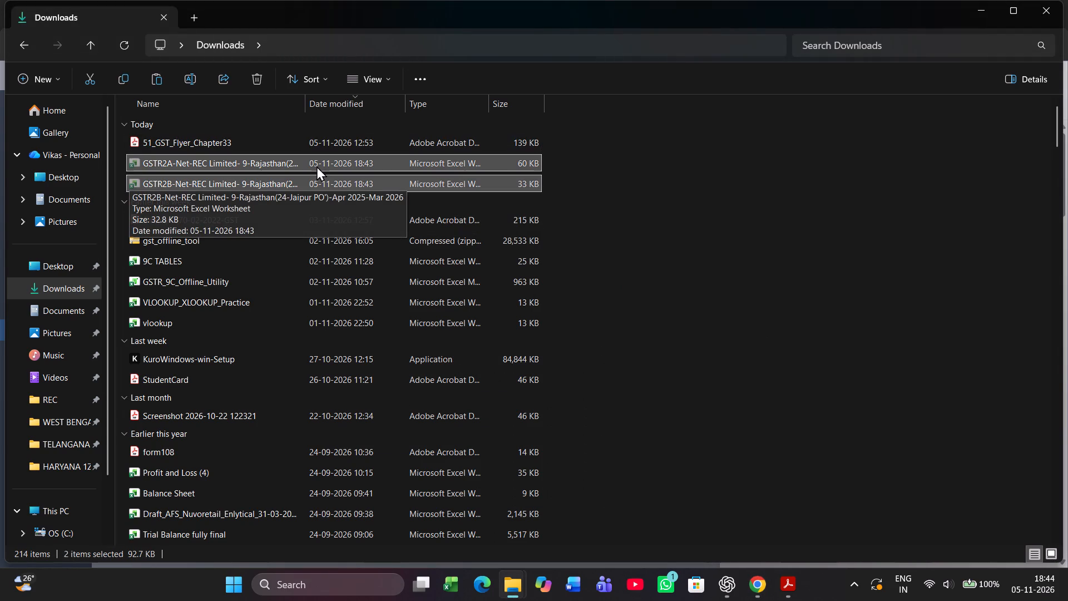
key(alt+Tab)
key(alt+Tab)
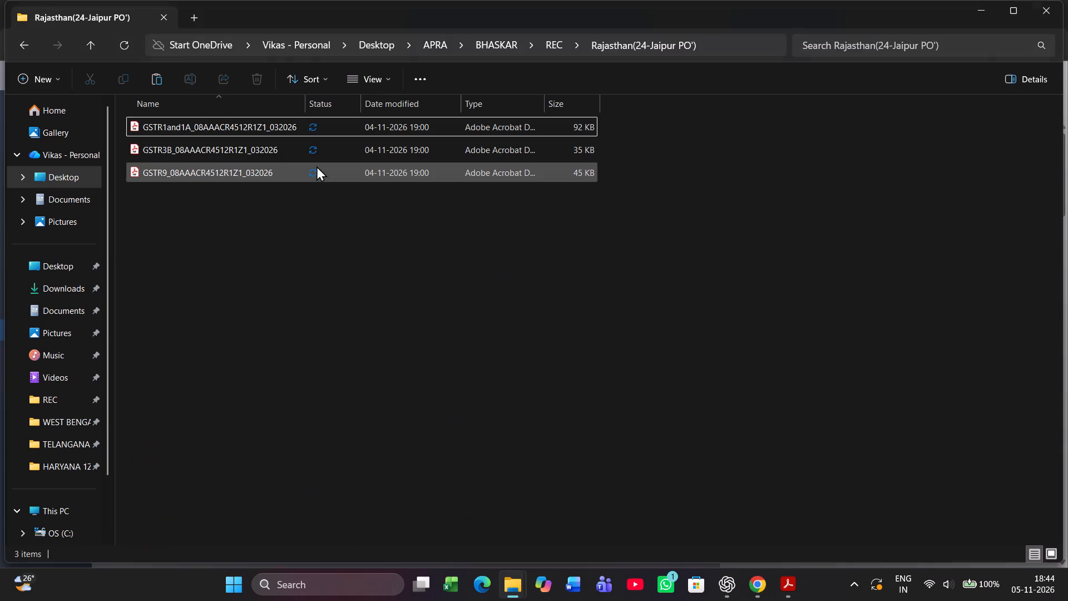
key(ctrl+v)
Check REC's Meghalaya(12-Shillong PO') folder, and delete the GSTR2A-Net workbook and the Meghalaya GSTR2B-Net workbook from the Odisha(15-Bhubneshwar PO') folder.
key(BackSpace)
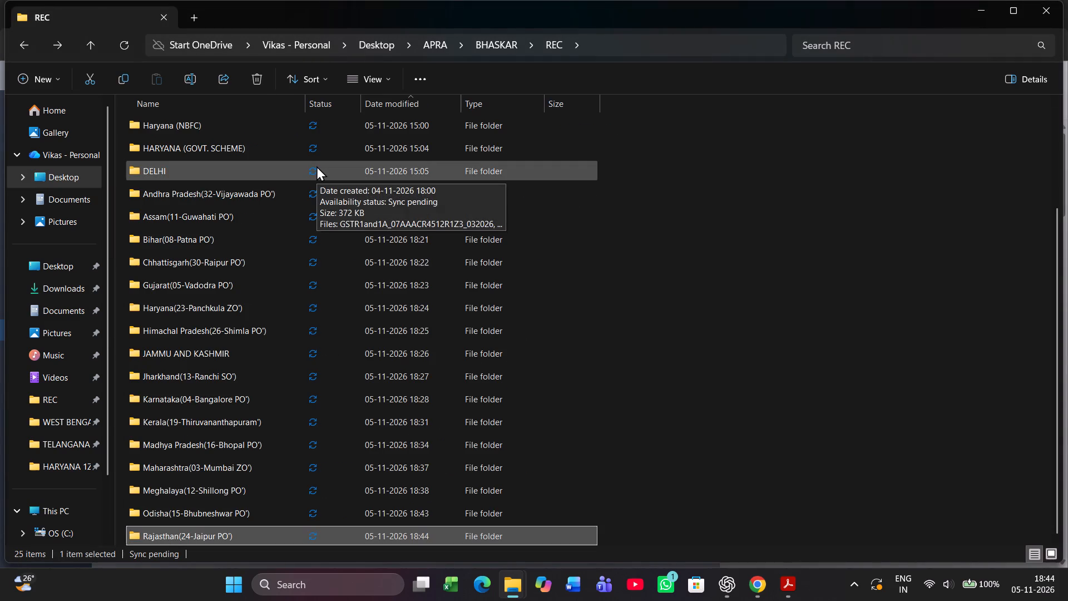
key(Up)
key(Up)
key(Return)
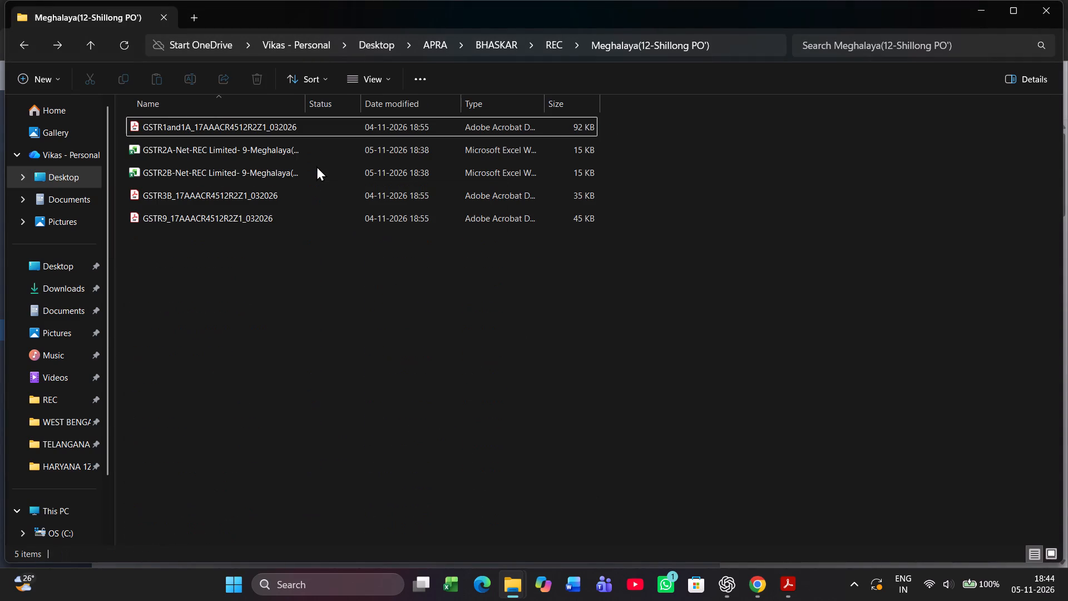
key(BackSpace)
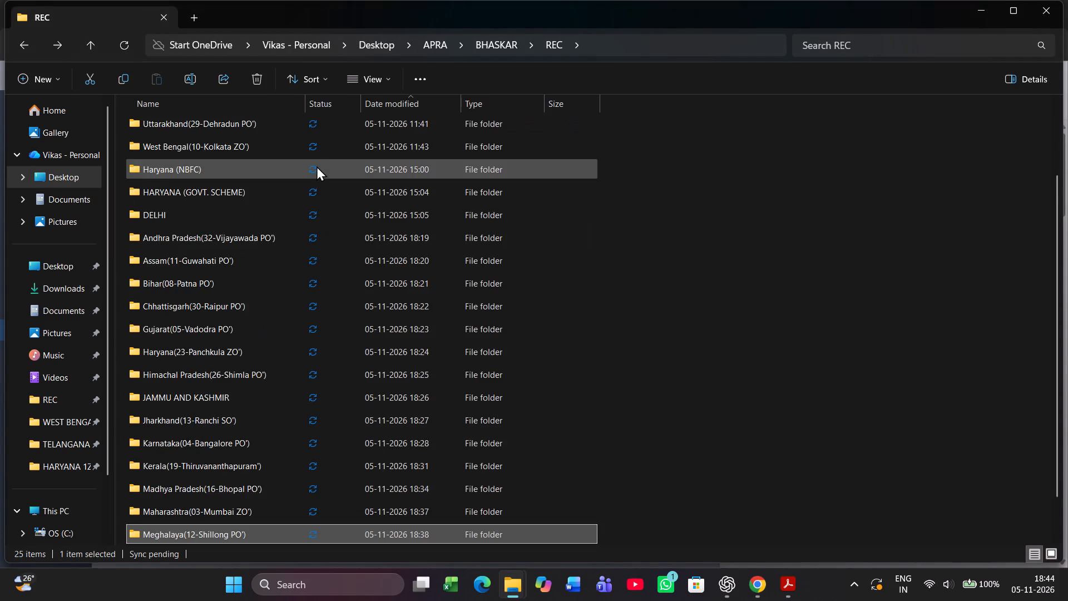
key(Down)
key(Return)
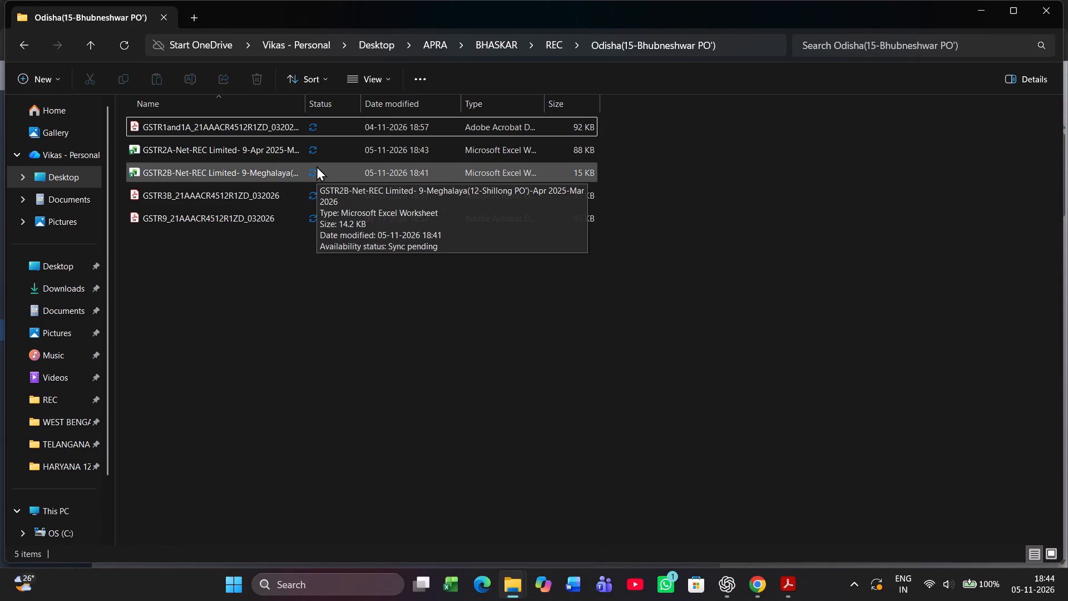
key(Up)
key(Up)
key(Down)
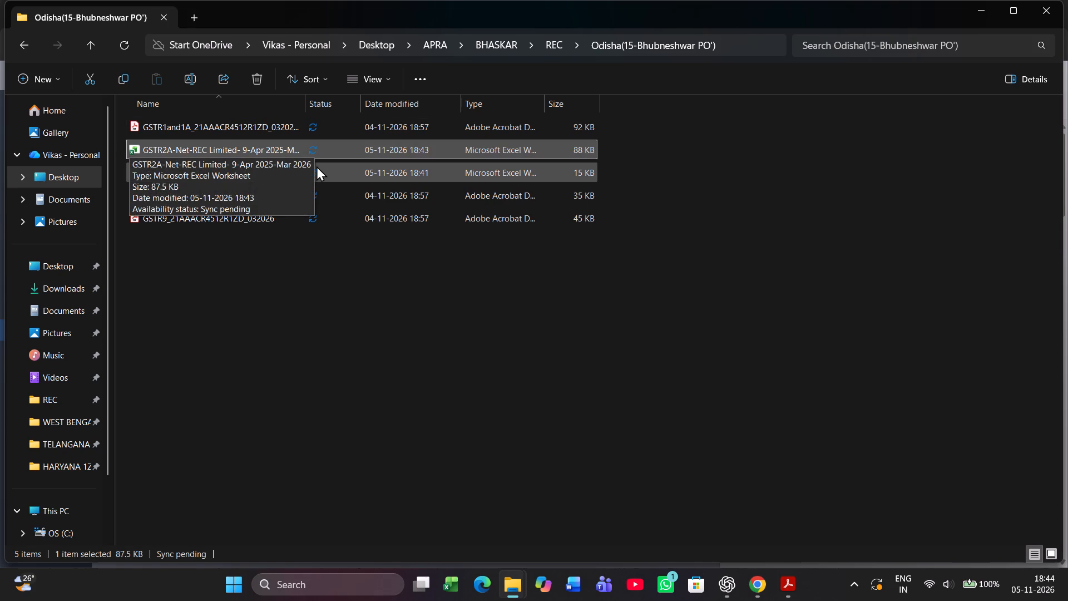
key(Delete)
key(Down)
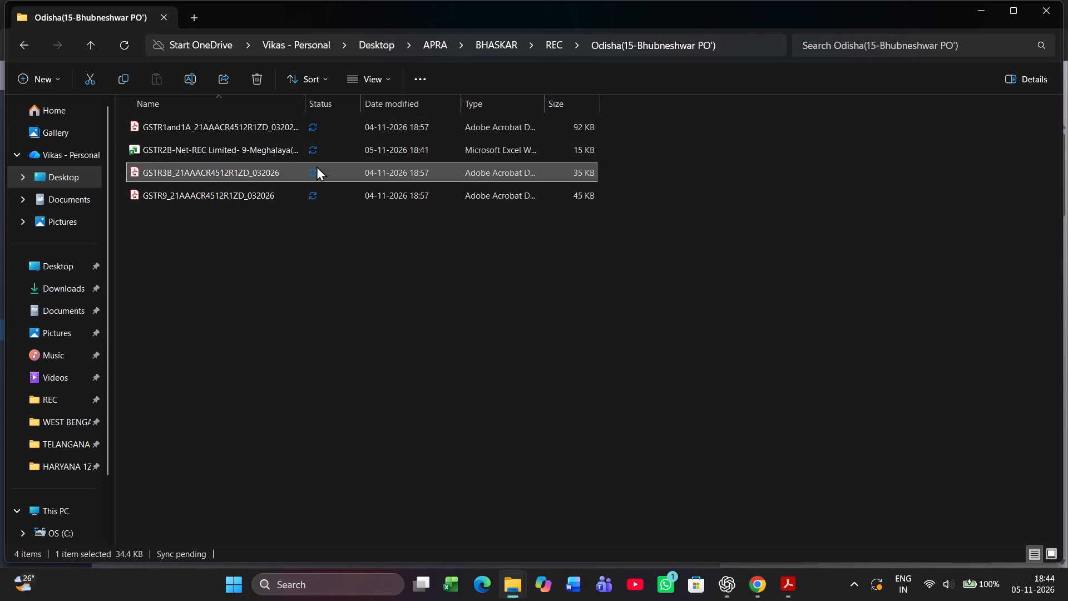
key(Up)
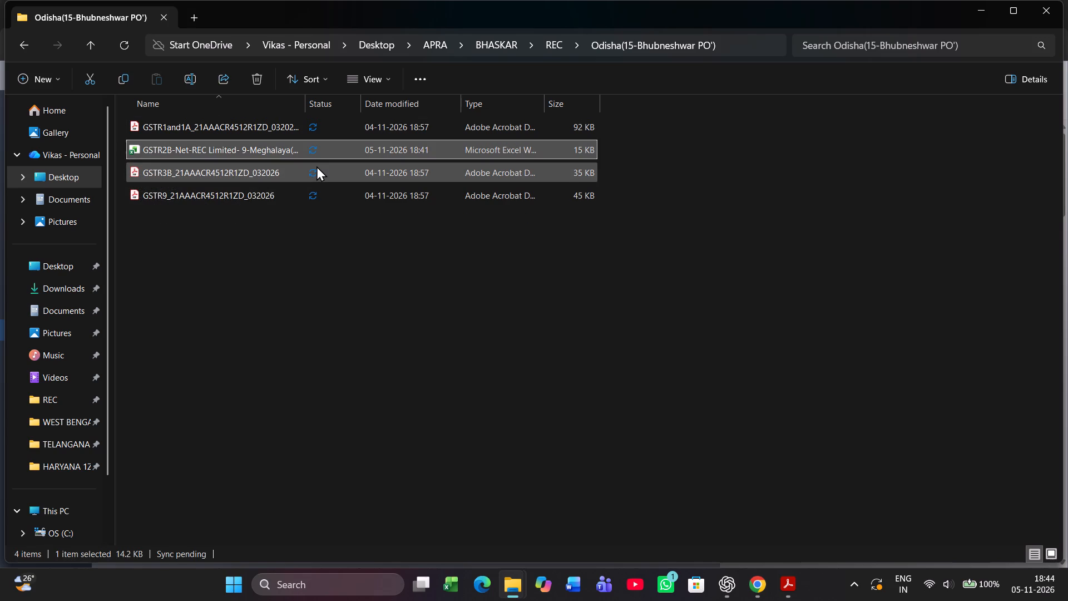
key(Delete)
Switch to Chrome and export GSTR-2A data for only Odisha(15-Bhubneshwar PO') in Octa Format – Smart, keeping the period 04-2025 to 03-2026.
key(alt+Tab)
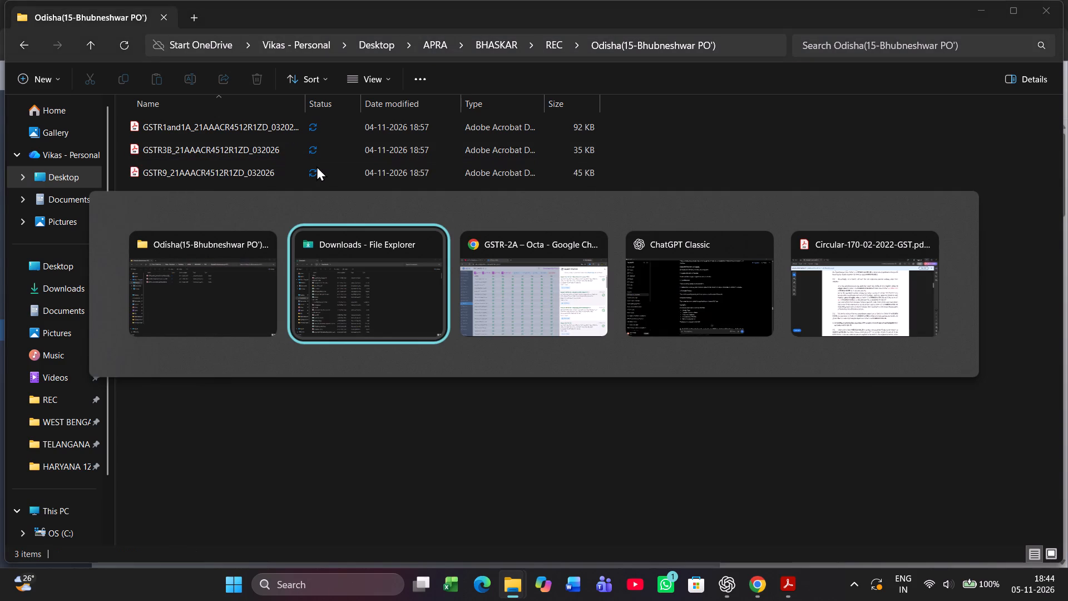
key(alt+Tab)
click(104, 322)
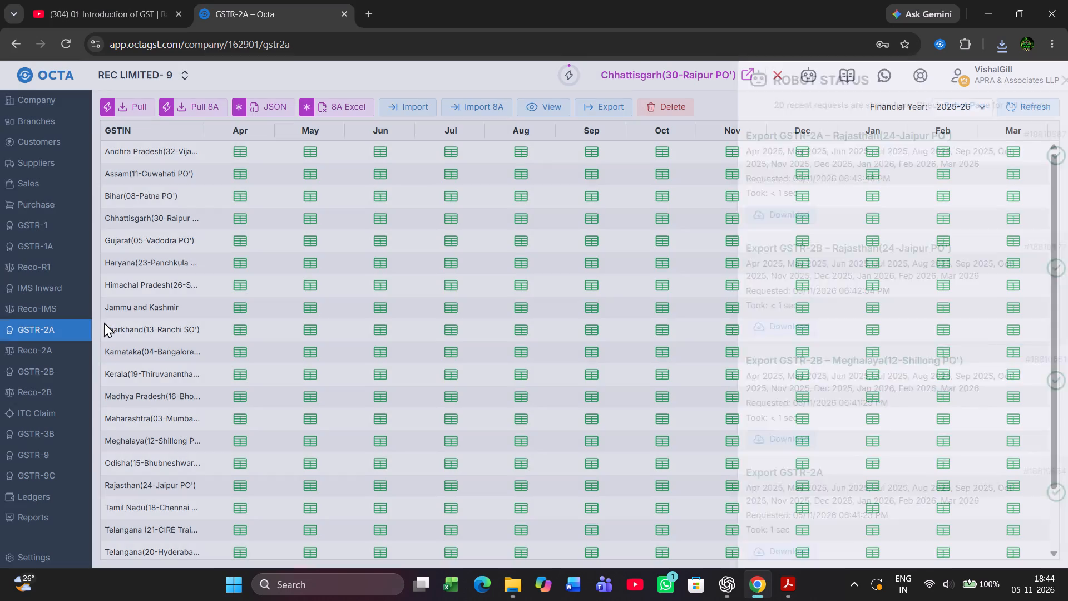
click(600, 110)
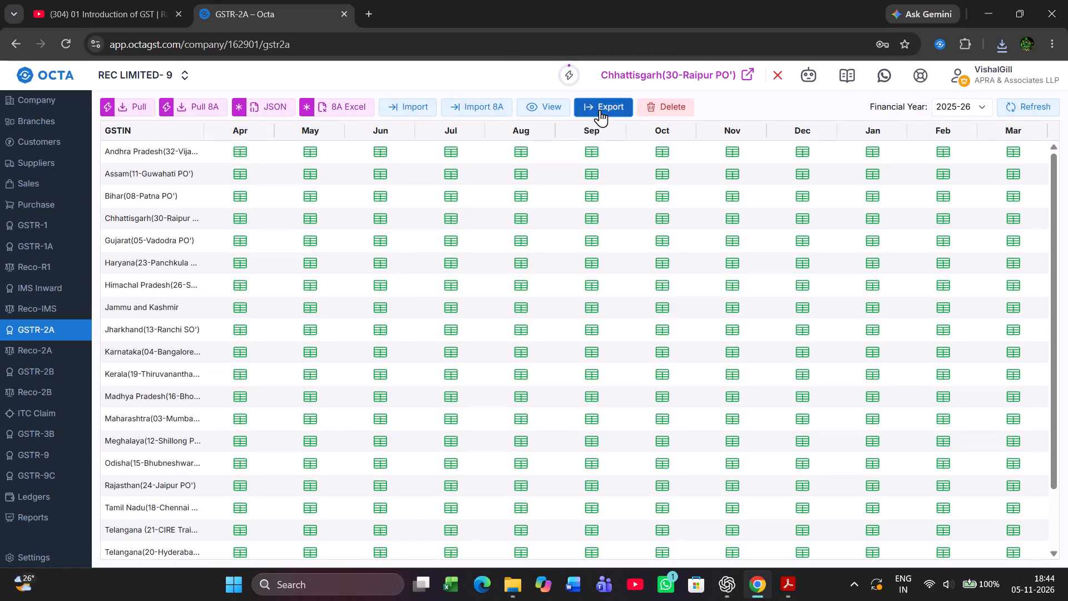
scroll(399, 225, down, 4)
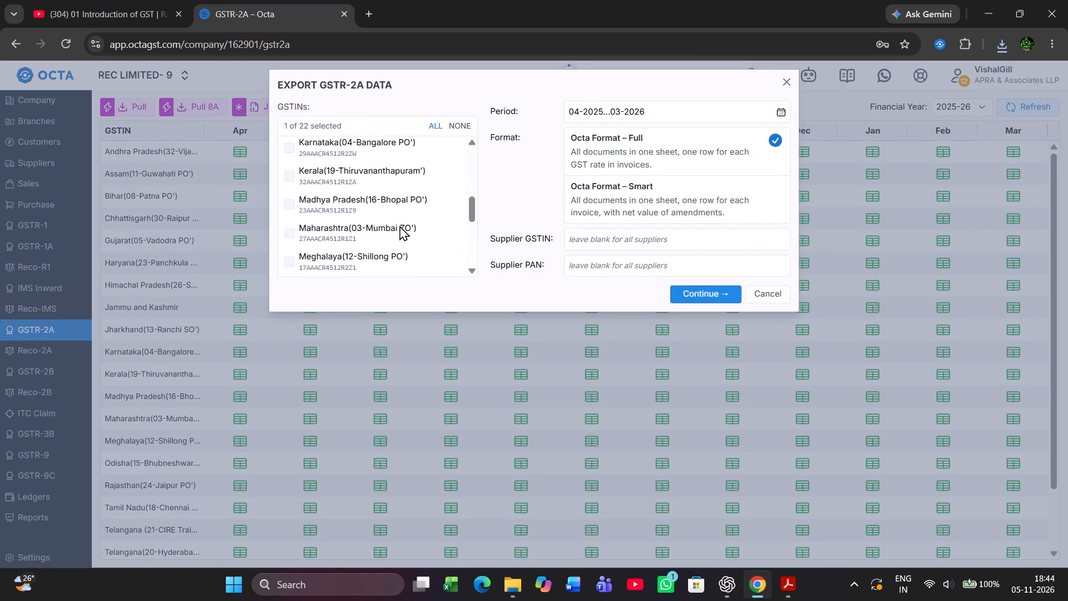
scroll(399, 225, down, 1)
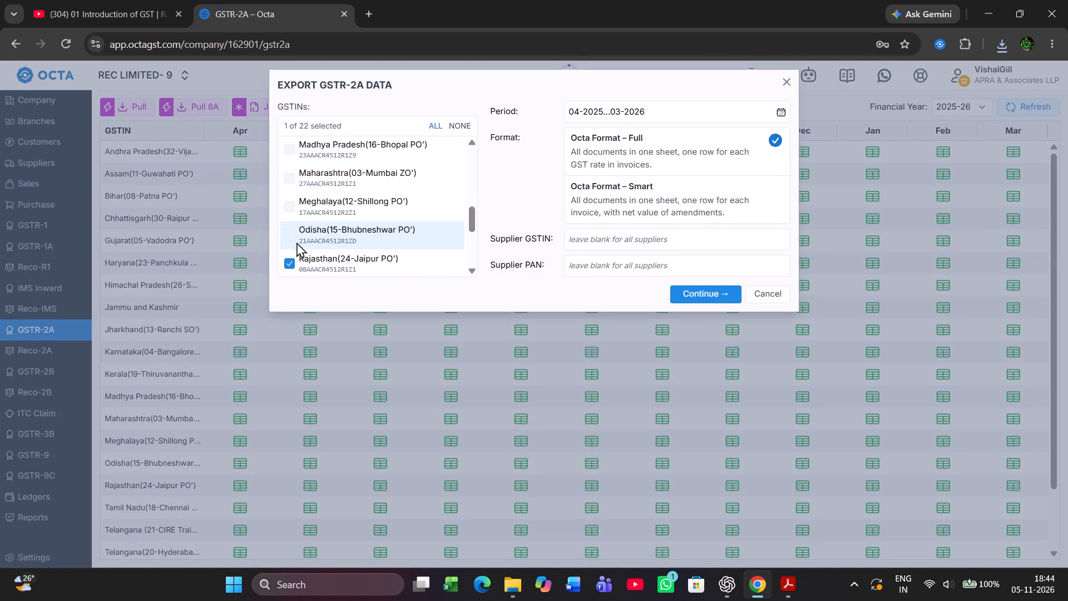
click(289, 234)
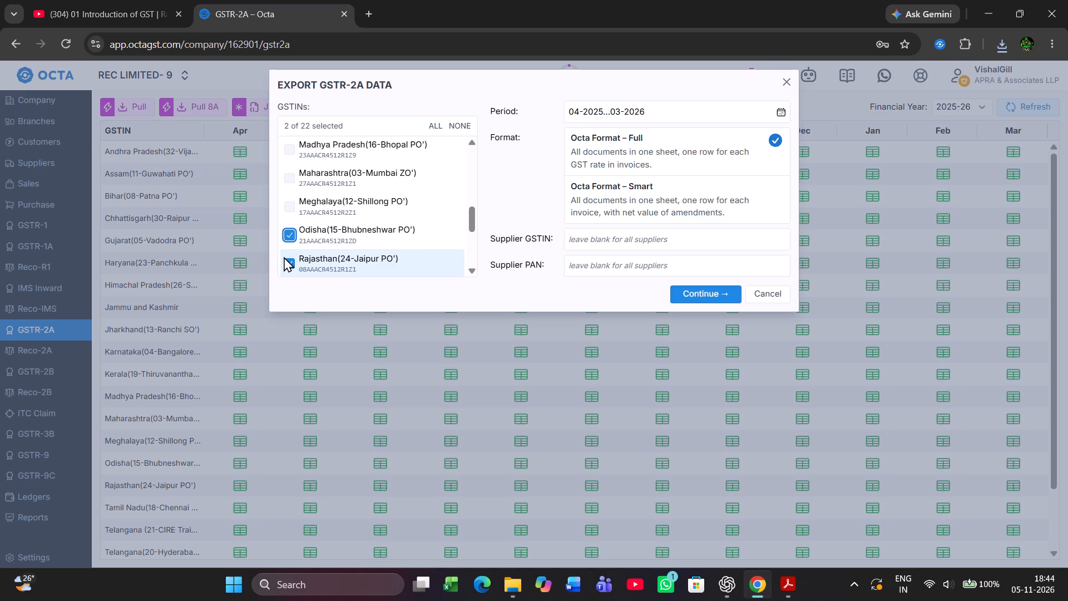
click(292, 264)
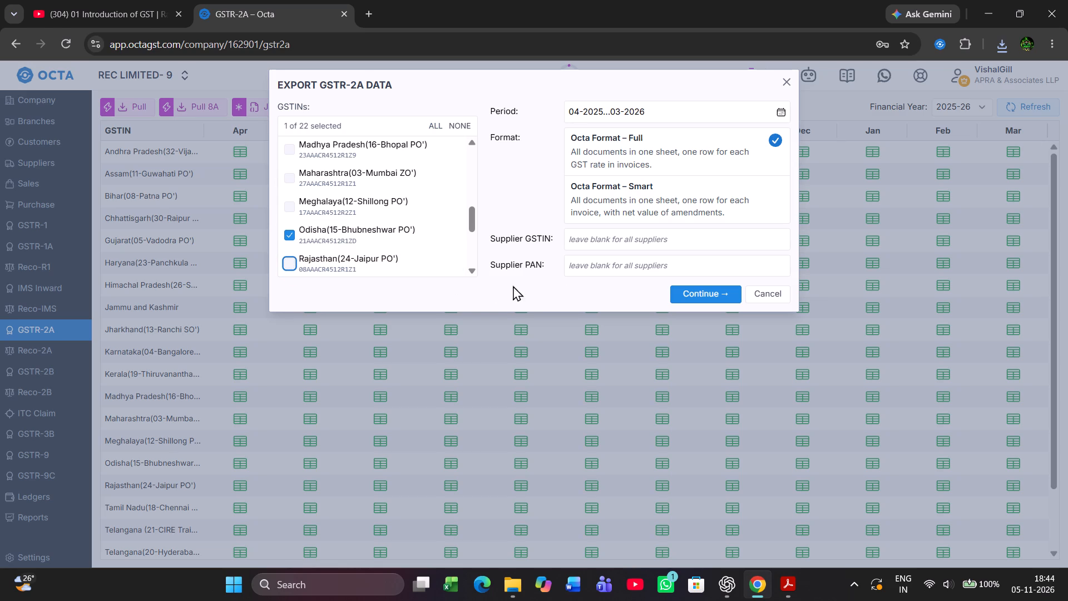
click(706, 209)
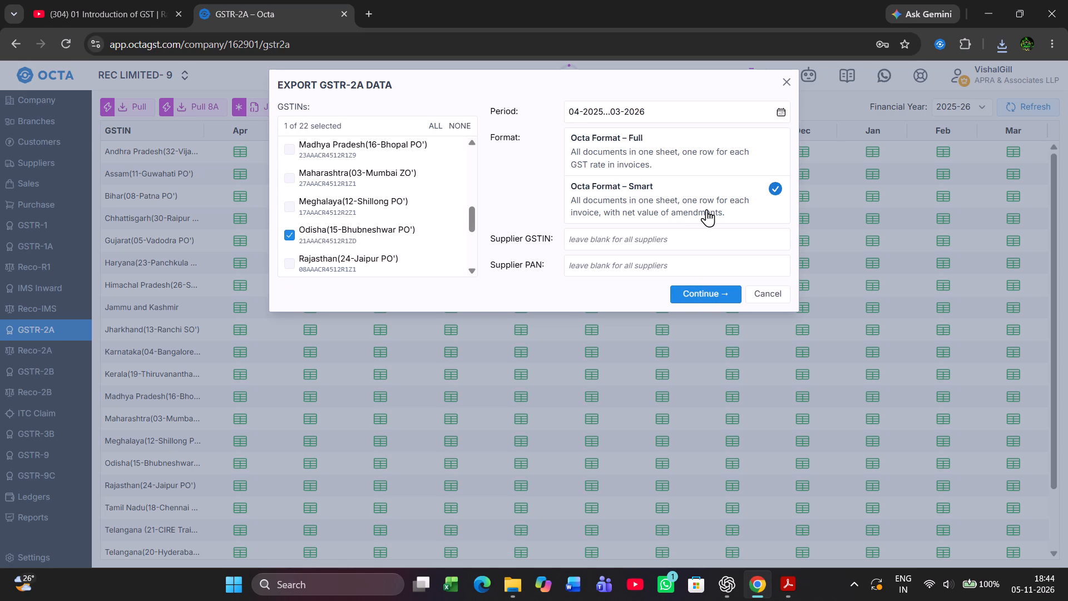
click(711, 291)
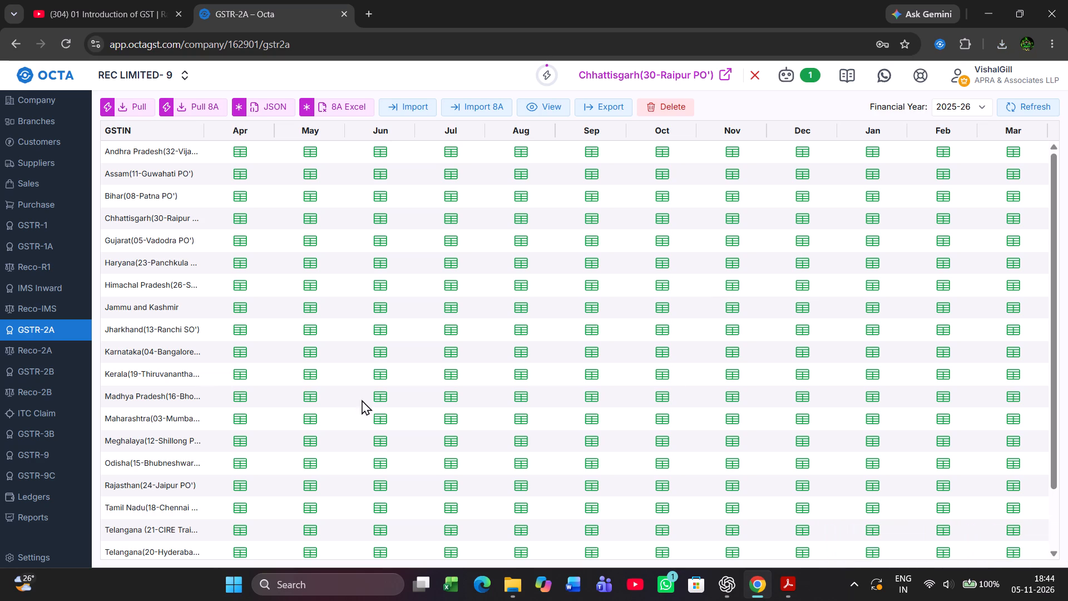
Export the GSTR-2B data for 04-2025 to 03-2026 in Octa Format – Smart, keeping the preselected GSTIN.
click(68, 377)
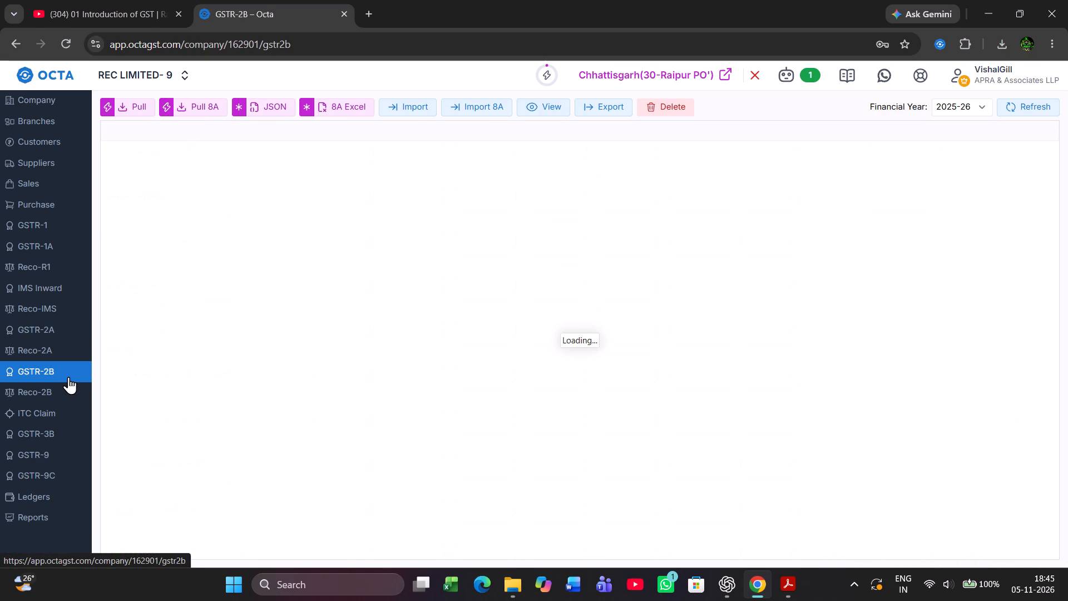
click(604, 105)
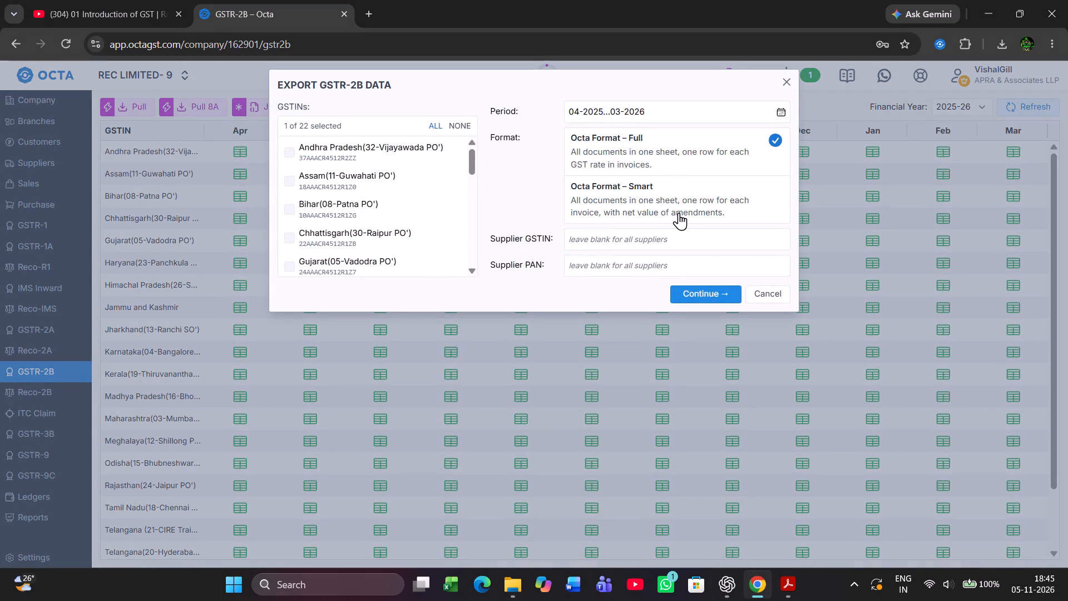
click(679, 213)
click(701, 297)
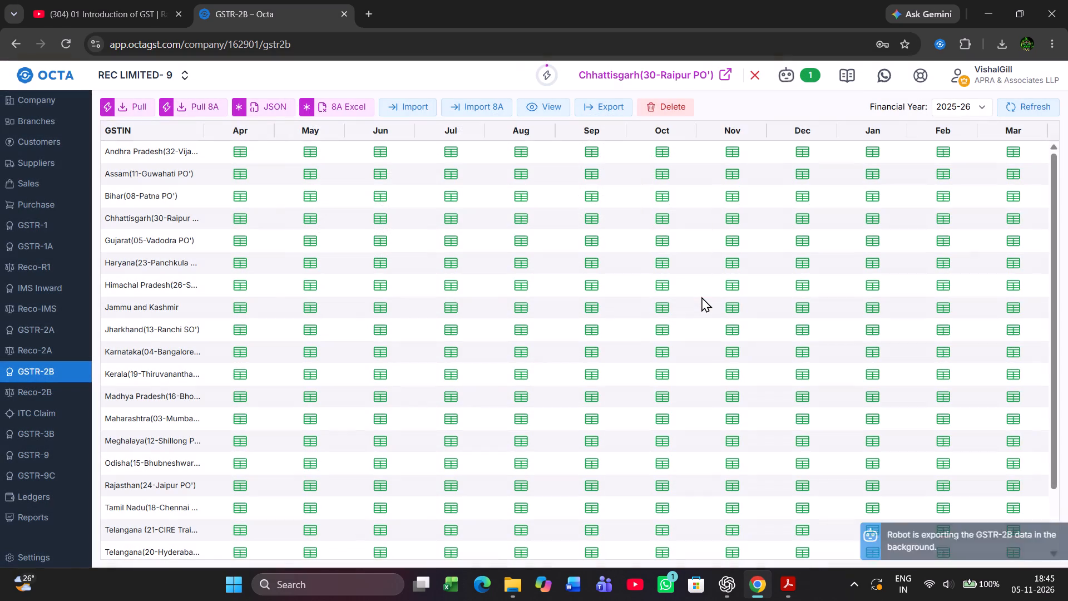
Download the Odisha(15-Bhubneshwar PO') GSTR-2B and GSTR-2A exports from the robot status list.
scroll(701, 297, down, 1)
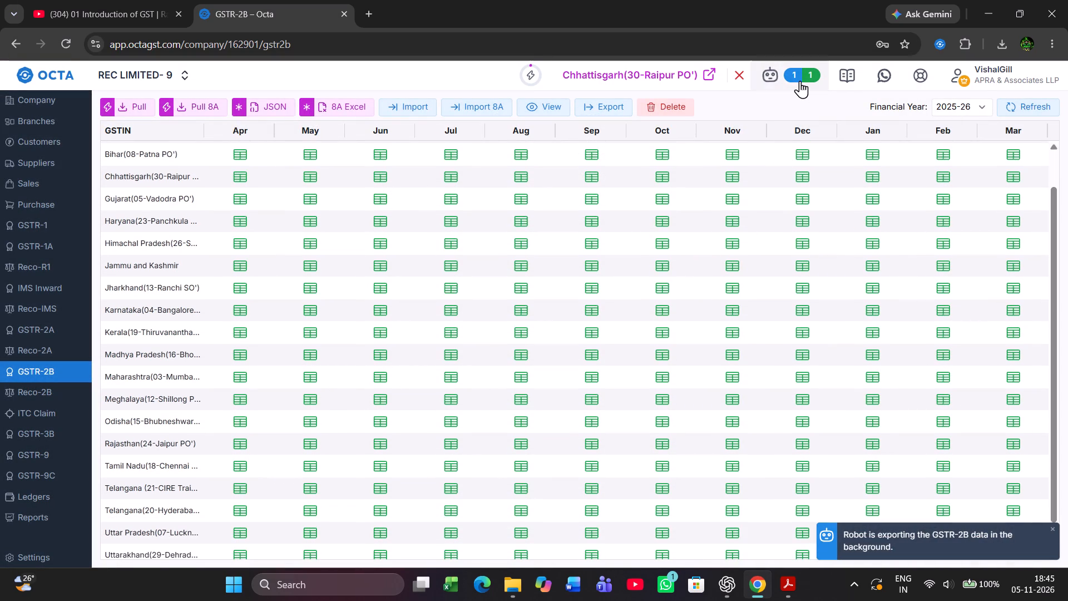
click(800, 81)
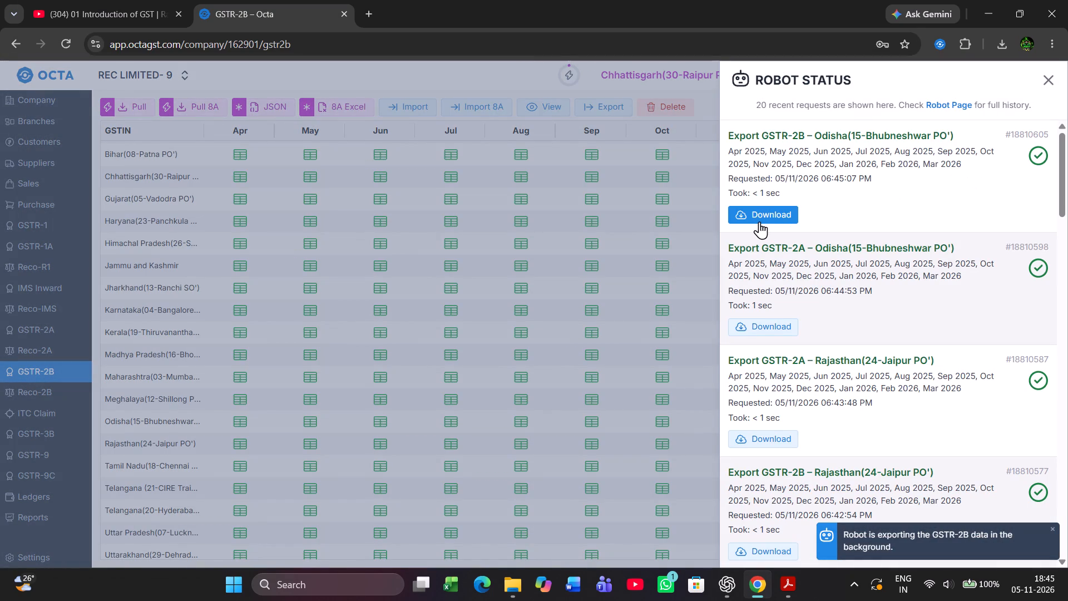
click(758, 220)
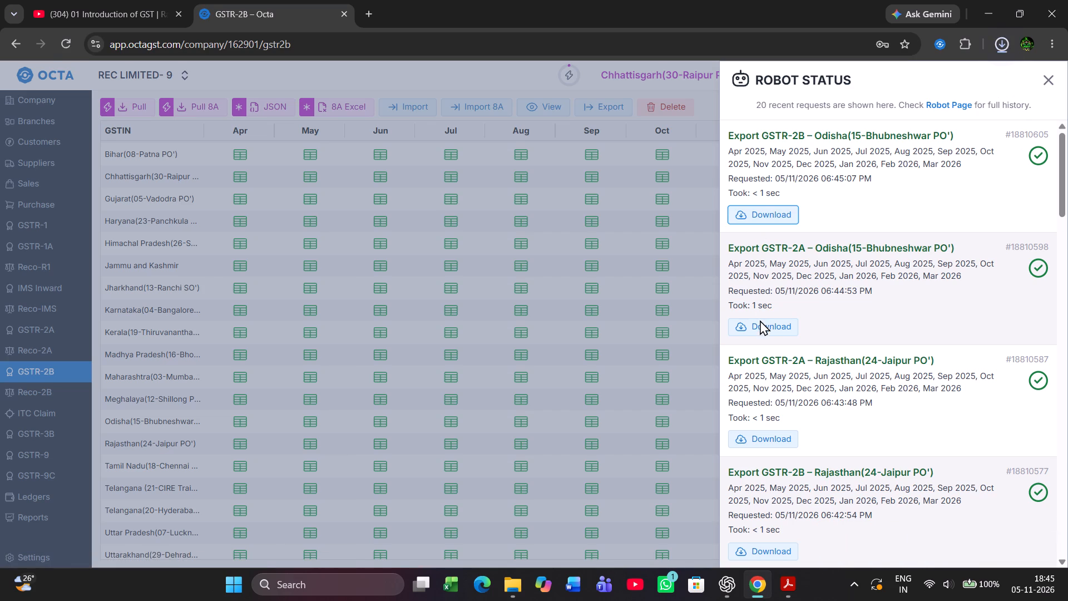
click(760, 320)
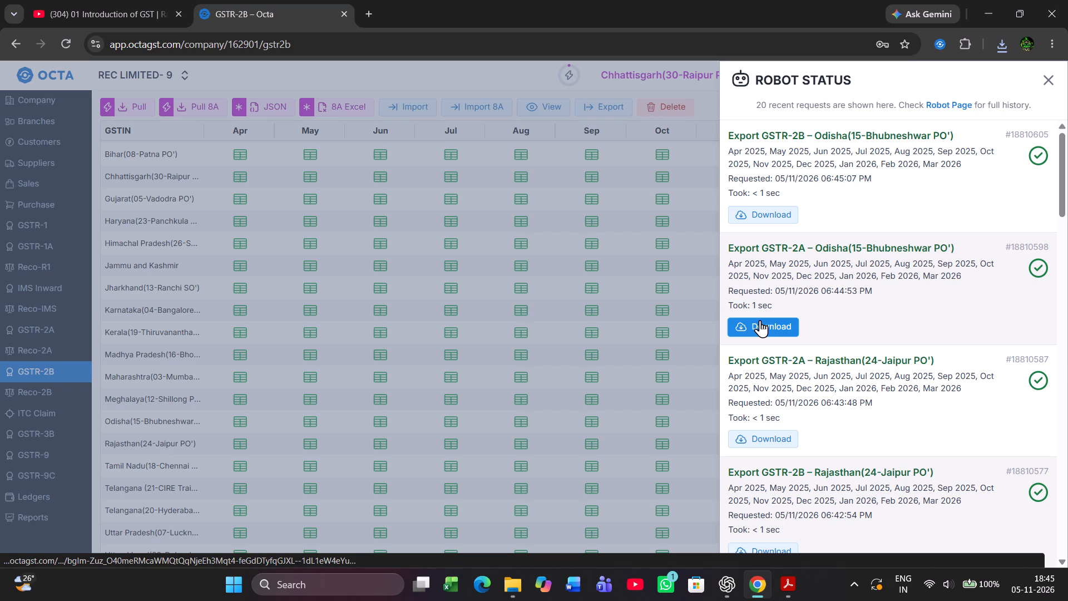
Switch to File Explorer and move the Odisha GSTR2B and GSTR2A workbooks from Downloads into the Odisha(15-Bhubneshwar PO') folder.
key(alt+Tab)
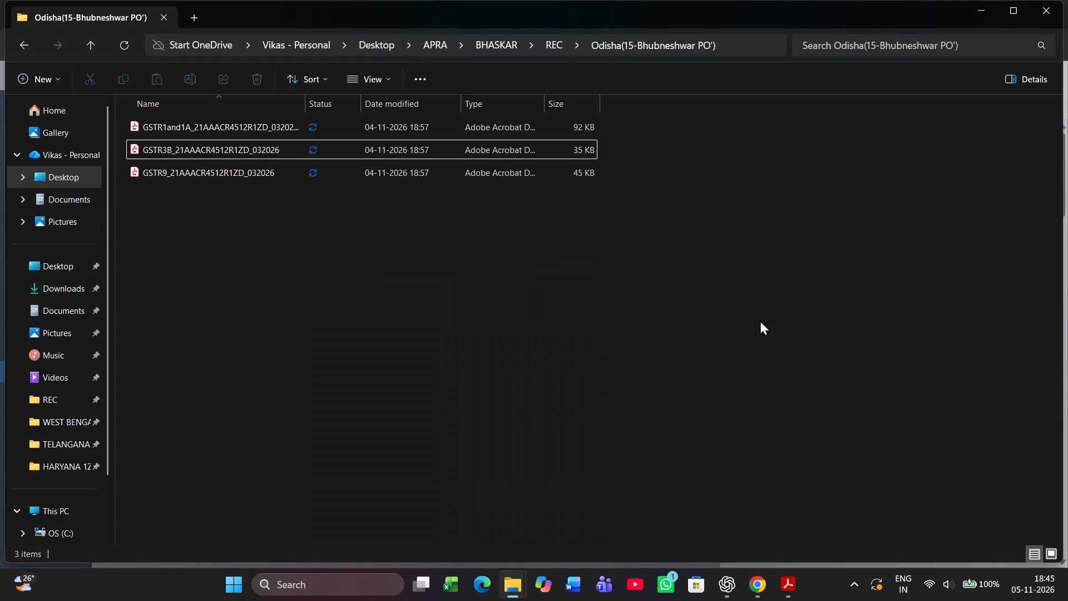
key(alt+Tab)
key(alt+Tab)
key(alt+Tab)
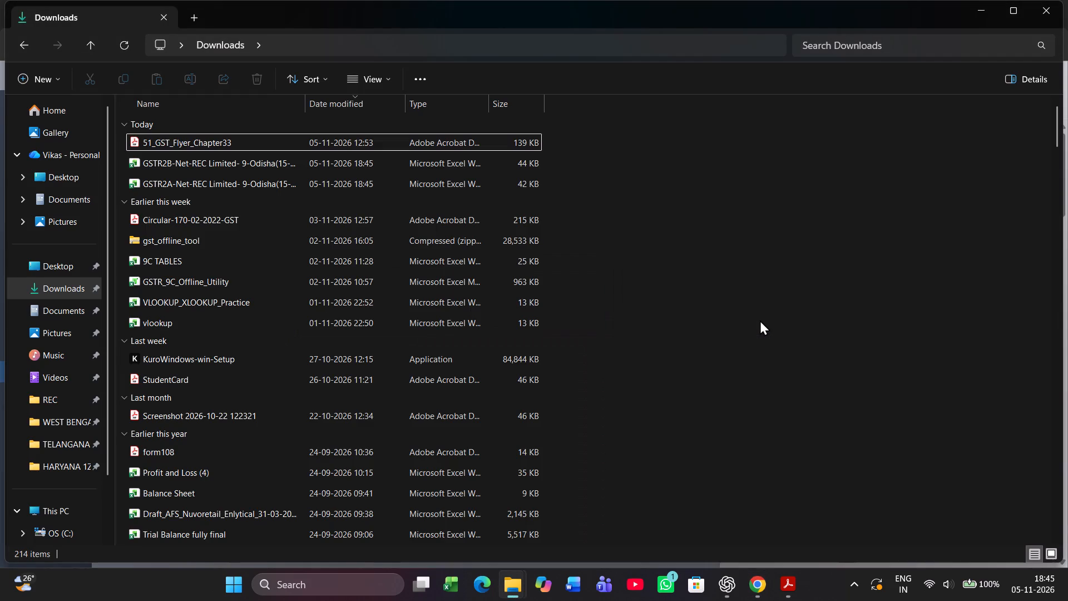
key(Down)
key(shift+Down)
key(shift+Down)
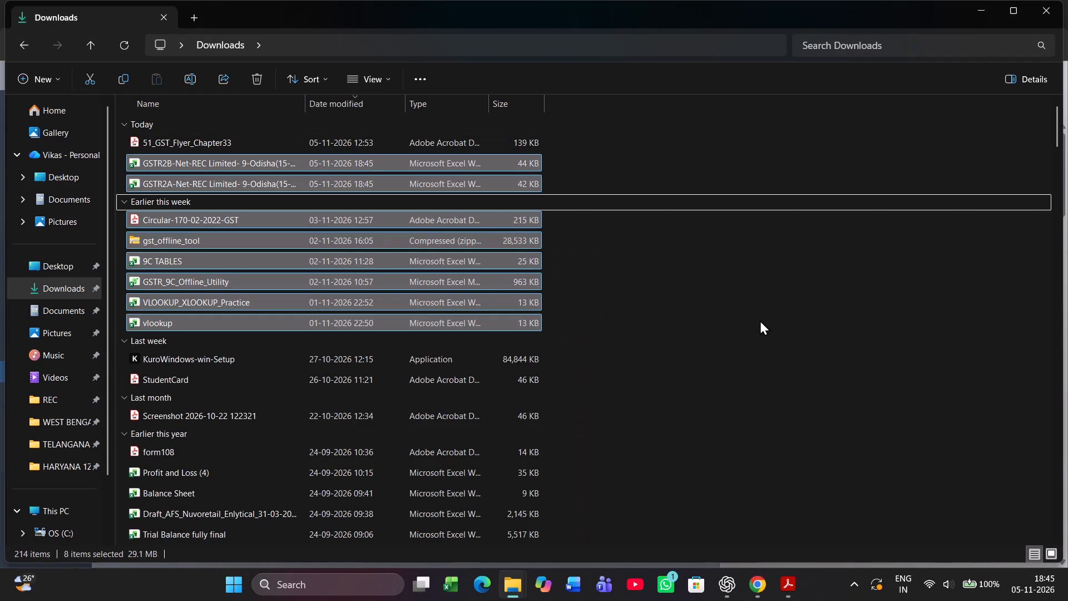
key(shift+Up)
key(ctrl+x)
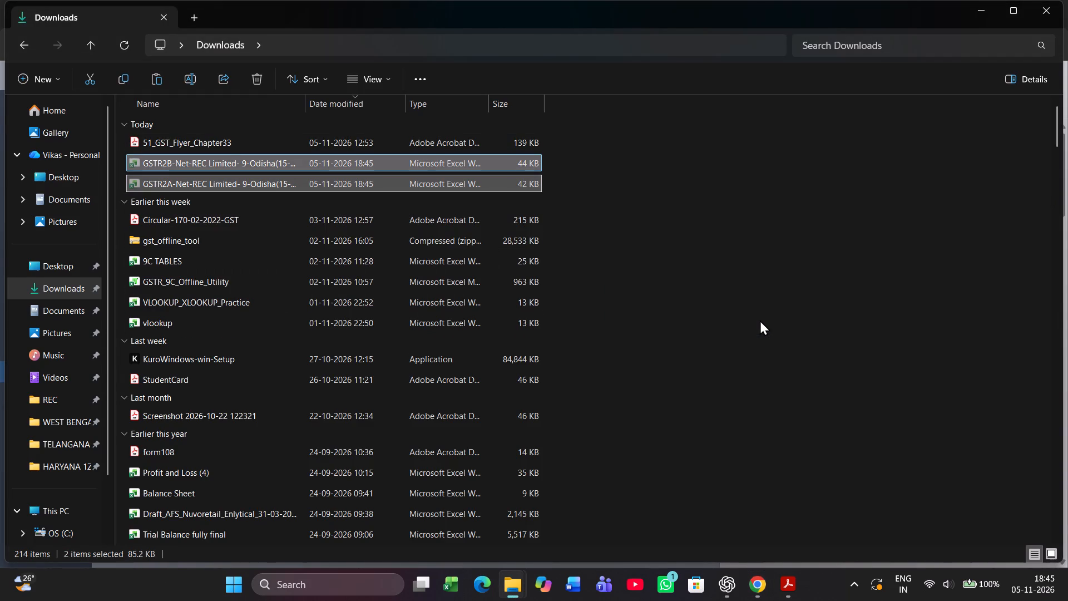
key(alt+Tab)
key(alt+Tab)
key(ctrl+v)
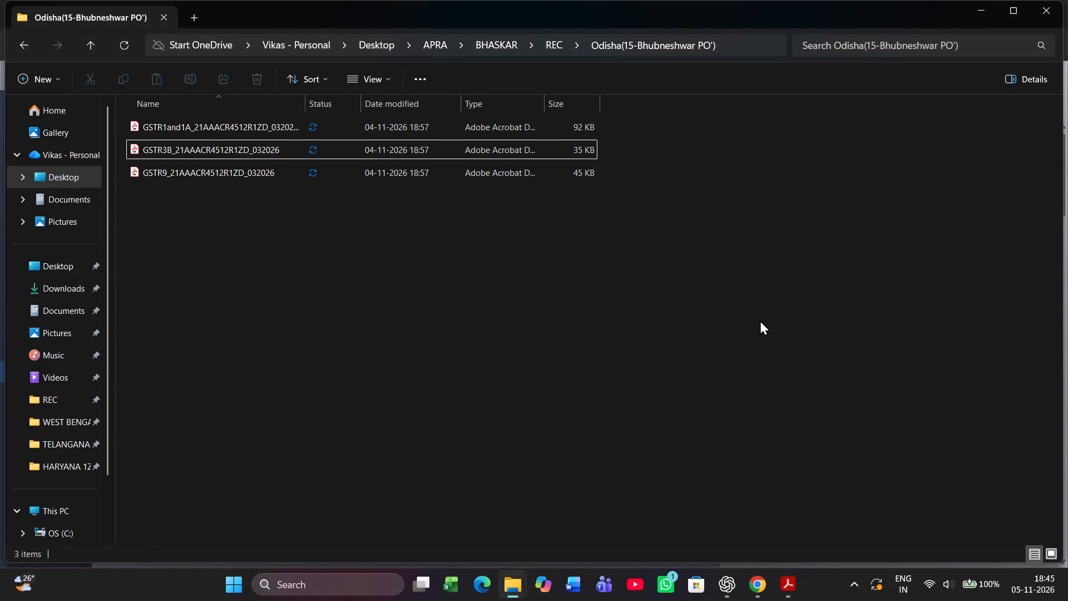
Return to the REC folder and open the Tamil Nadu(18-Chennai PO') folder.
key(BackSpace)
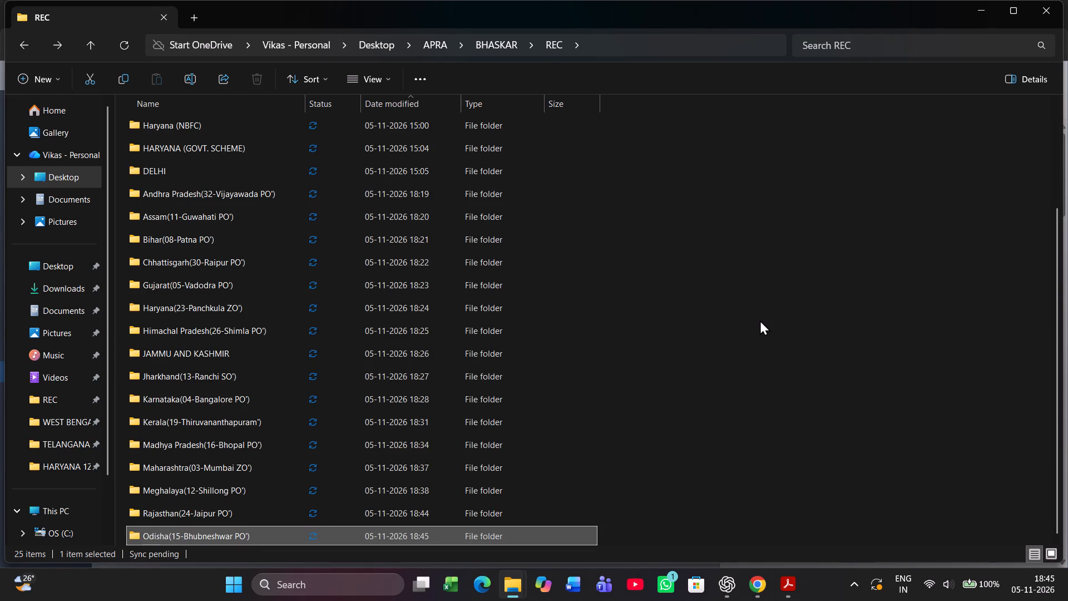
key(Down)
key(Up)
key(Up)
key(Up)
key(Up)
key(Up)
key(Up)
key(Up)
key(Up)
key(Up)
key(Up)
key(Up)
key(Up)
key(Up)
key(Up)
key(Up)
key(Up)
key(Up)
key(Up)
key(Up)
key(Up)
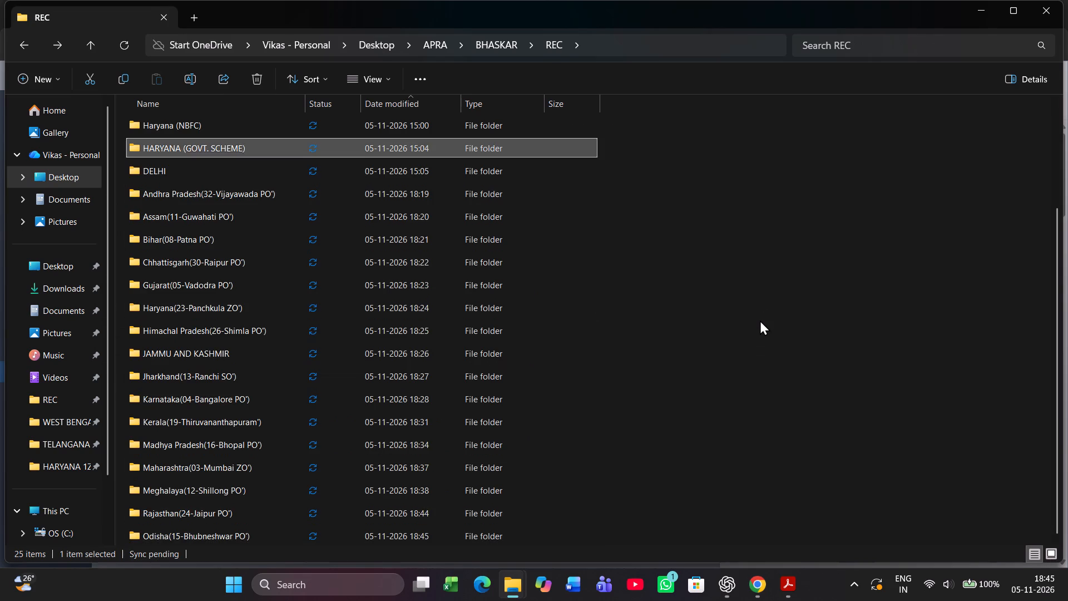
key(Return)
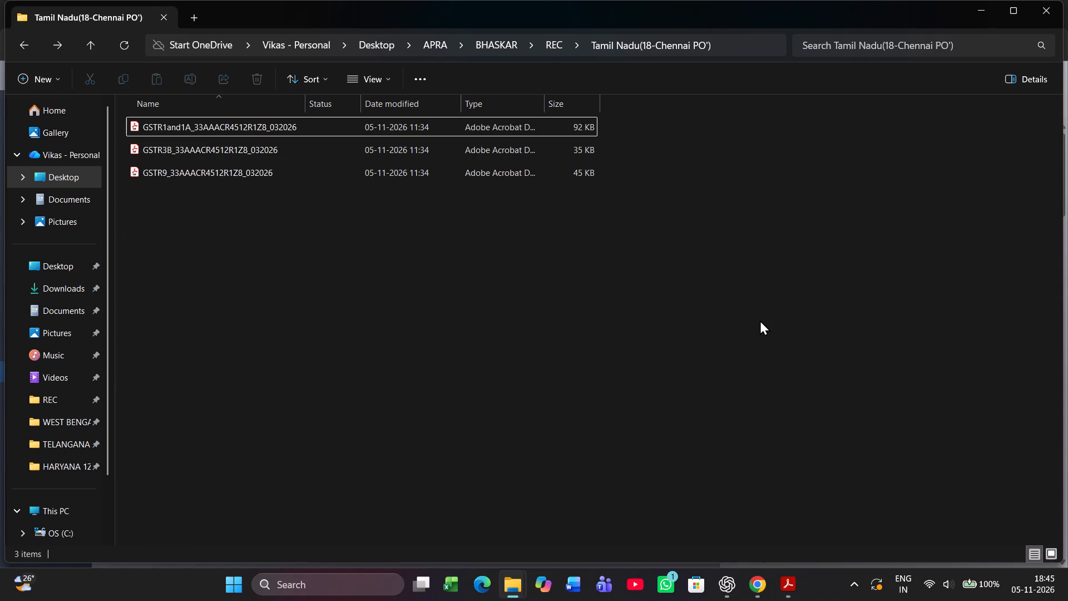
Switch to Chrome and export GSTR-2B data for only Tamil Nadu(18-Chennai PO') in Octa Format – Smart, keeping the period 04-2025 to 03-2026.
key(alt+Tab)
key(alt+Tab)
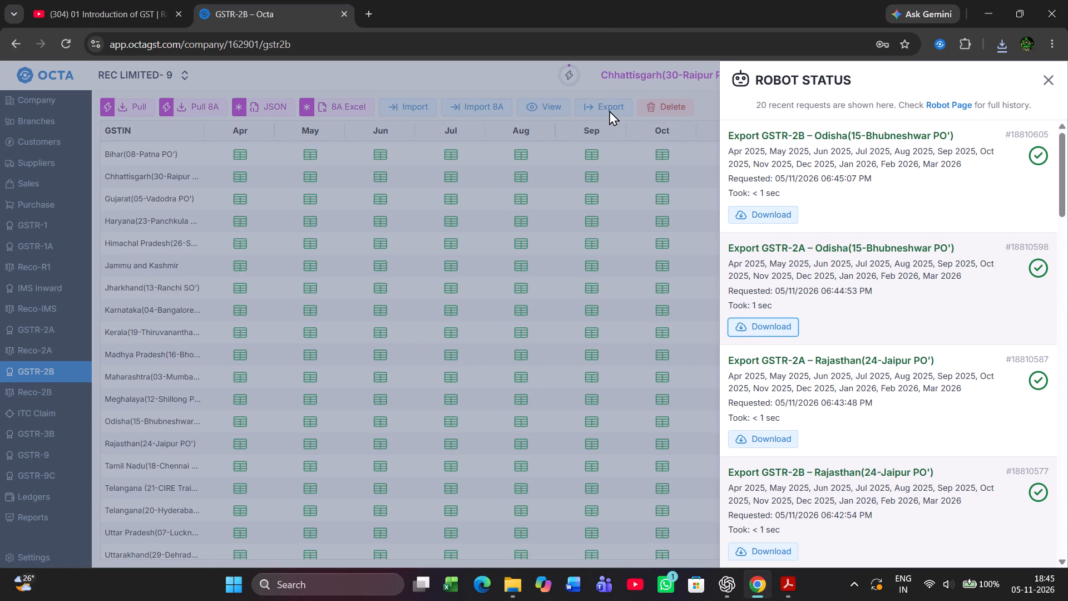
click(609, 110)
click(609, 110)
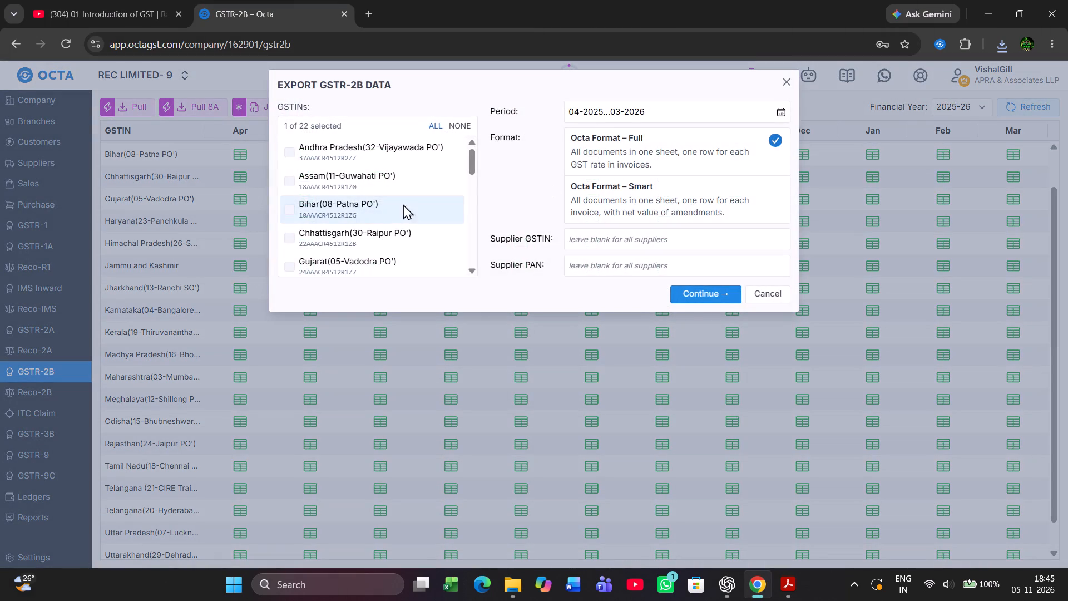
scroll(395, 219, down, 4)
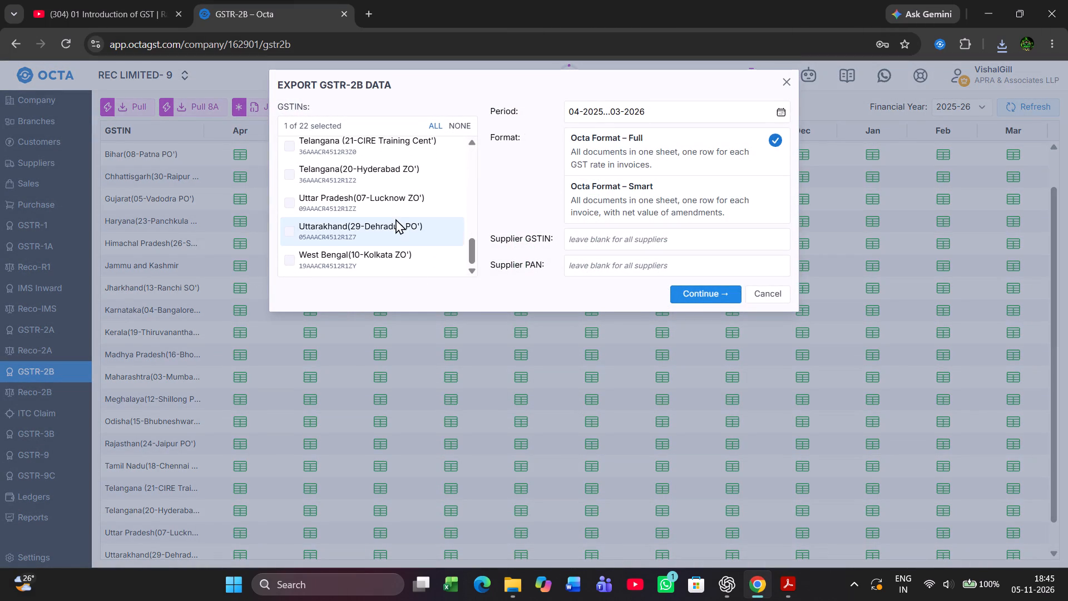
scroll(395, 219, up, 2)
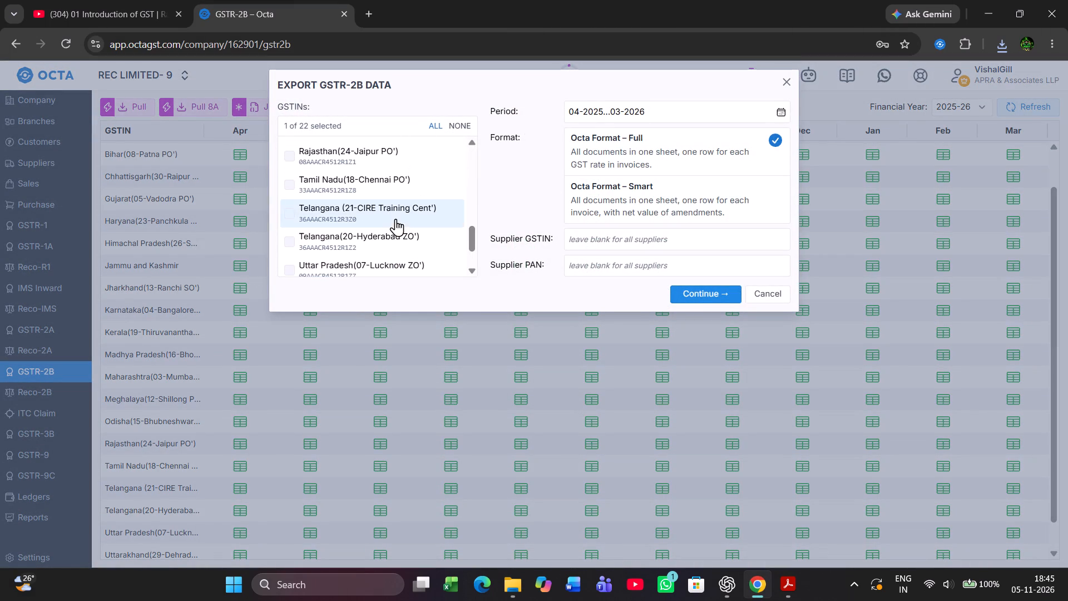
click(284, 185)
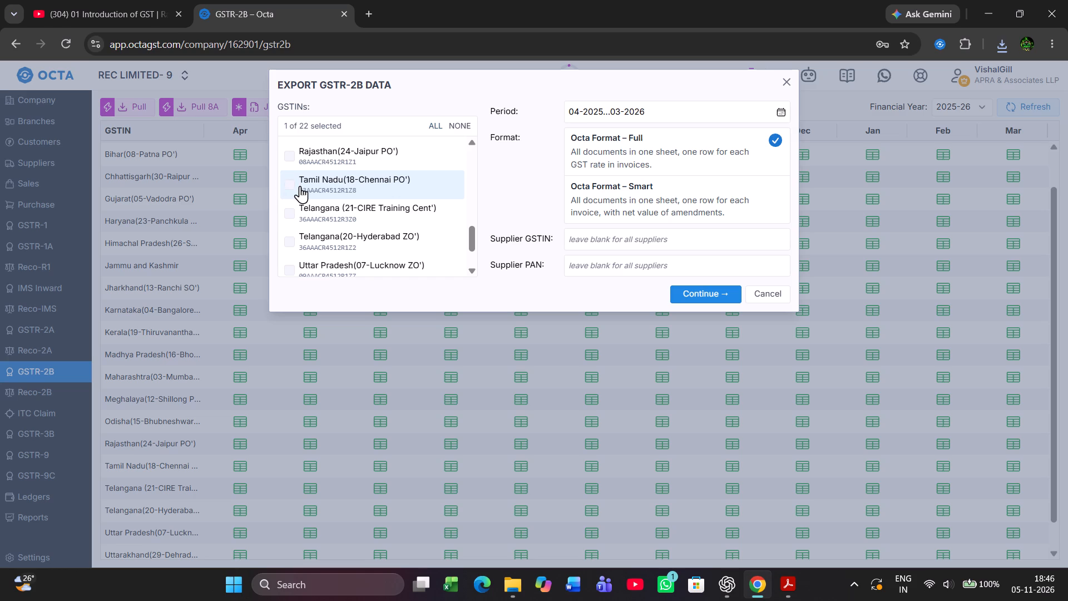
scroll(300, 186, up, 1)
click(290, 142)
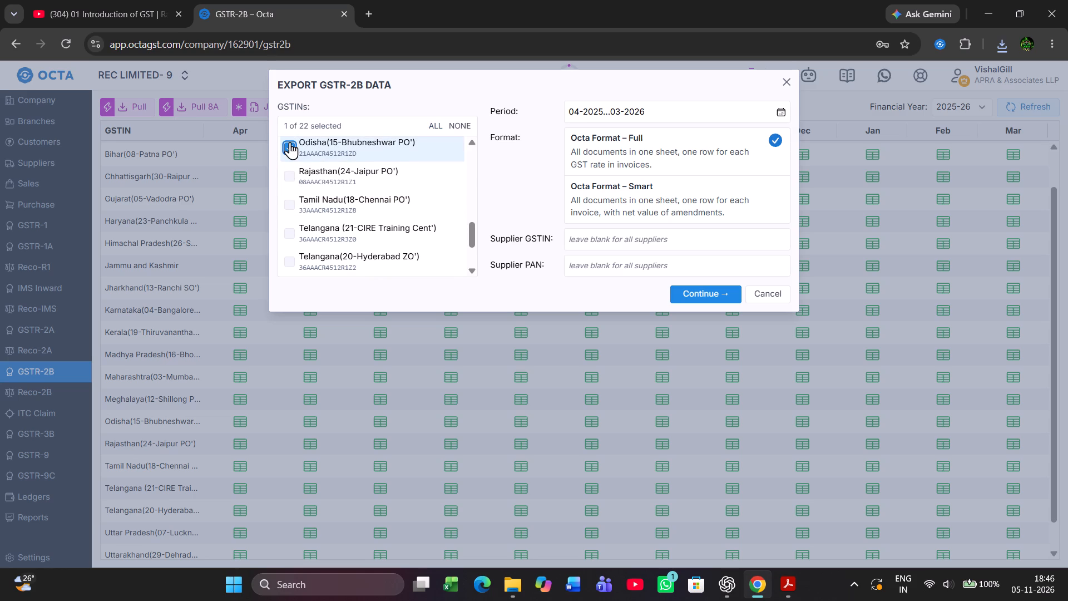
click(293, 209)
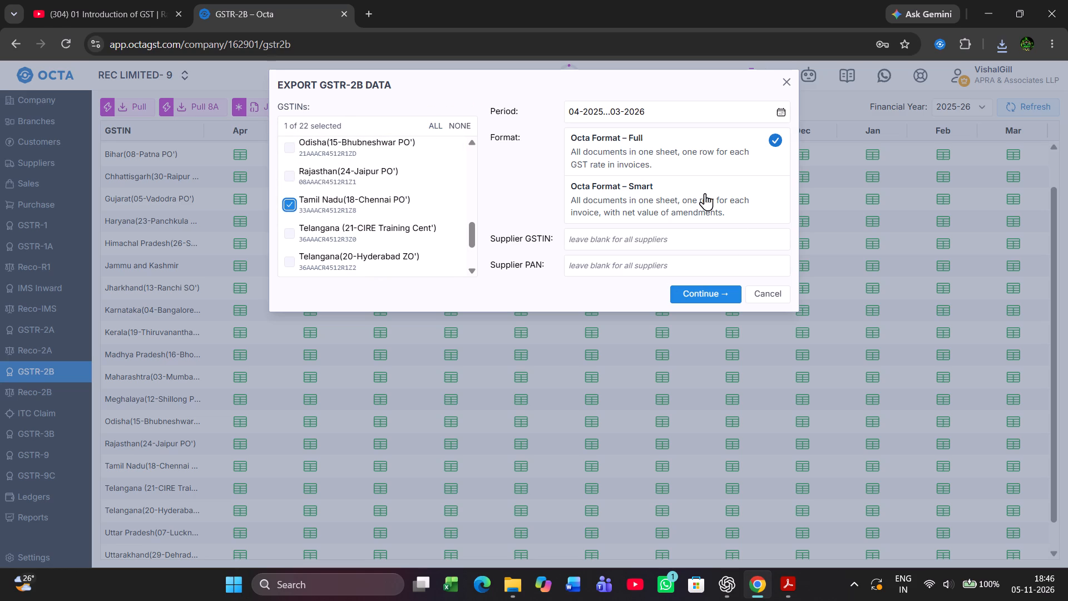
click(705, 193)
click(702, 295)
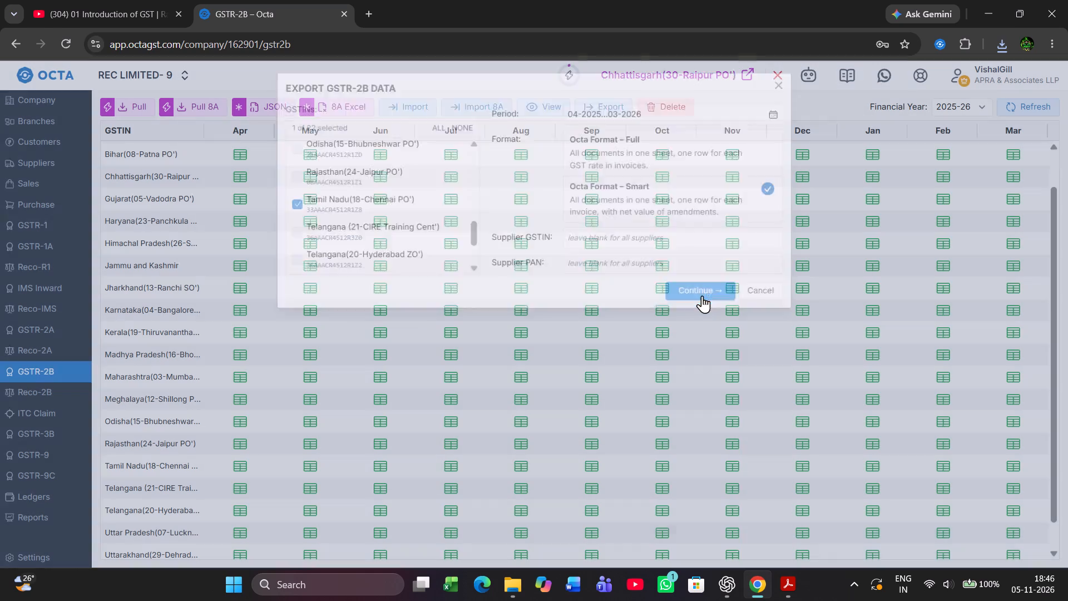
Export the GSTR-2A data for 04-2025 to 03-2026 in Octa Format – Smart, keeping the preselected GSTIN.
click(21, 334)
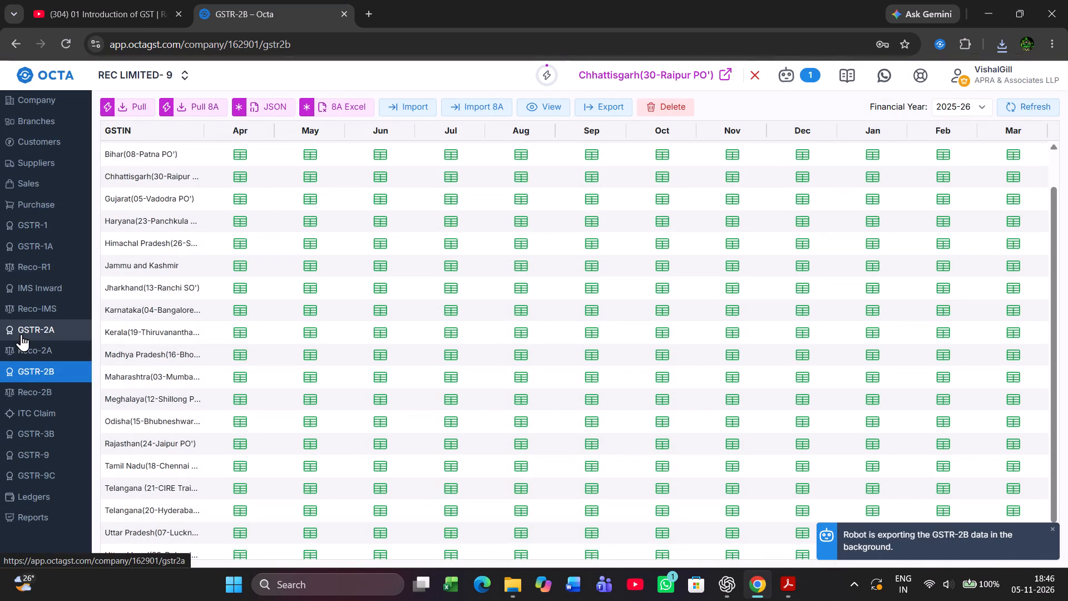
click(610, 110)
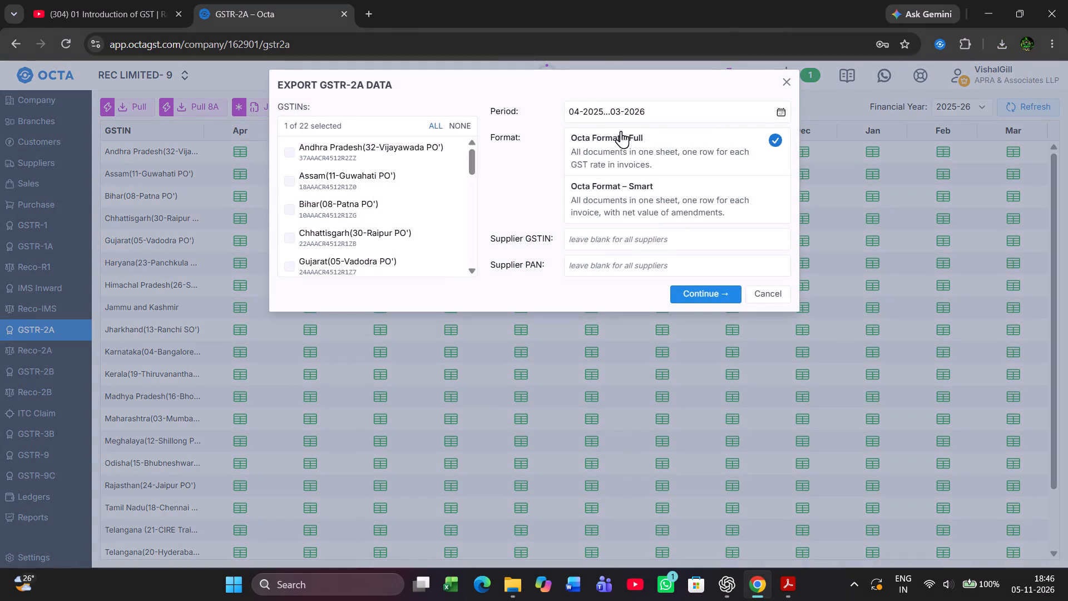
click(656, 215)
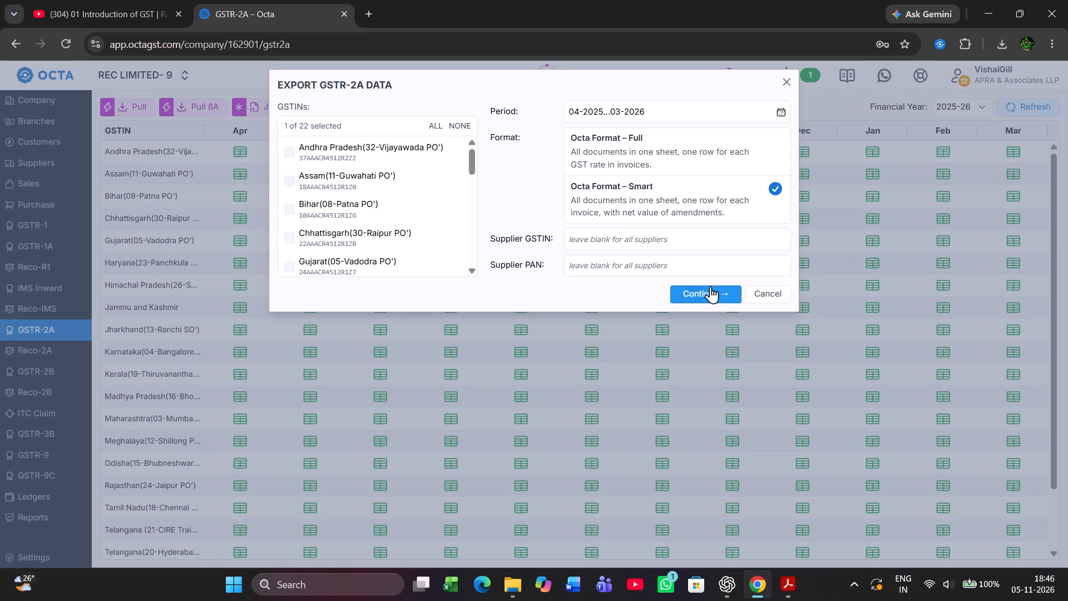
click(709, 292)
click(807, 76)
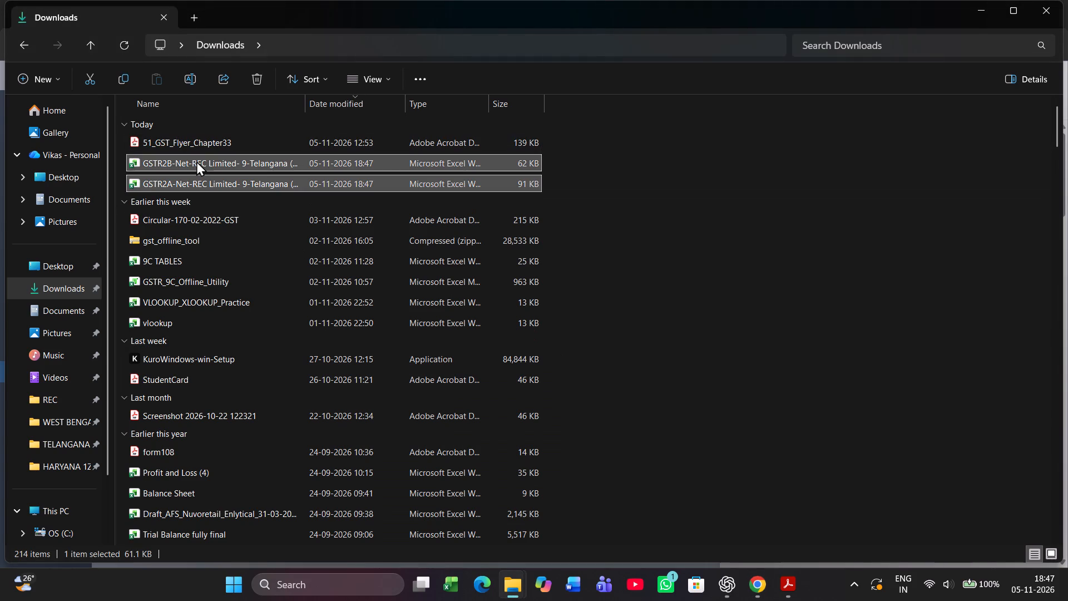
key(ctrl+x)
key(alt+Tab)
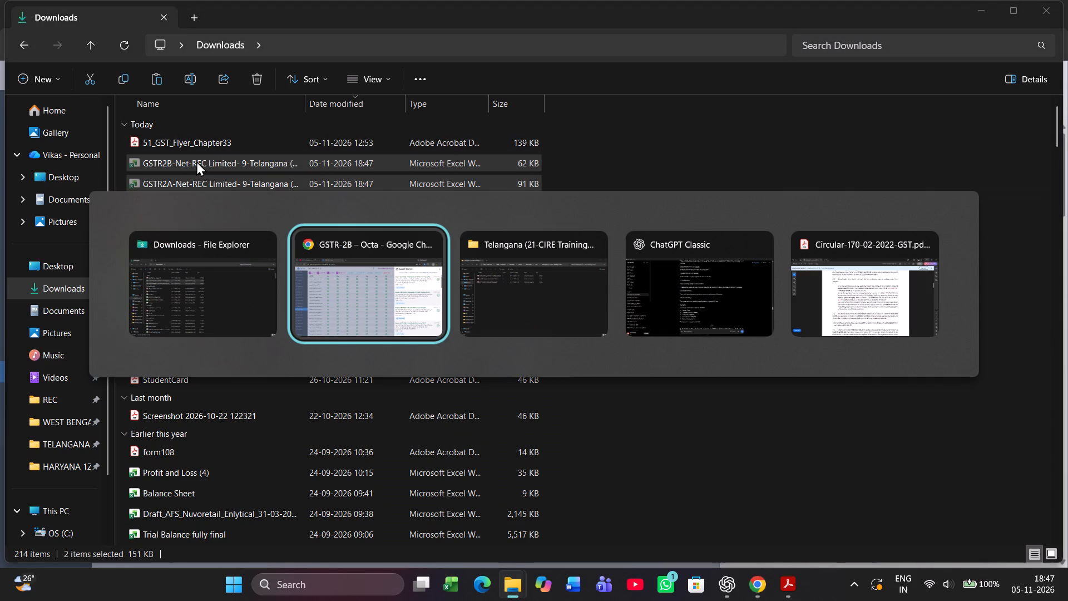
key(alt+Tab)
key(ctrl+v)
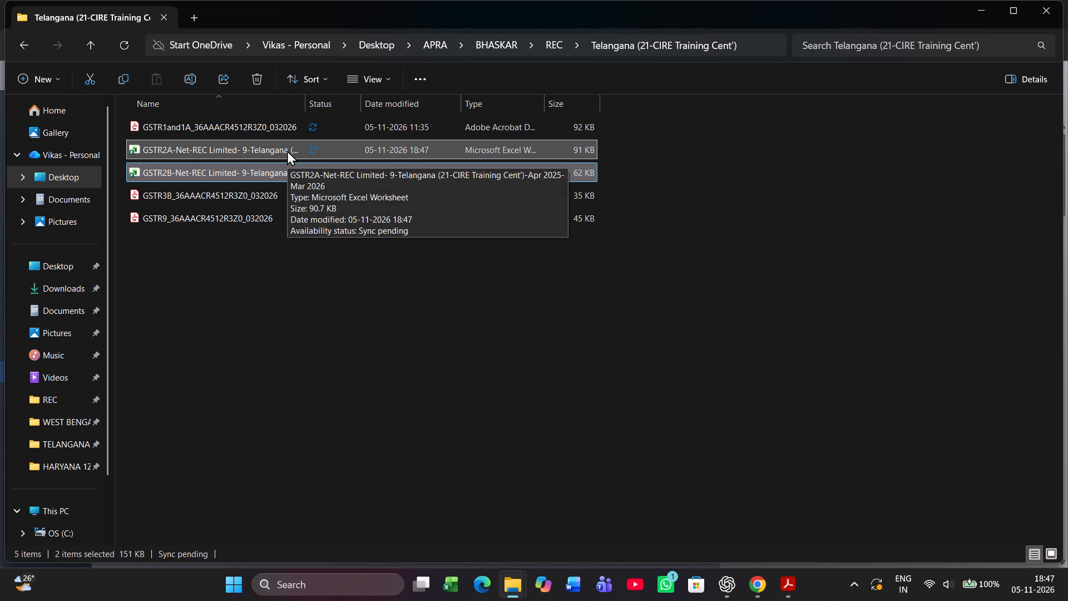
Return to the REC folder and select the Telangana(20-Hyderabad ZO') folder.
key(BackSpace)
key(Up)
key(Up)
key(Up)
key(Up)
key(Up)
key(Up)
key(Up)
key(Up)
key(Up)
key(Up)
key(Up)
key(Up)
key(Up)
key(Up)
key(Up)
key(Up)
key(Up)
key(Up)
key(Up)
key(Up)
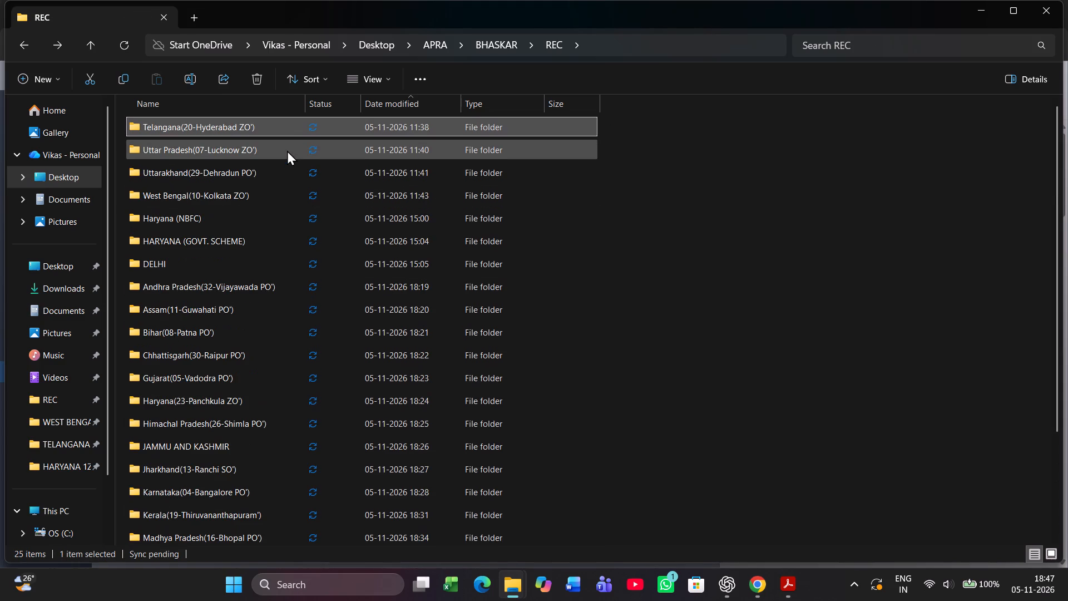
key(Down)
key(Up)
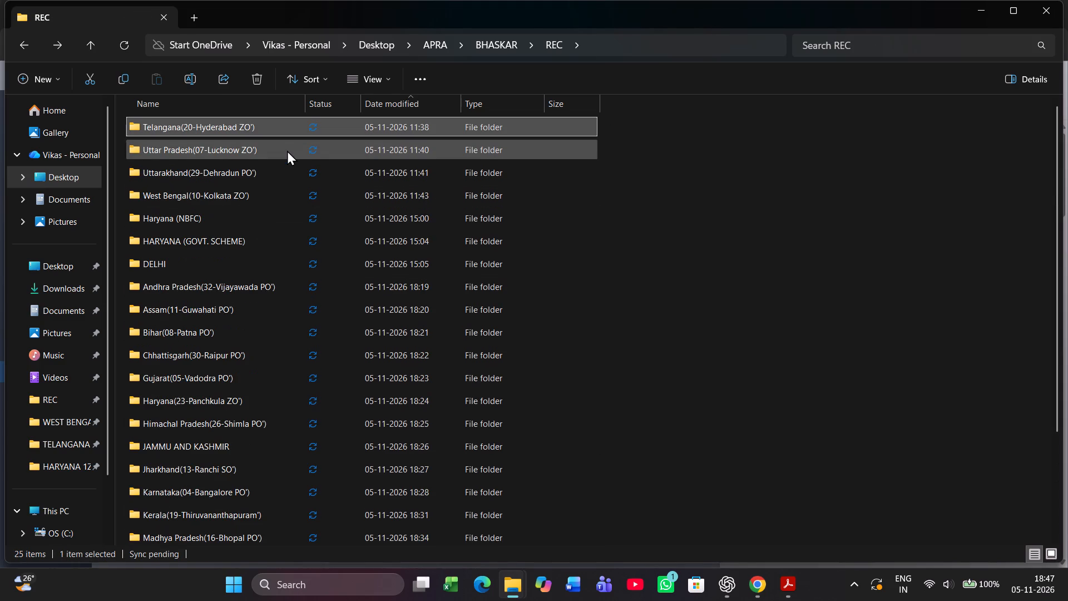
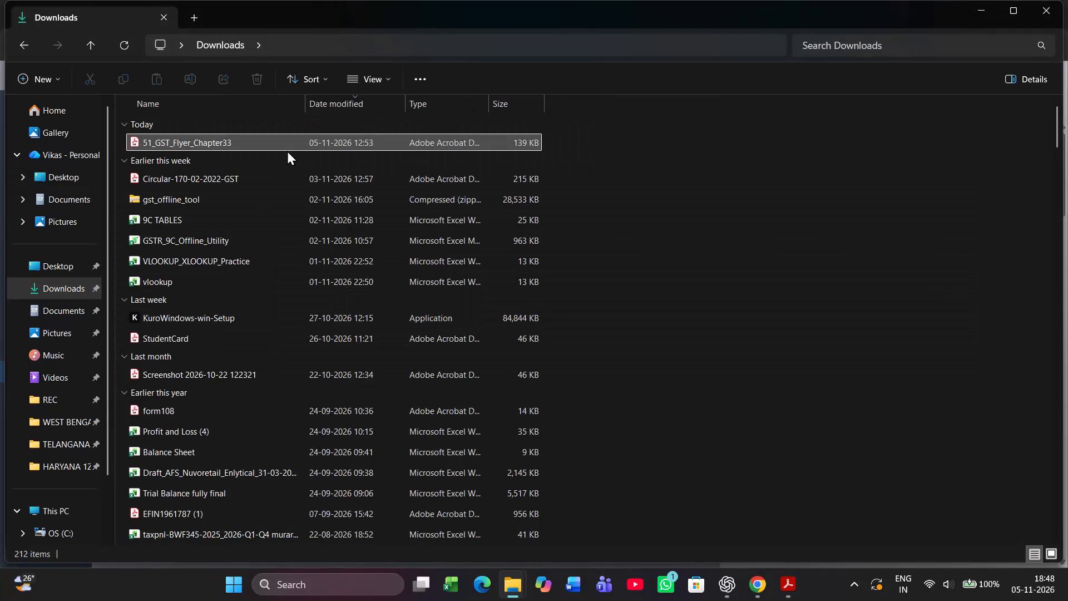
Switch to Octa and export GSTR-2B data for only Telangana(20-Hyderabad ZO'), period 04-2025 to 03-2026, in Octa Format – Smart.
key(alt+Tab)
key(alt+Tab)
key(alt+Tab)
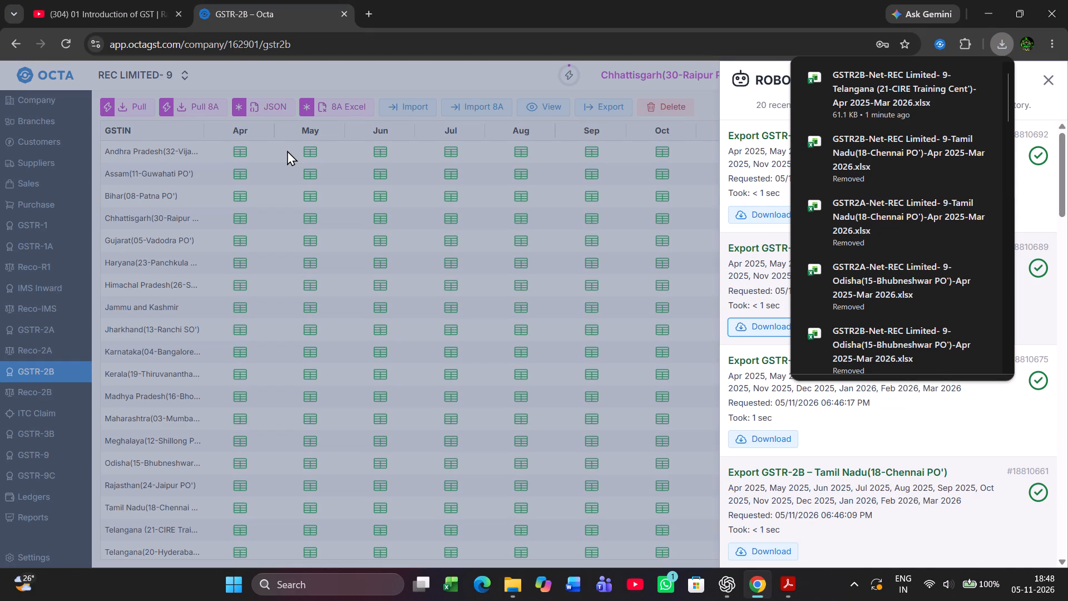
click(287, 150)
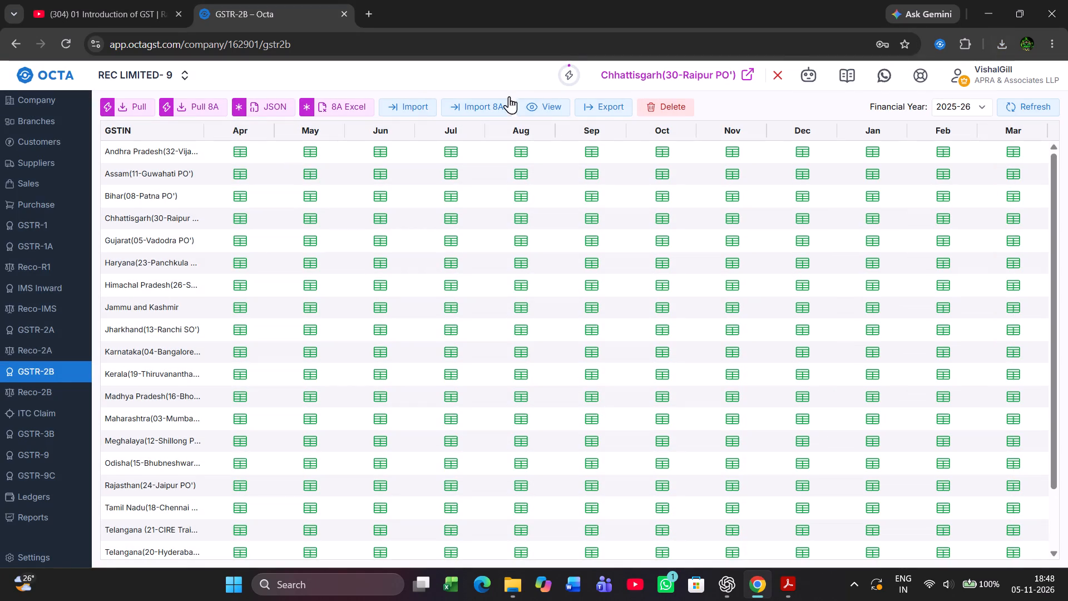
click(596, 104)
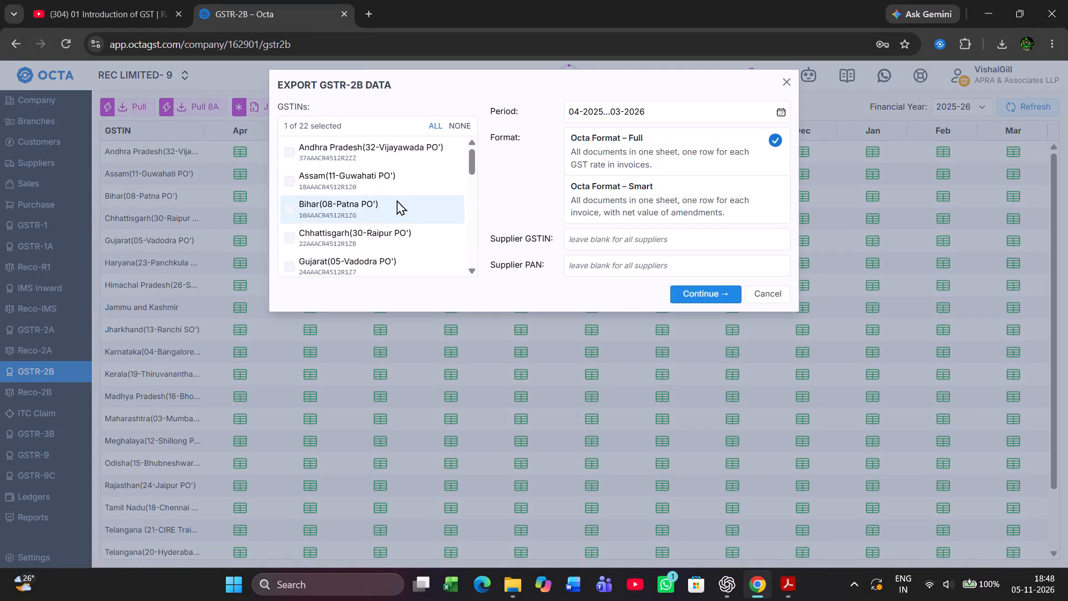
scroll(397, 200, down, 7)
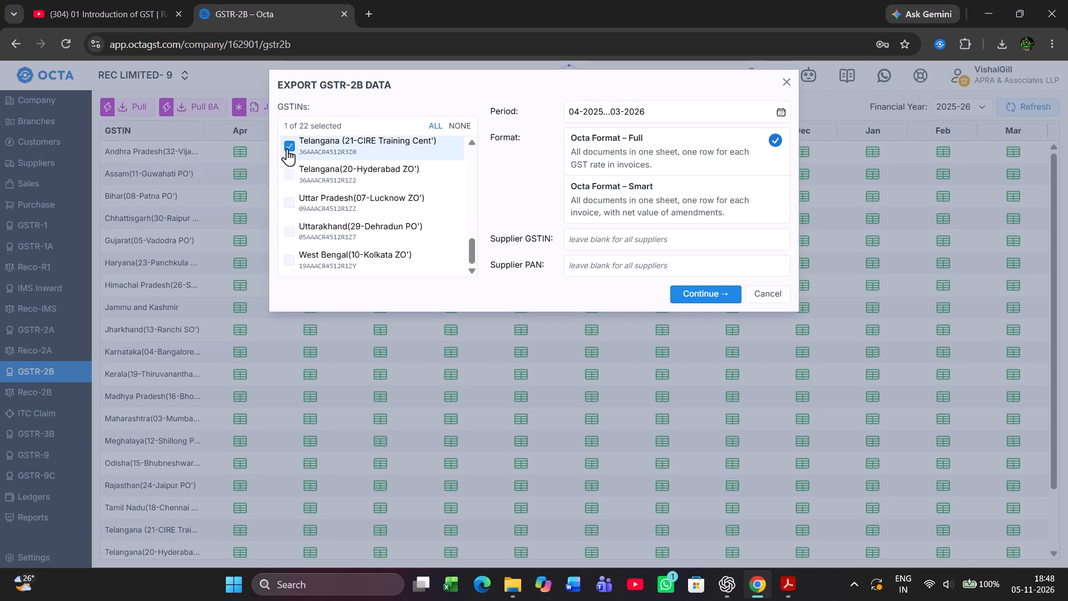
click(287, 149)
click(289, 173)
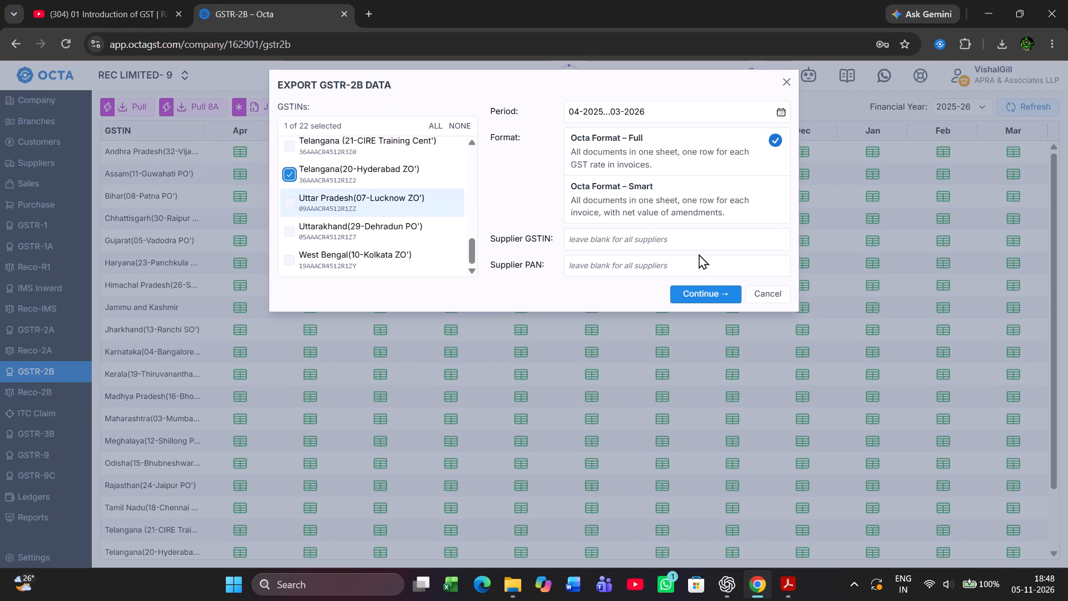
click(723, 201)
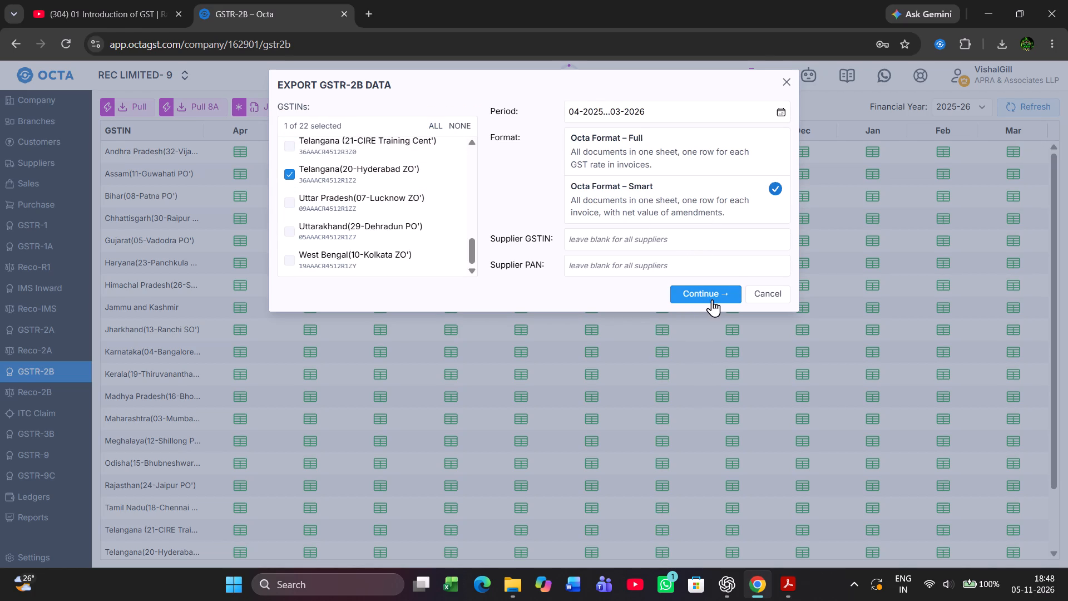
click(712, 299)
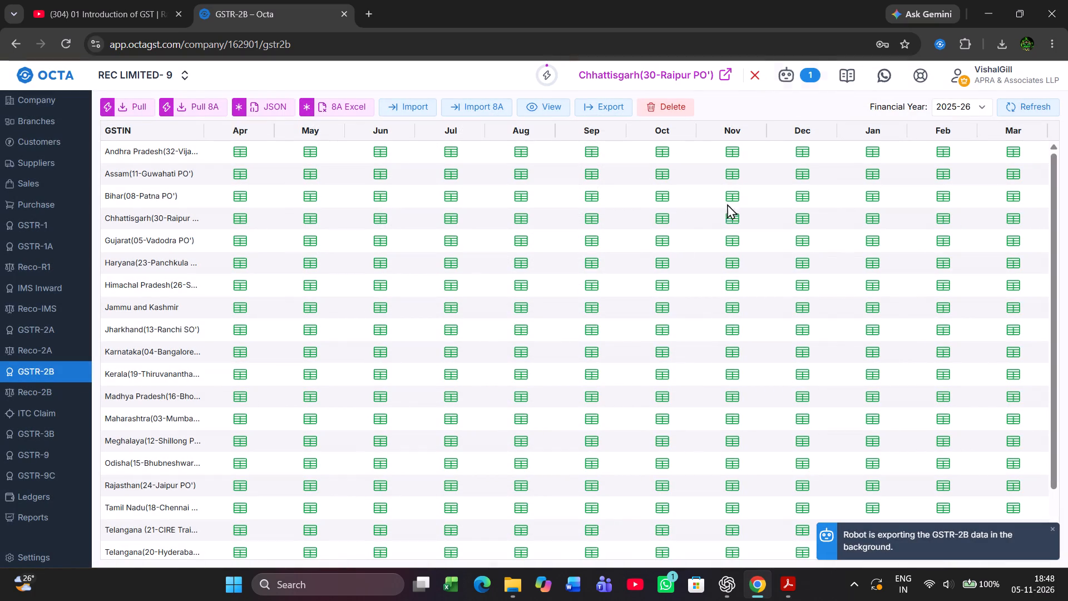
Export the GSTR-2A data for 04-2025 to 03-2026 in Octa Format – Smart, keeping Telangana(20-Hyderabad ZO') as the selected GSTIN.
click(41, 325)
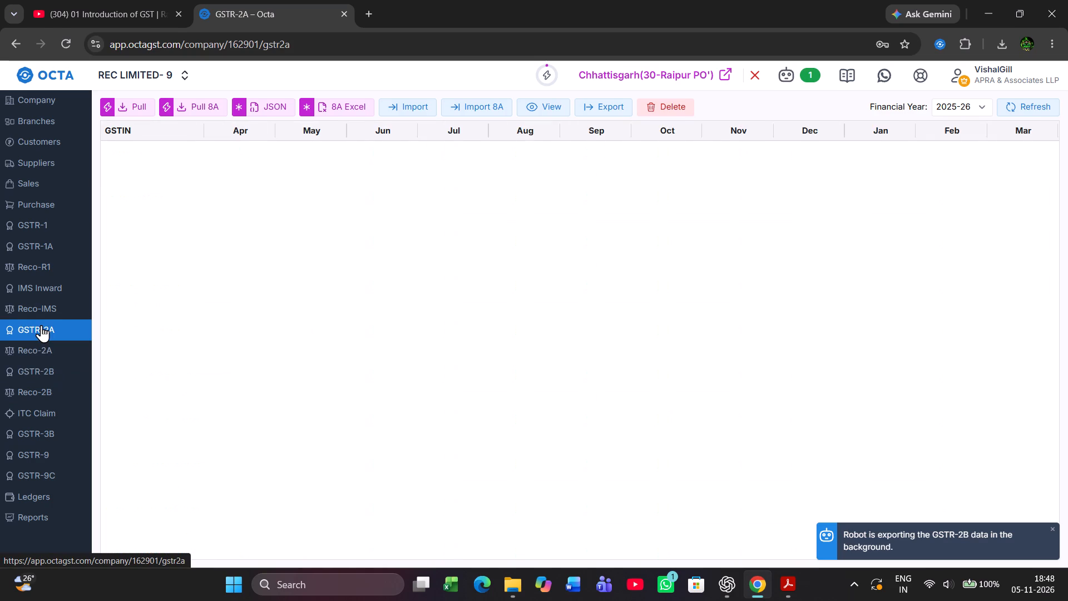
click(604, 102)
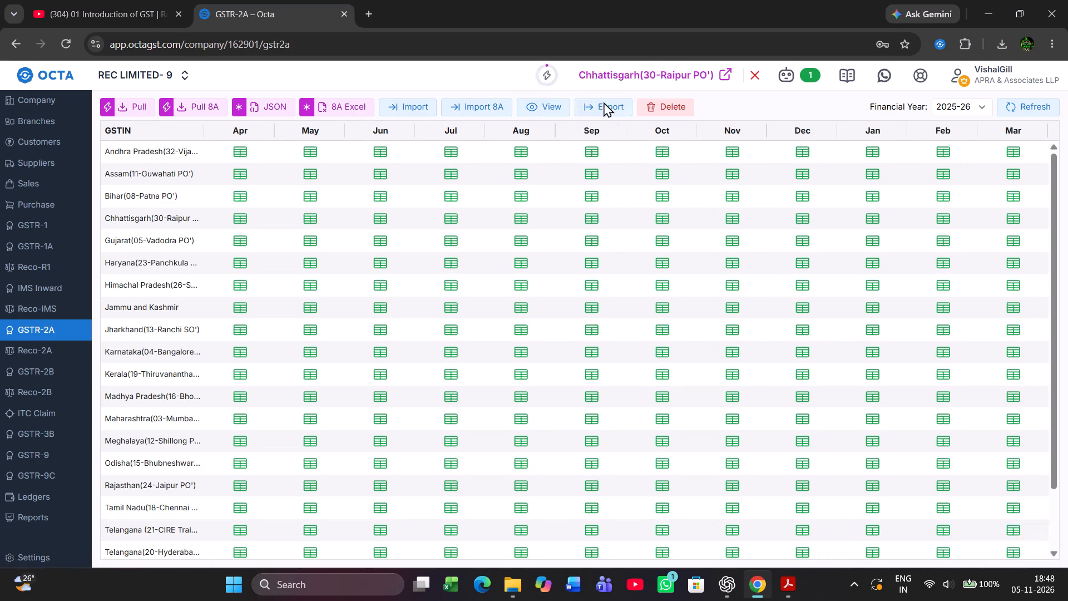
scroll(403, 217, down, 9)
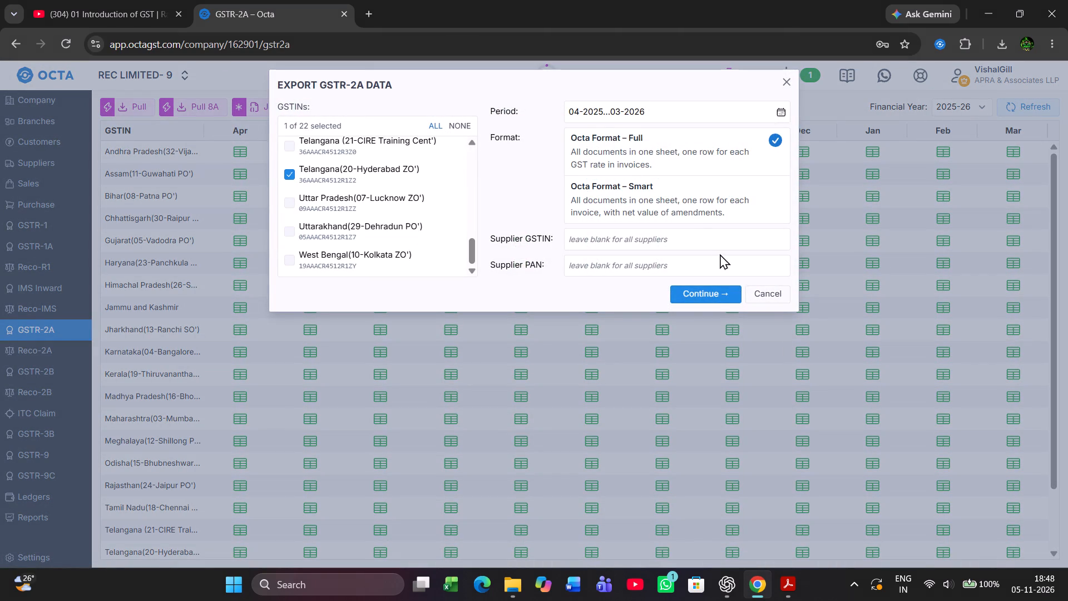
click(693, 213)
click(709, 300)
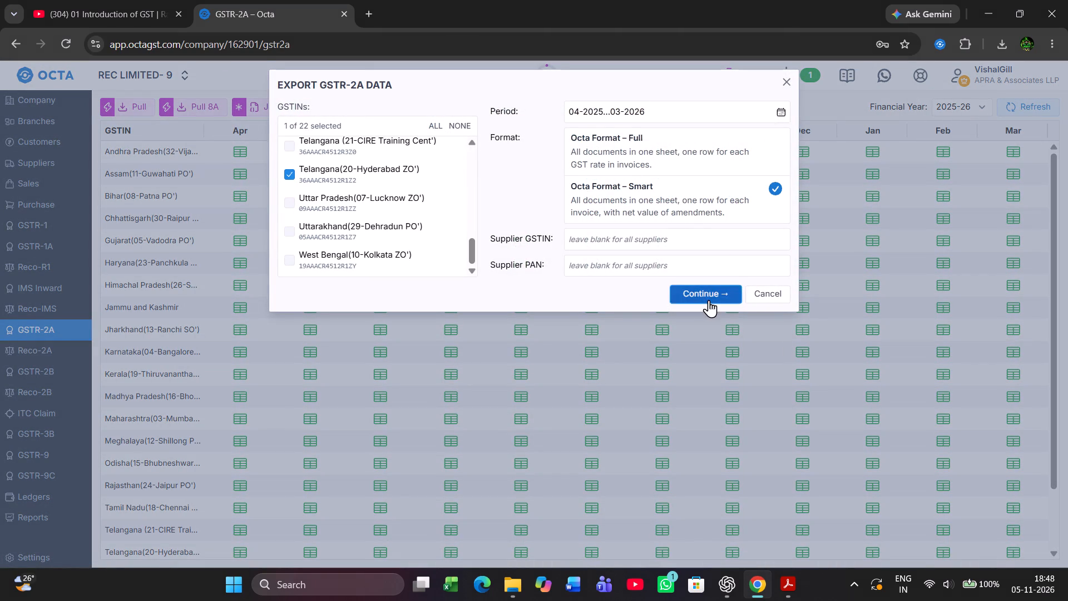
click(788, 68)
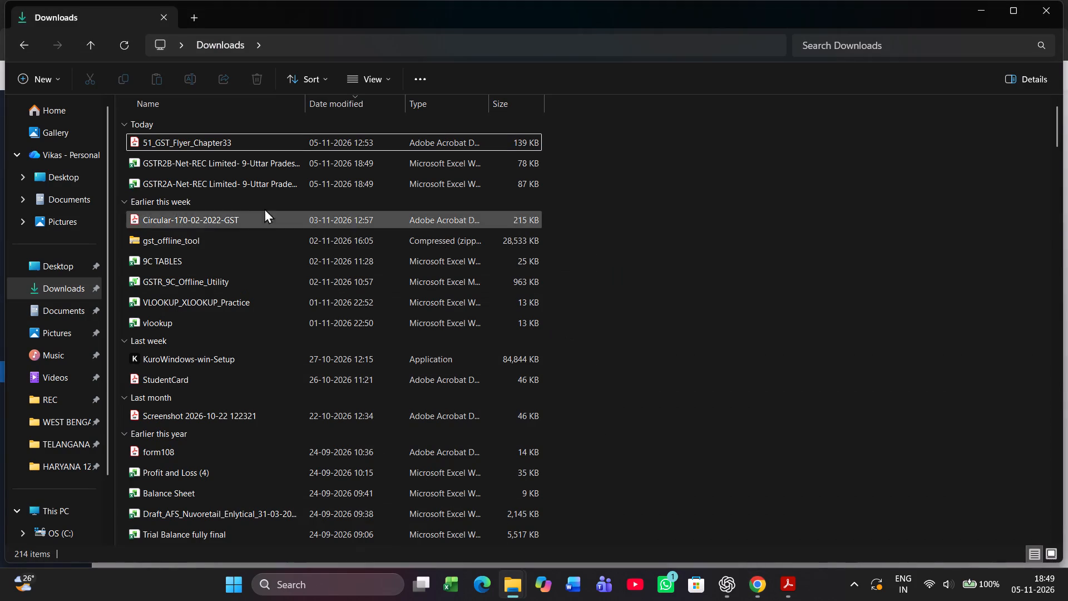
click(249, 162)
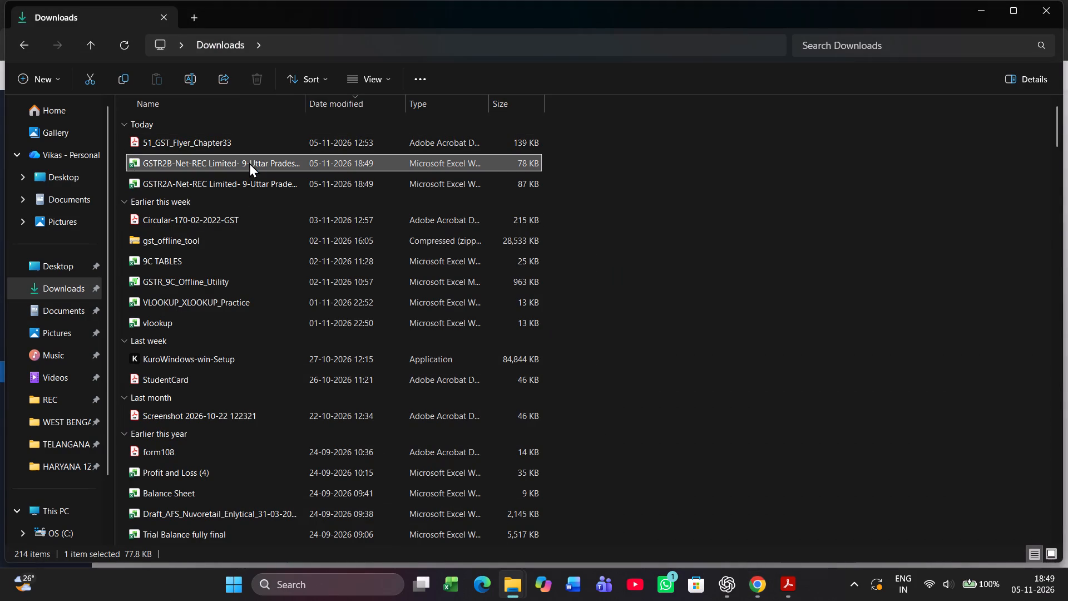
key(shift+Down)
key(ctrl+x)
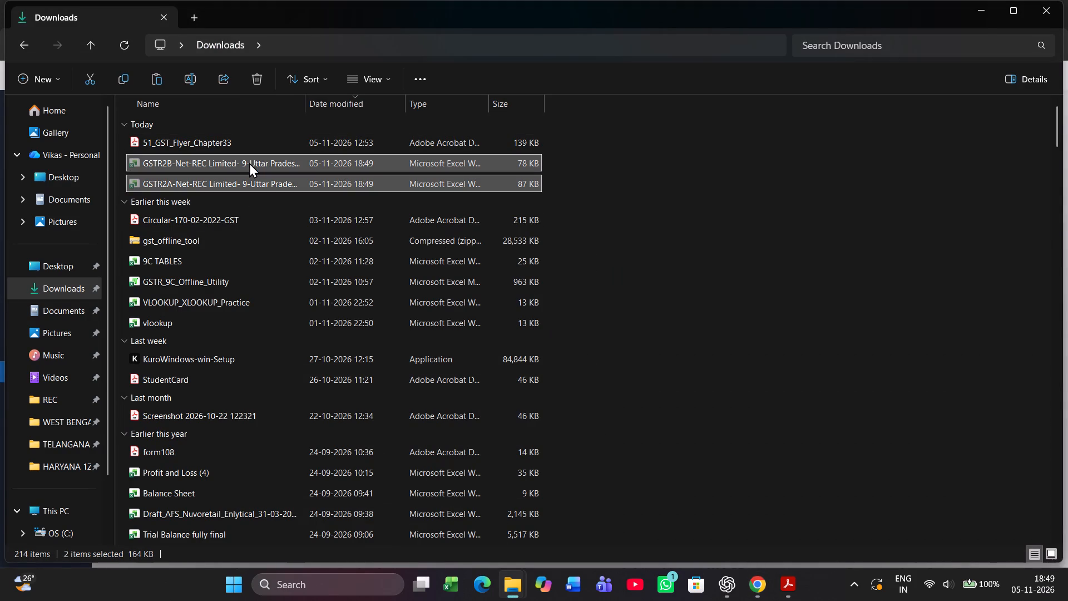
key(alt+Tab)
key(alt+Tab)
key(ctrl+v)
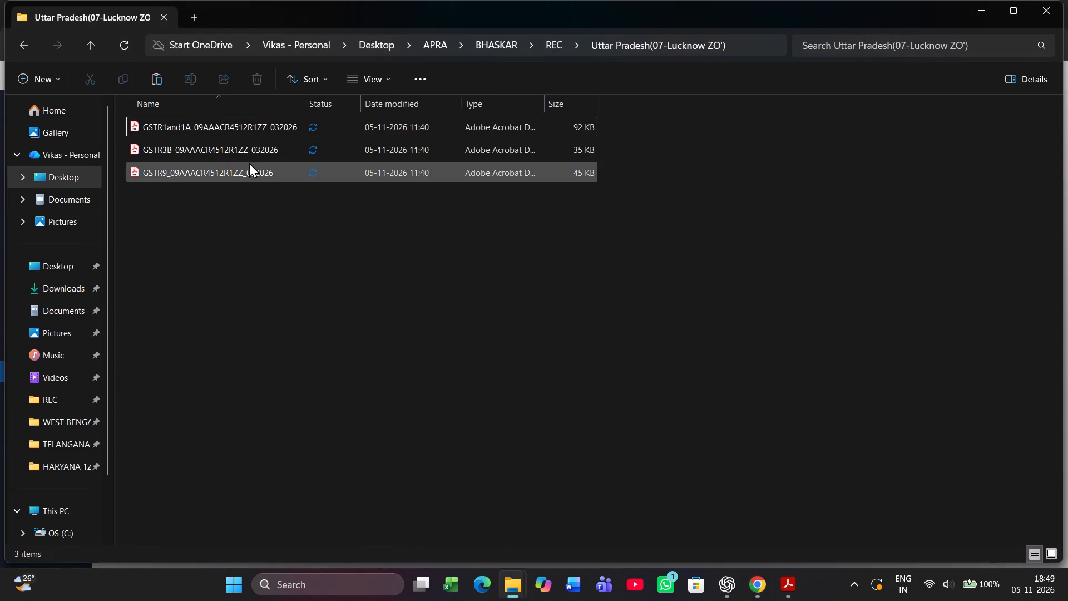
Return to the REC folder and open the Uttarakhand(29-Dehradun PO') folder.
key(BackSpace)
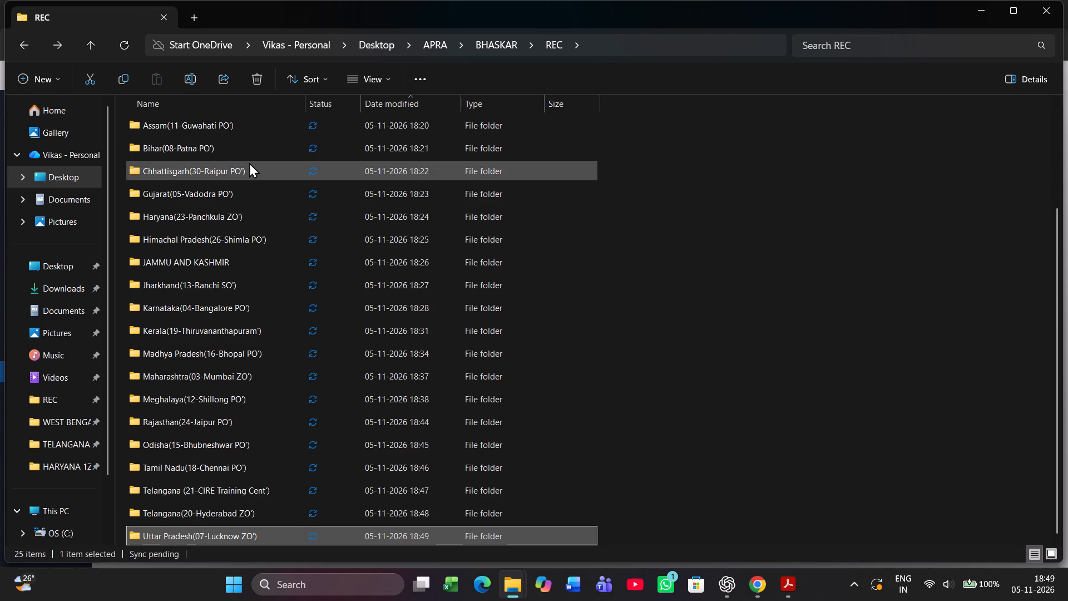
key(Up)
key(Up)
key(Up)
key(Up)
key(Up)
key(Up)
key(Up)
key(Up)
key(Up)
key(Up)
key(Up)
key(Up)
key(Up)
key(Up)
key(Up)
key(Up)
key(Up)
key(Up)
key(Up)
key(Up)
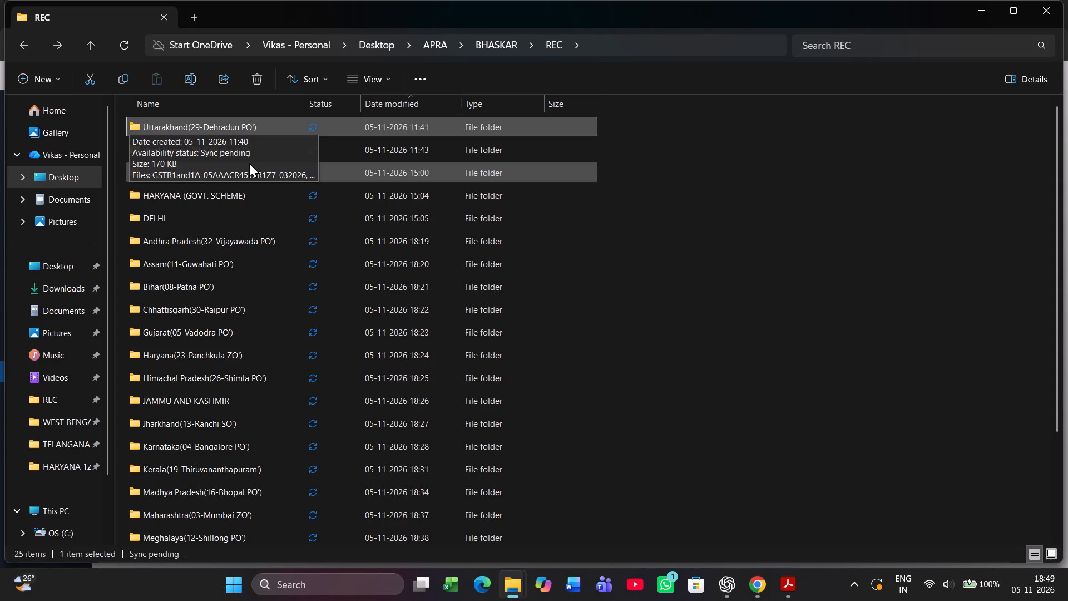
key(Return)
Switch to Octa and export GSTR-2B data for only Uttarakhand(29-Dehradun PO'), period 04-2025 to 03-2026, in Octa Format – Smart.
key(alt+Tab)
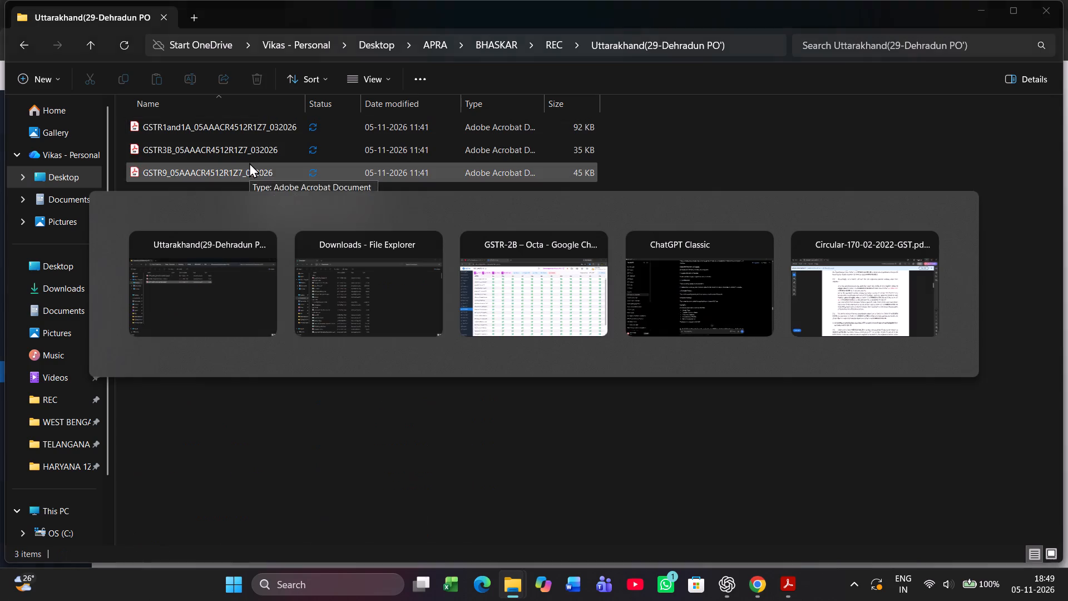
key(alt+Tab)
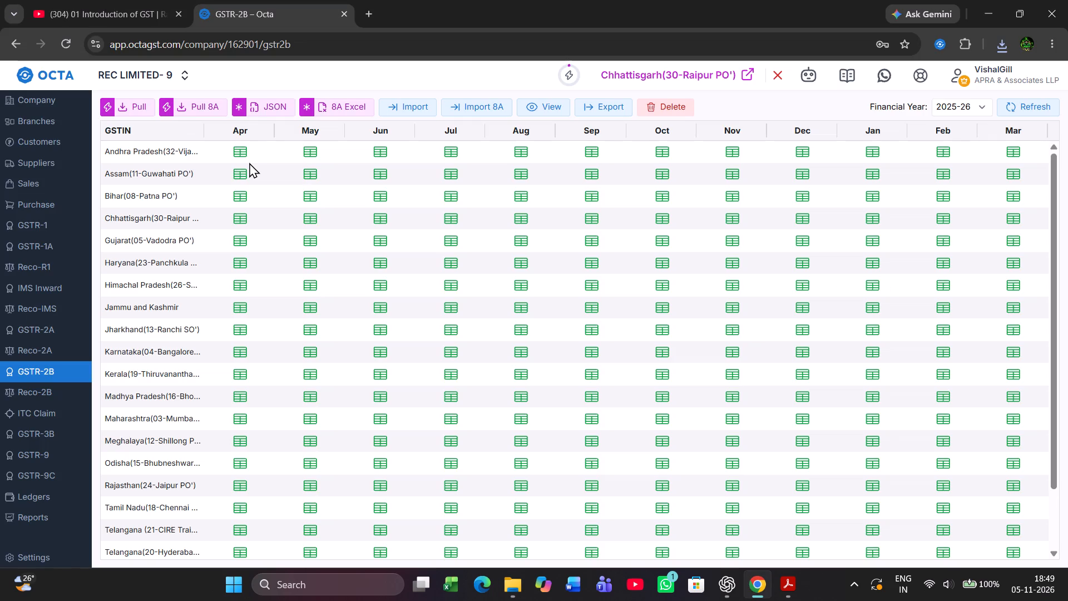
click(603, 105)
scroll(375, 184, down, 10)
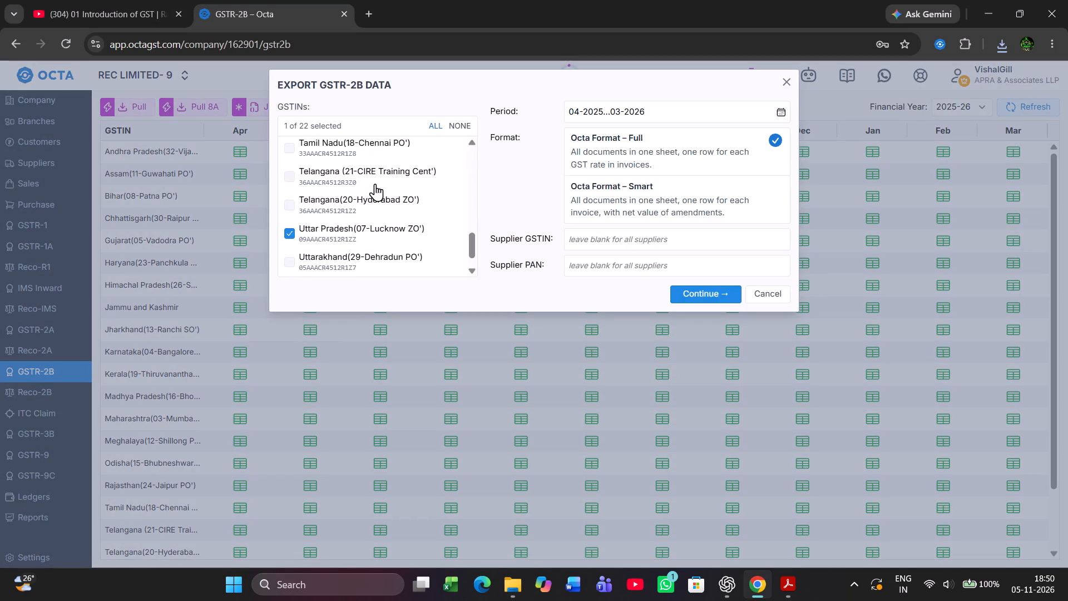
click(290, 234)
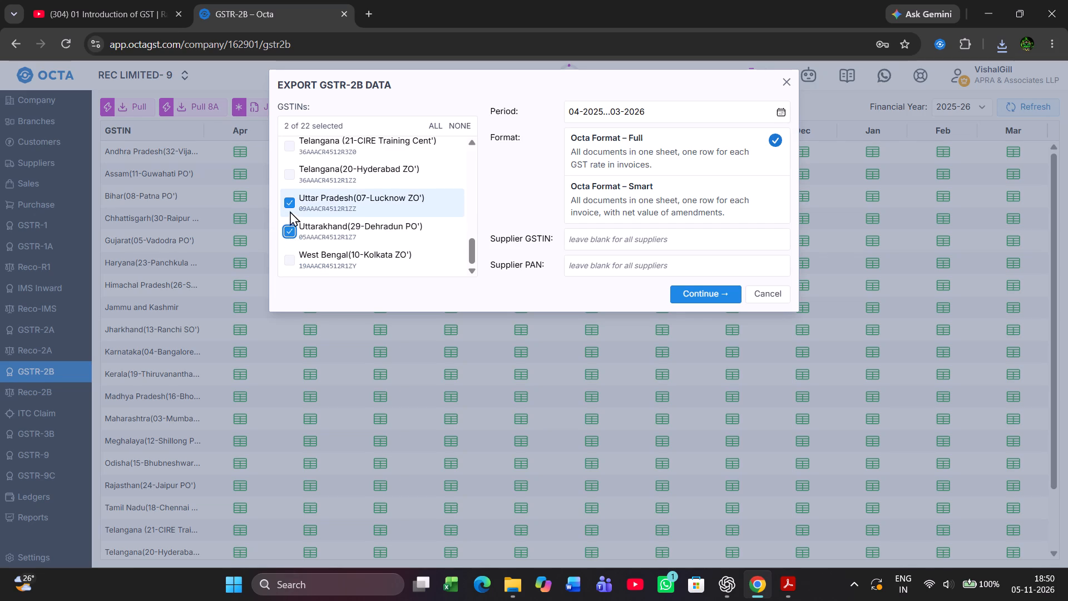
click(288, 209)
click(292, 206)
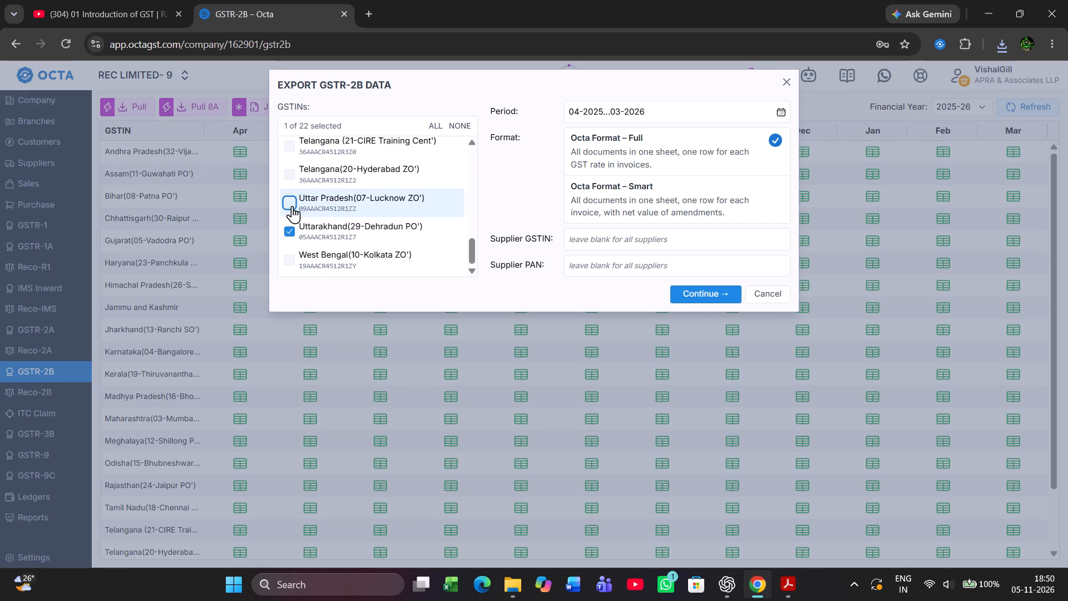
click(690, 201)
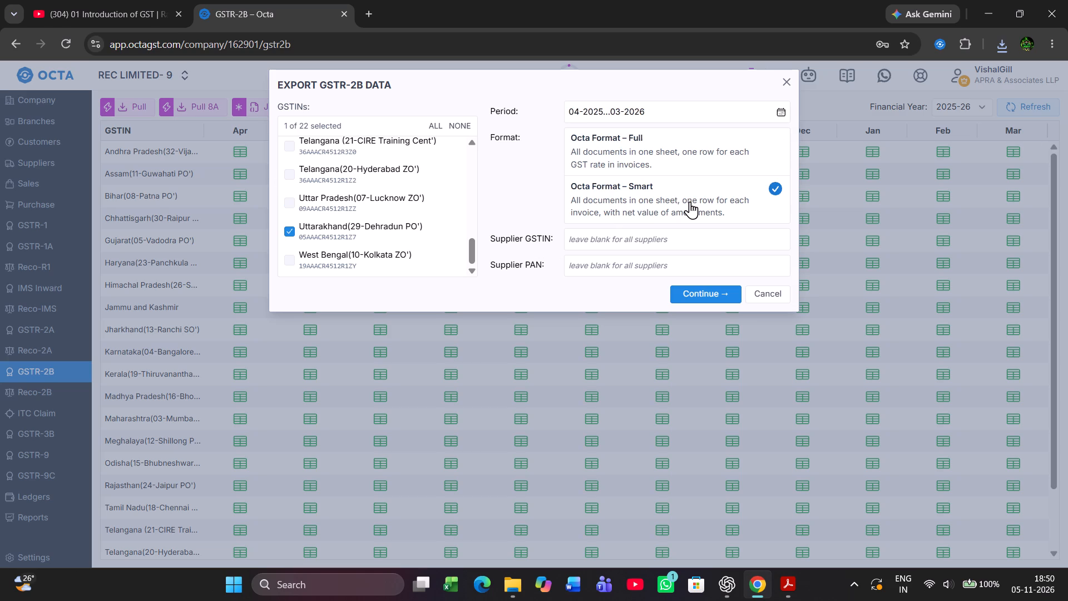
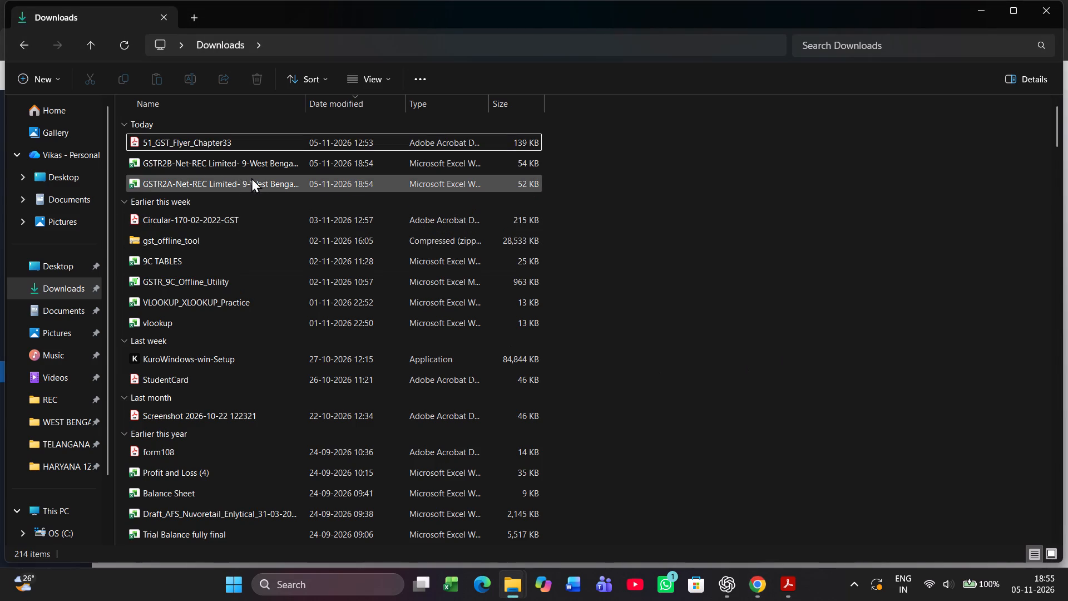
click(275, 162)
key(shift+Down)
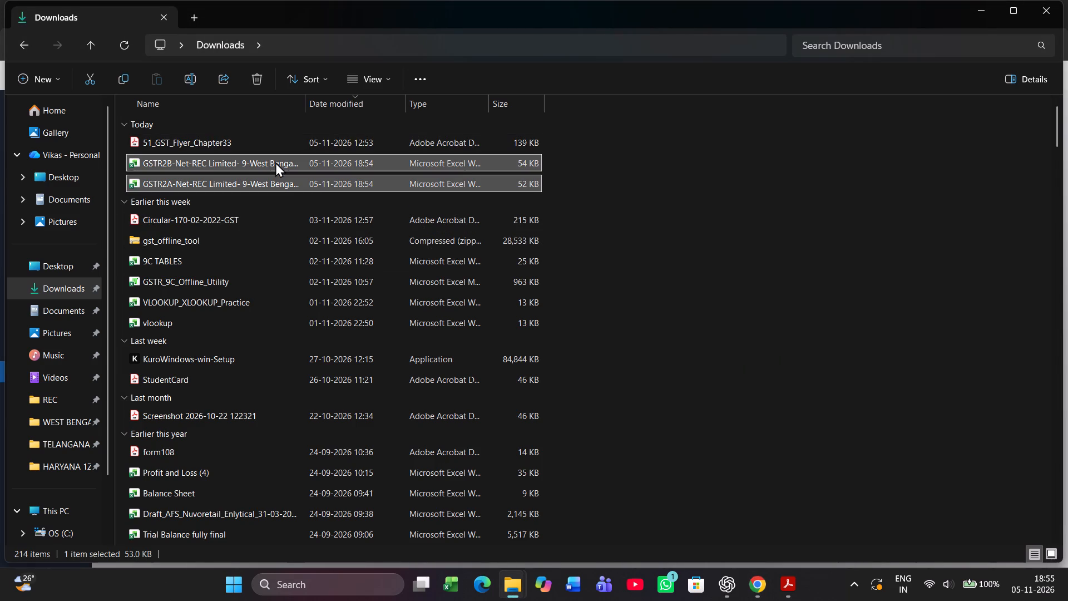
key(ctrl+x)
key(alt+Tab)
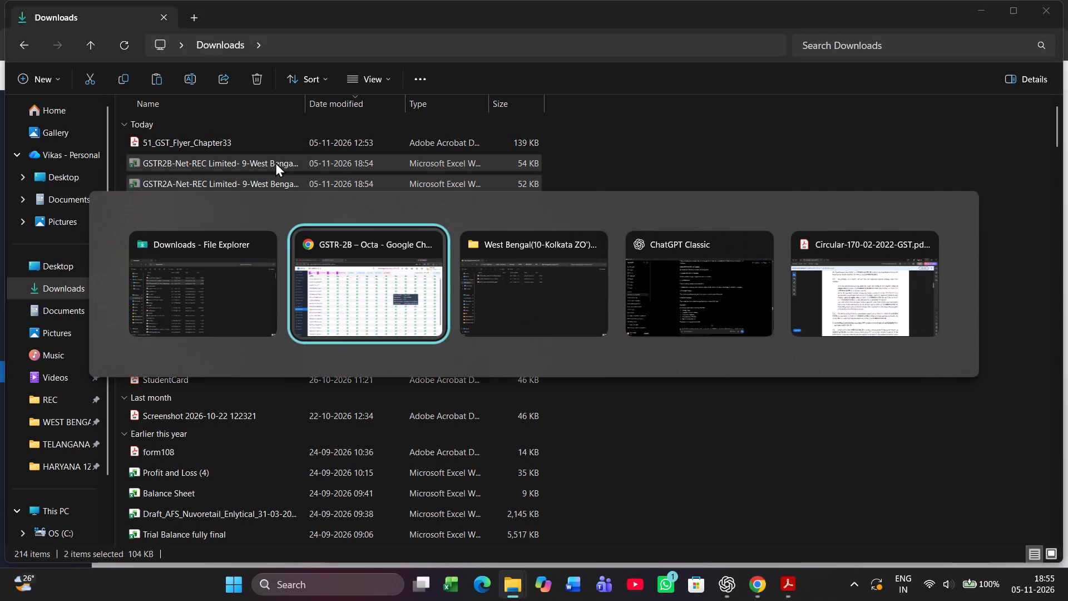
key(alt+Tab)
key(ctrl+v)
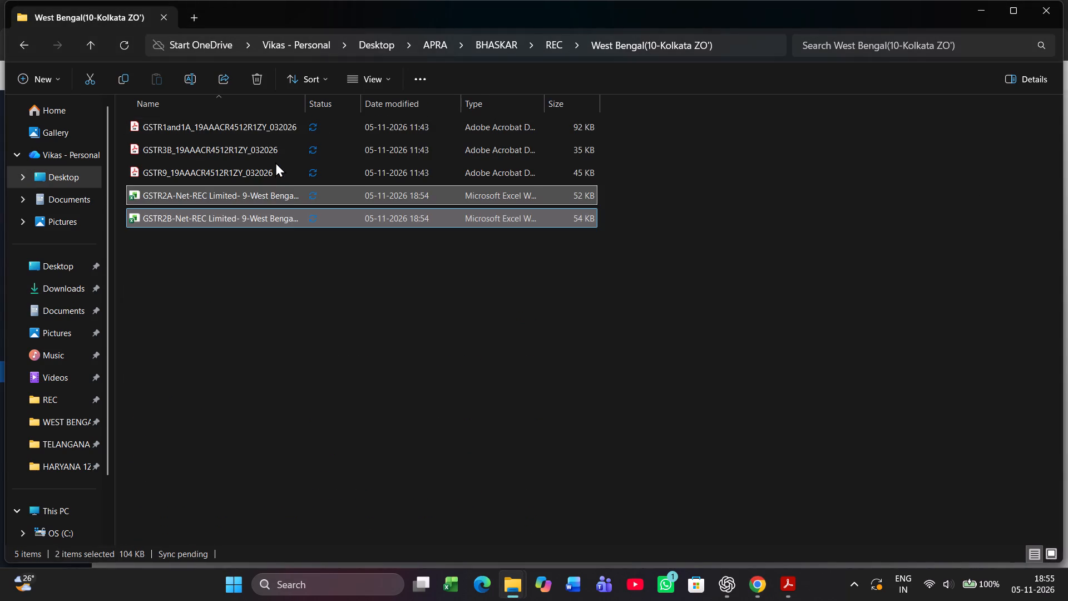
Check the contents of the Haryana (NBFC) and HARYANA (GOVT. SCHEME) folders in REC for their GSTR-2A and GSTR-2B files.
key(BackSpace)
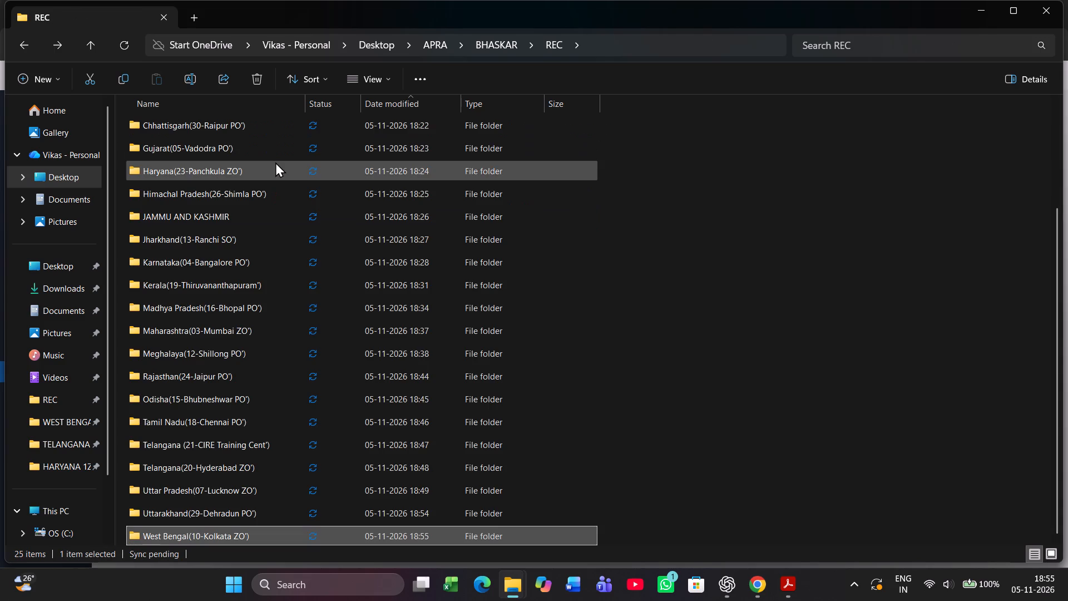
key(Up)
key(Up)
key(Up)
key(Up)
key(Up)
key(Up)
key(Up)
key(Up)
key(Up)
key(Up)
key(Up)
key(Up)
key(Up)
key(Up)
key(Up)
key(Up)
key(Up)
key(Up)
key(Up)
key(Up)
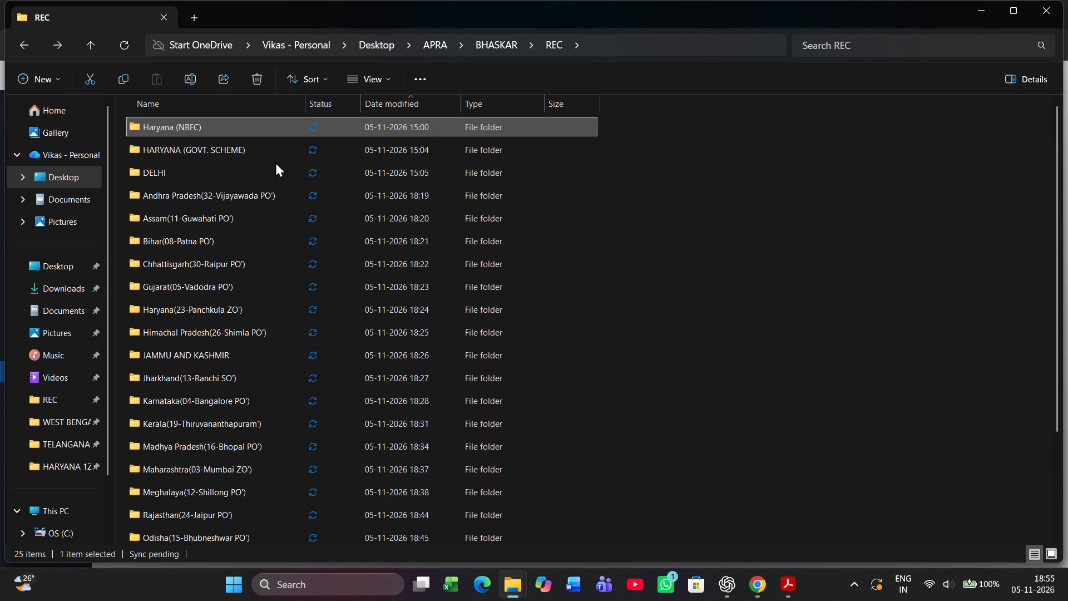
key(Return)
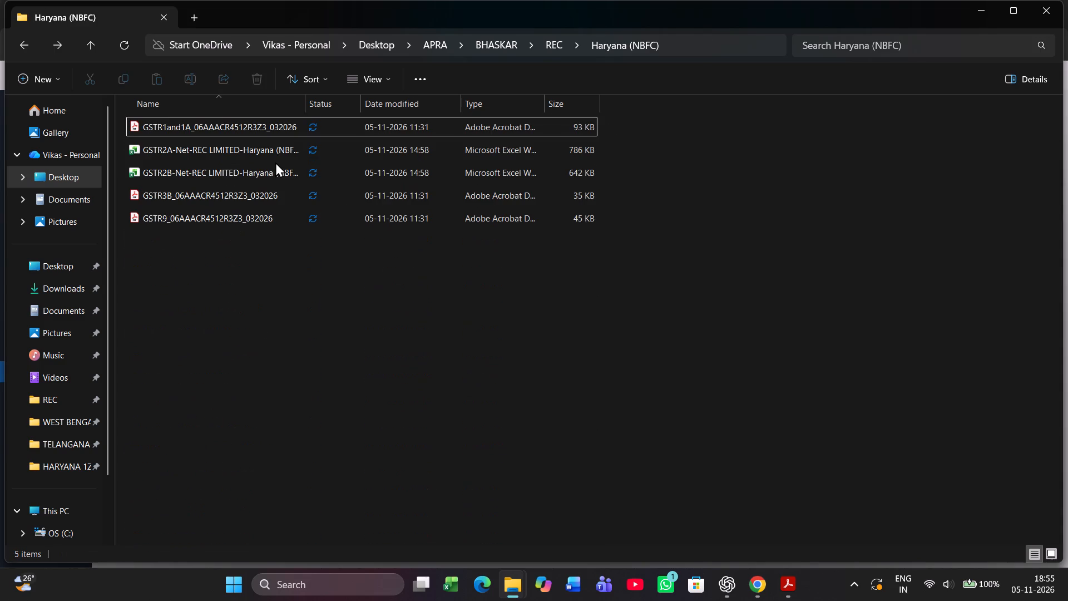
key(BackSpace)
key(Down)
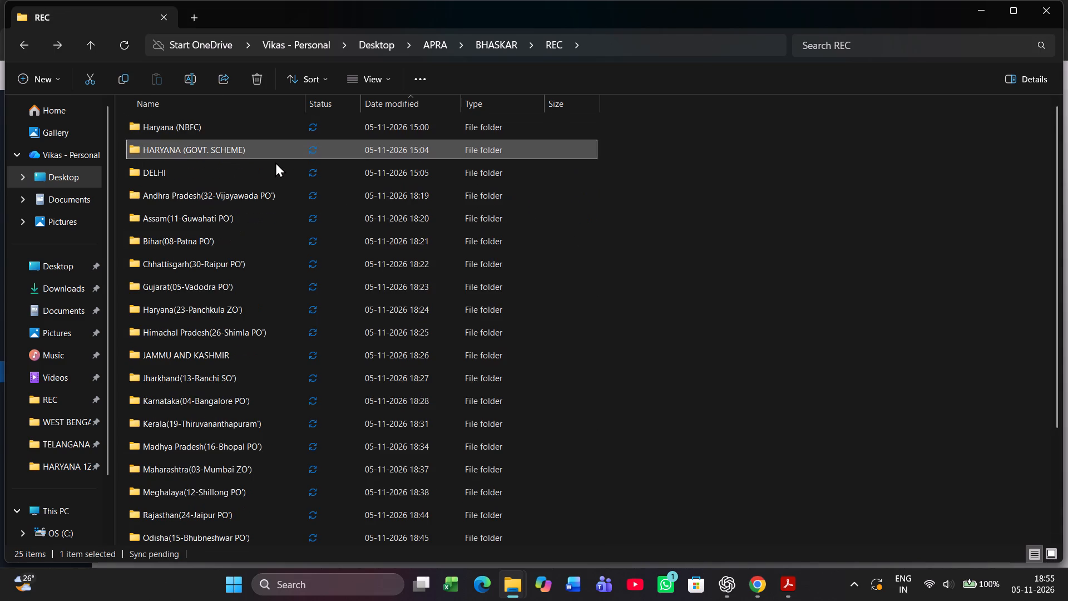
key(Return)
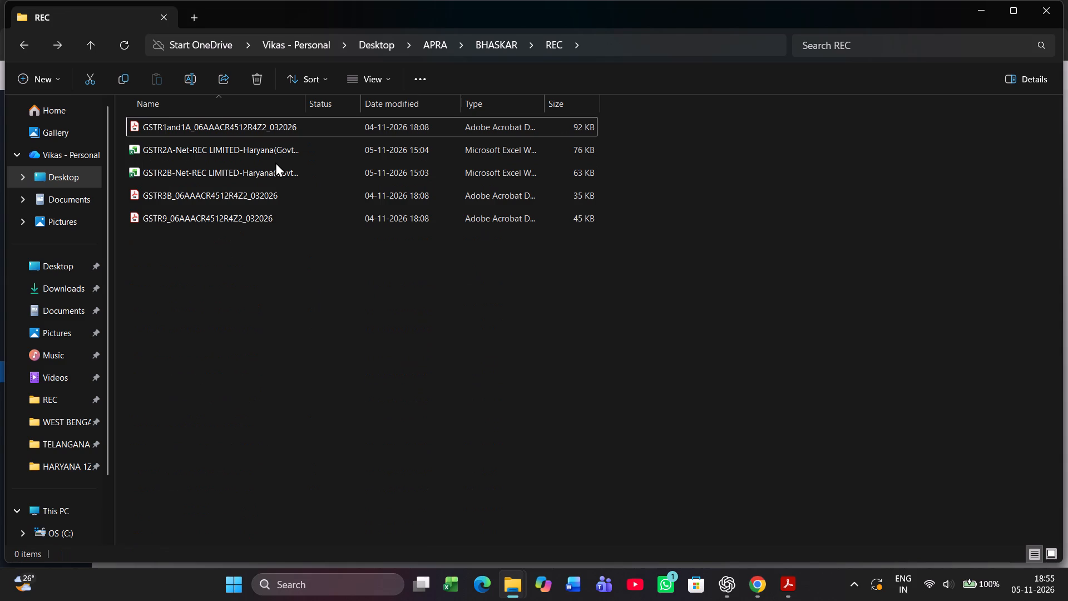
key(BackSpace)
Go up to the BHASKAR folder and bring up the compression options for the REC folder.
key(BackSpace)
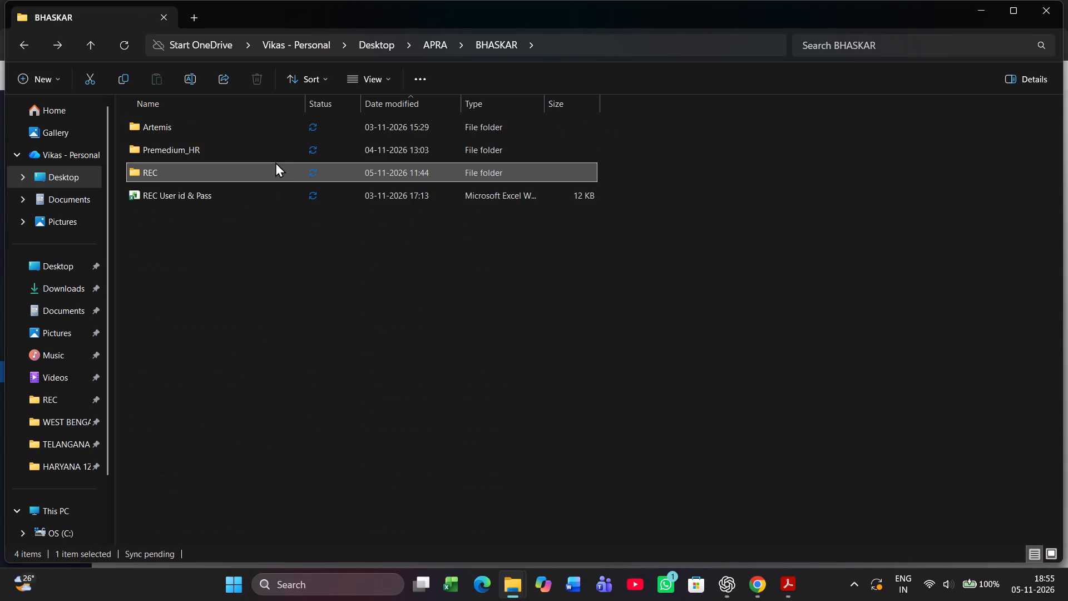
right_click(270, 170)
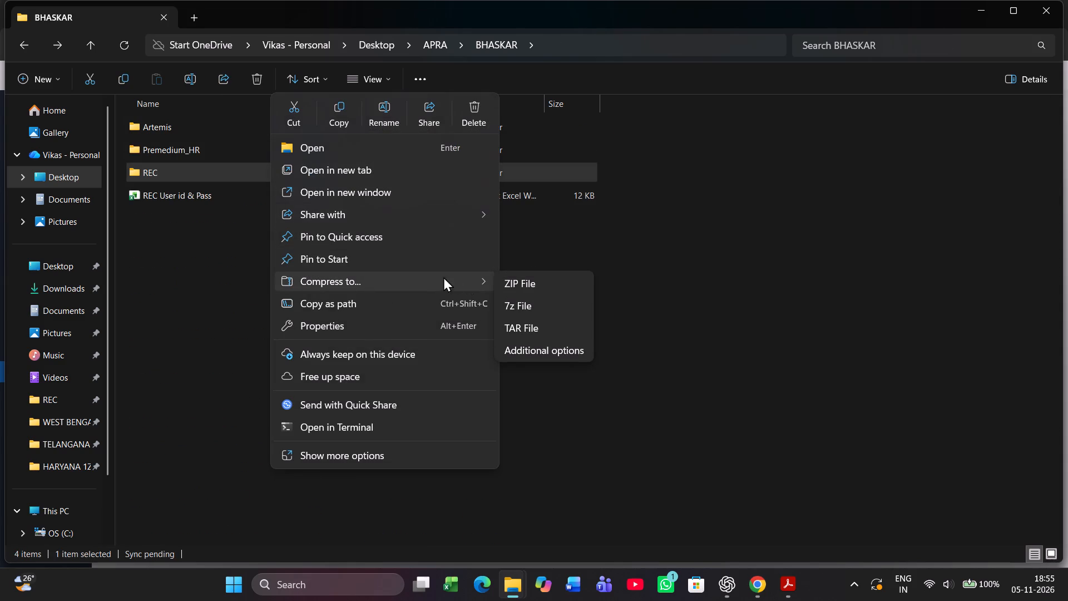
Compress the REC folder into a ZIP file in the BHASKAR folder, keeping the default name REC.
click(513, 283)
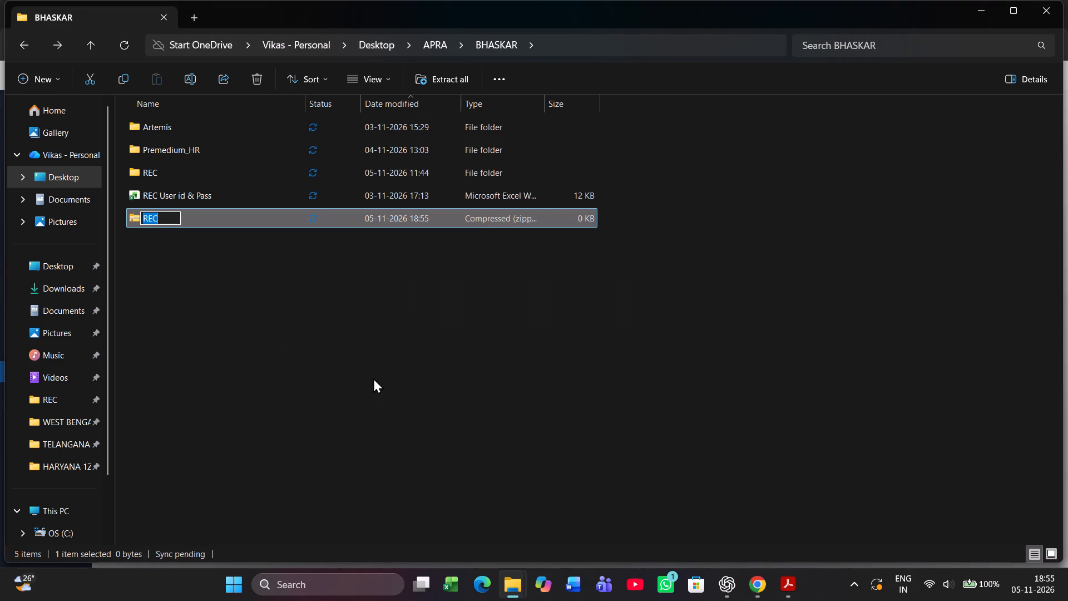
click(315, 304)
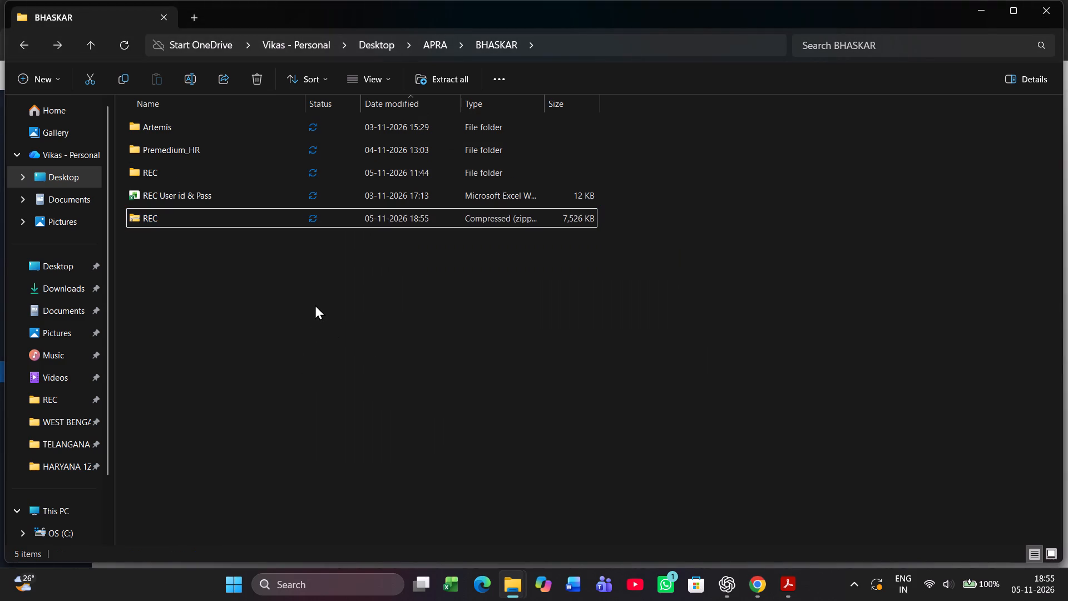
Switch to WhatsApp.
click(662, 589)
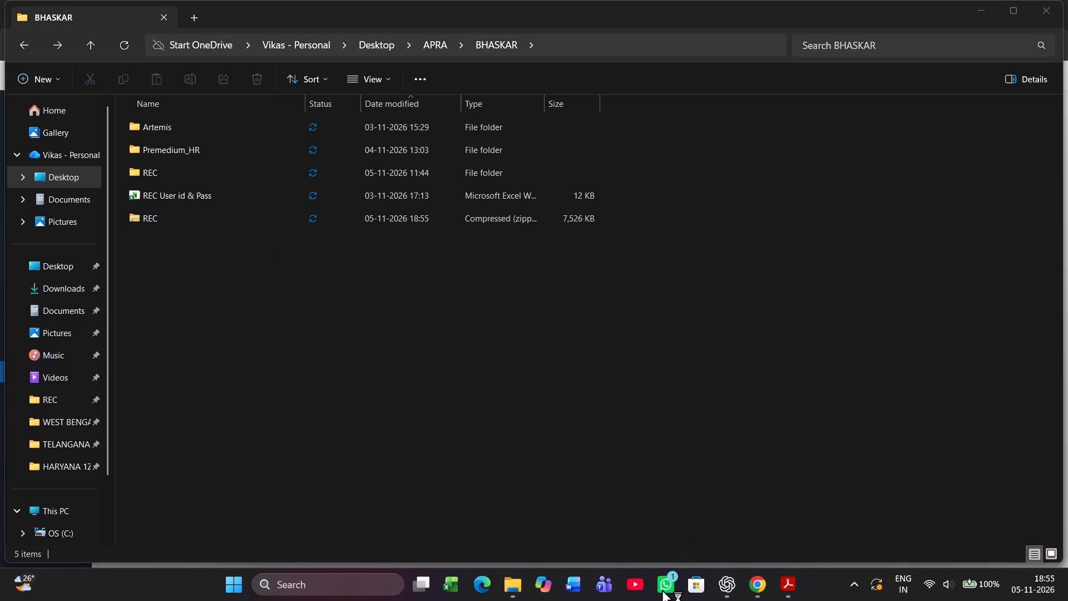
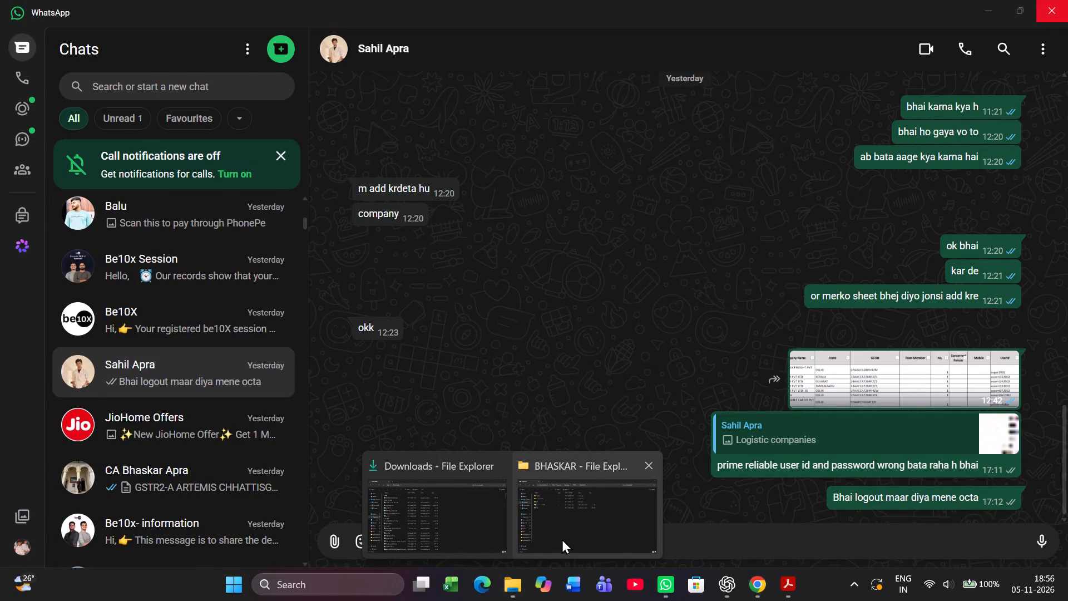
Switch to the BHASKAR folder in File Explorer and select the compressed REC ZIP file.
click(563, 537)
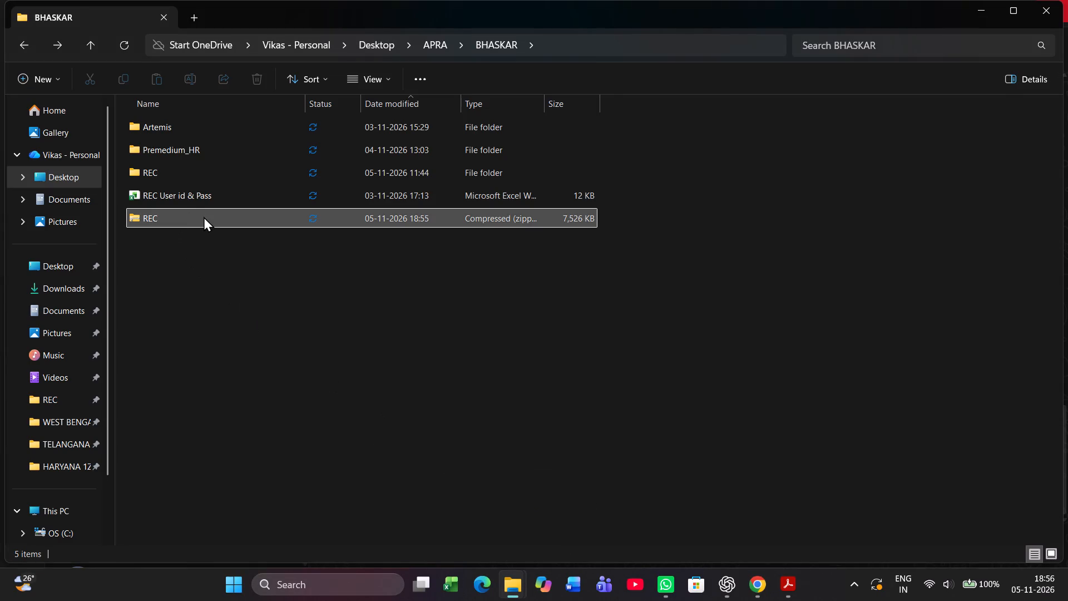
drag(204, 216, 480, 430)
click(480, 430)
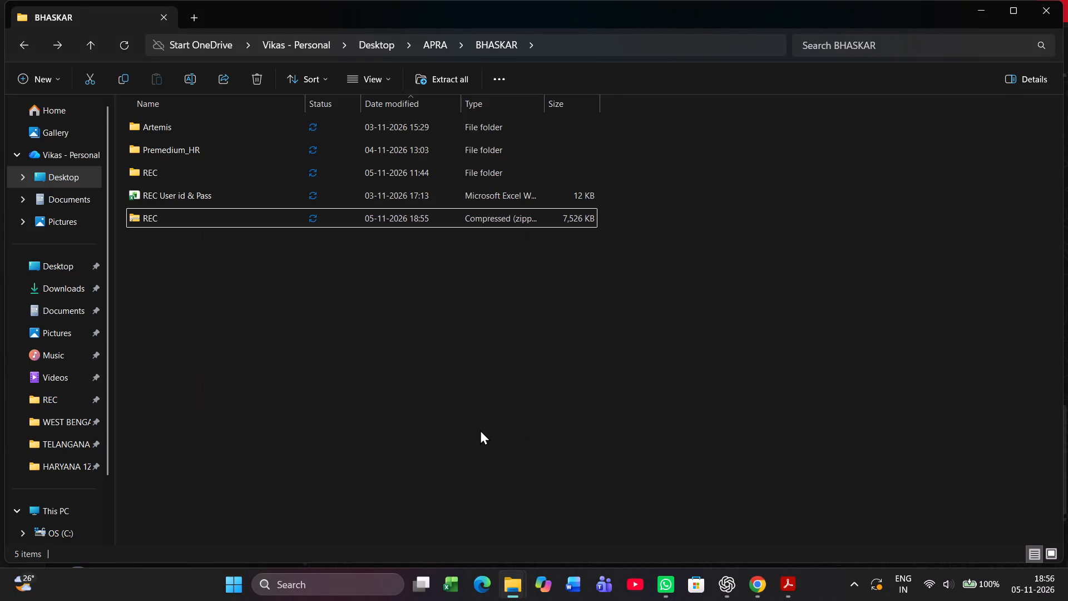
drag(194, 214, 362, 297)
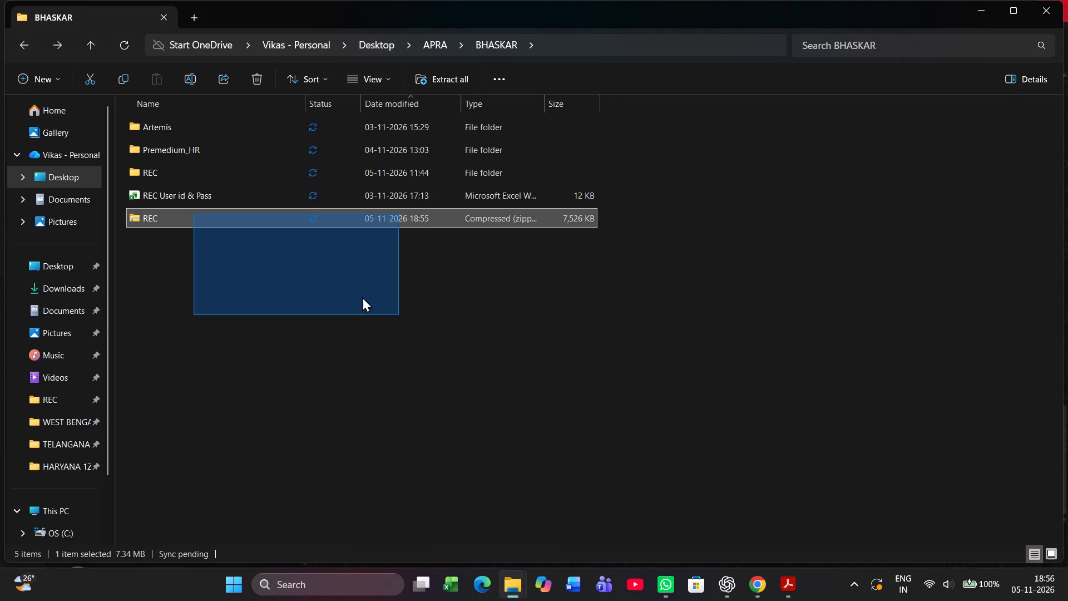
drag(362, 297, 352, 288)
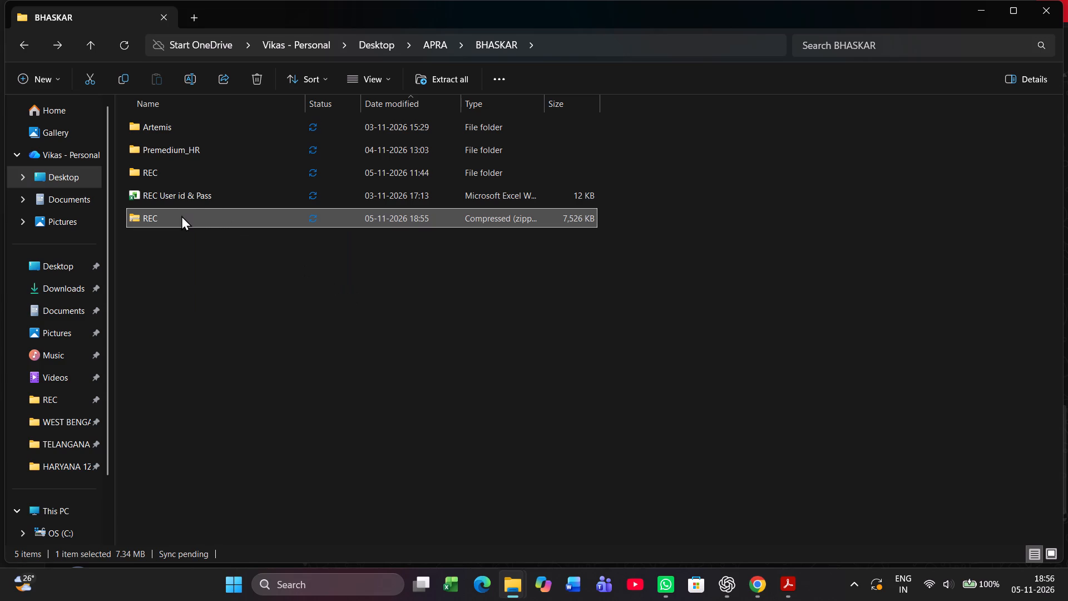
click(236, 219)
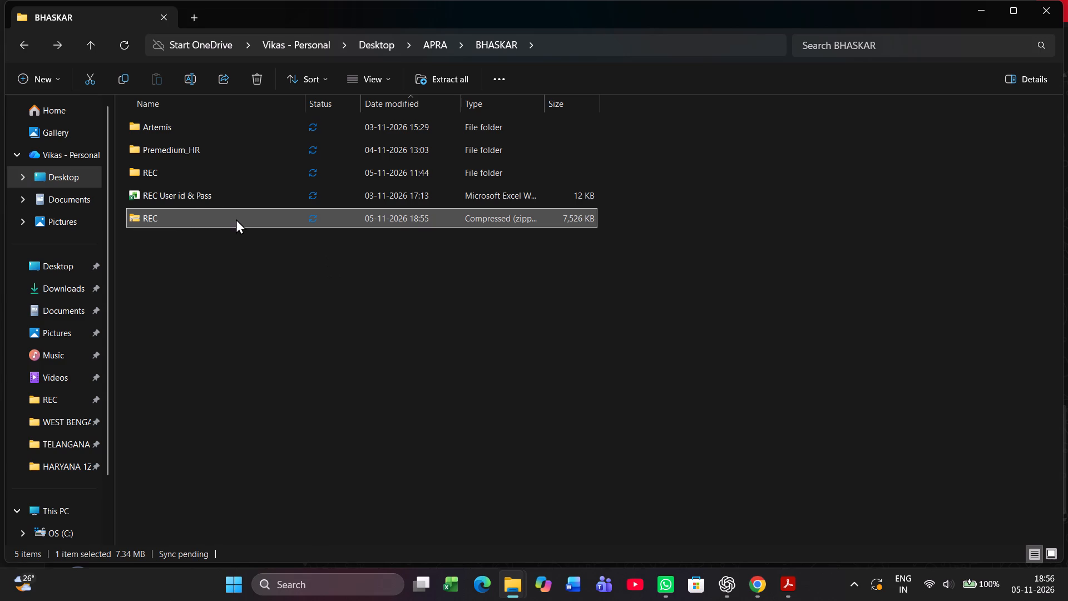
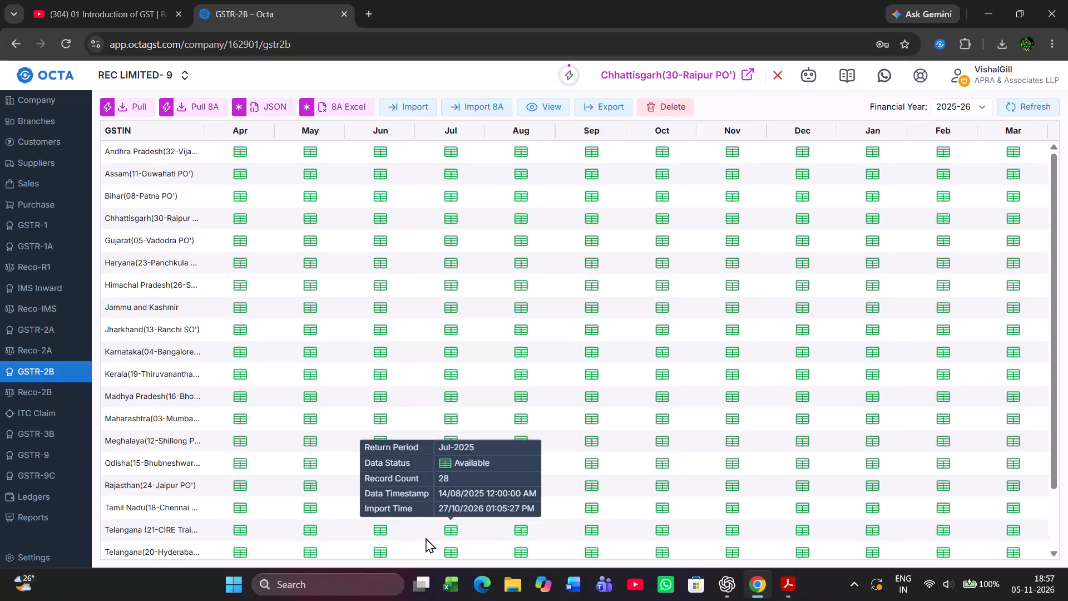
Open the signed-in user's account options in Octa.
click(1012, 83)
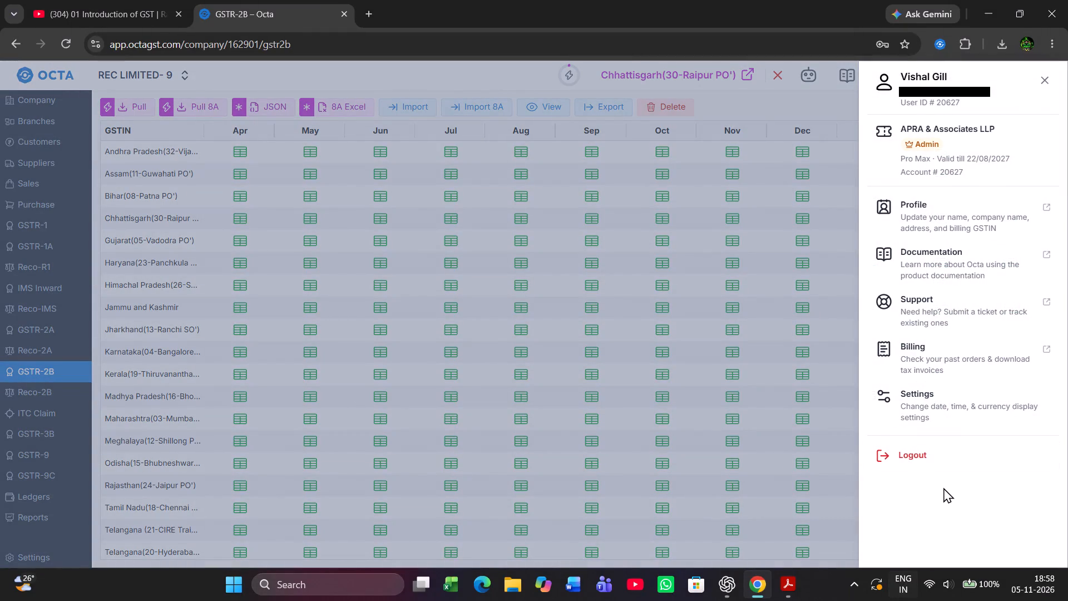
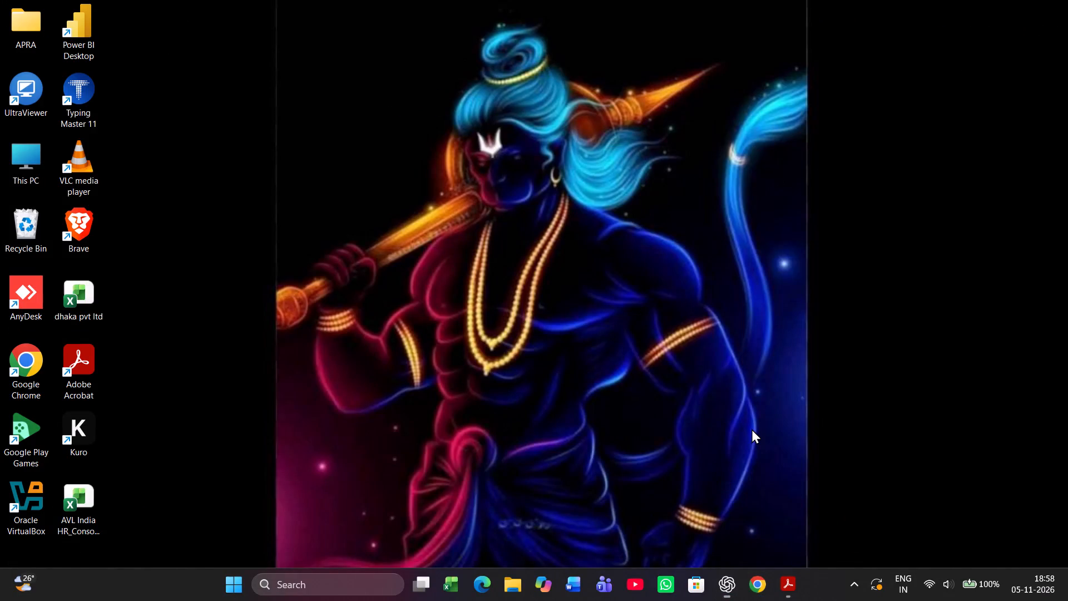
Review the actions offered in the Shut Down Windows dialog, such as Sign out and Sleep, and dismiss it without choosing one.
key(alt+F4)
key(alt+F4)
key(alt+F4)
click(579, 390)
key(alt+F4)
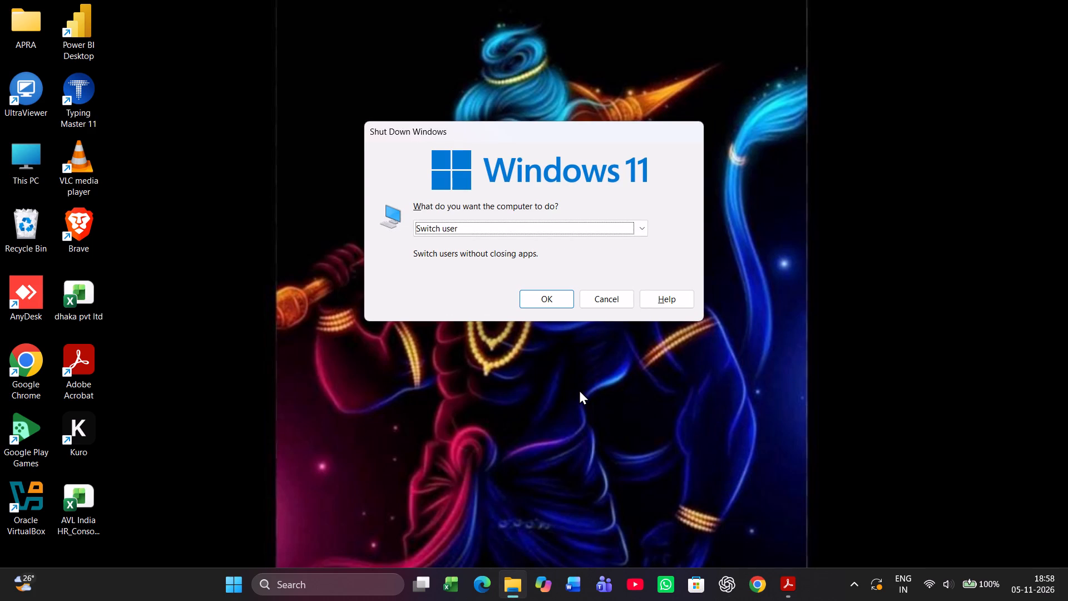
key(Down)
key(Down)
key(Down)
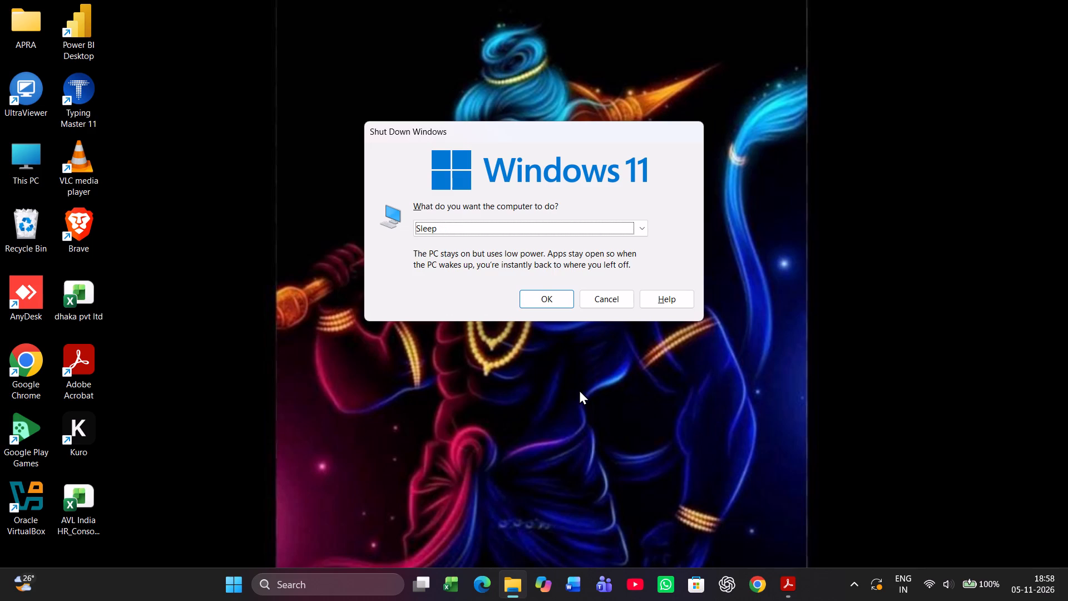
key(Up)
key(Up)
key(Up)
key(Down)
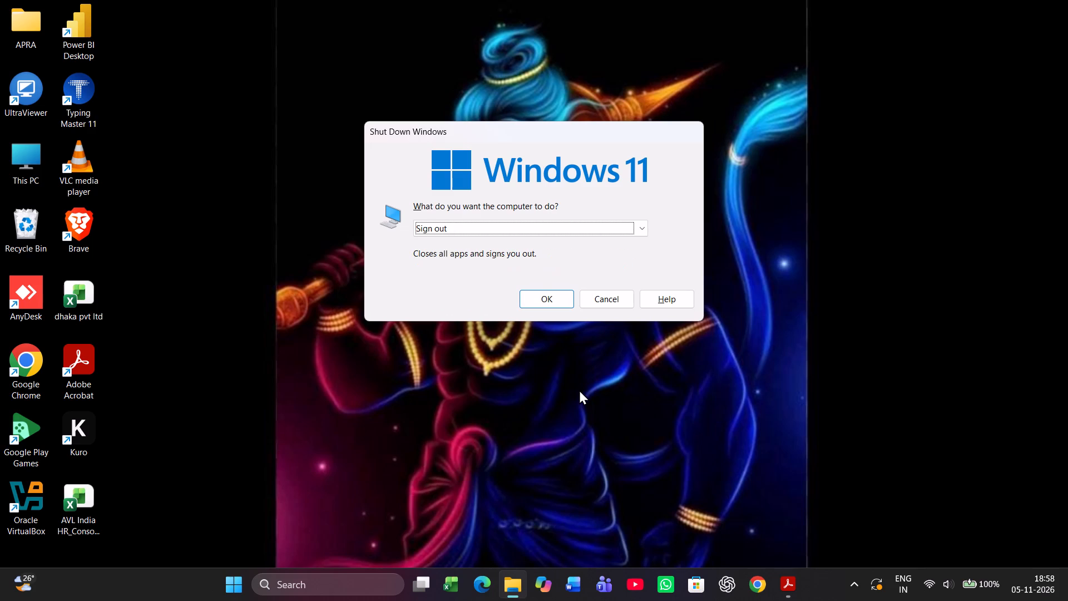
key(Down)
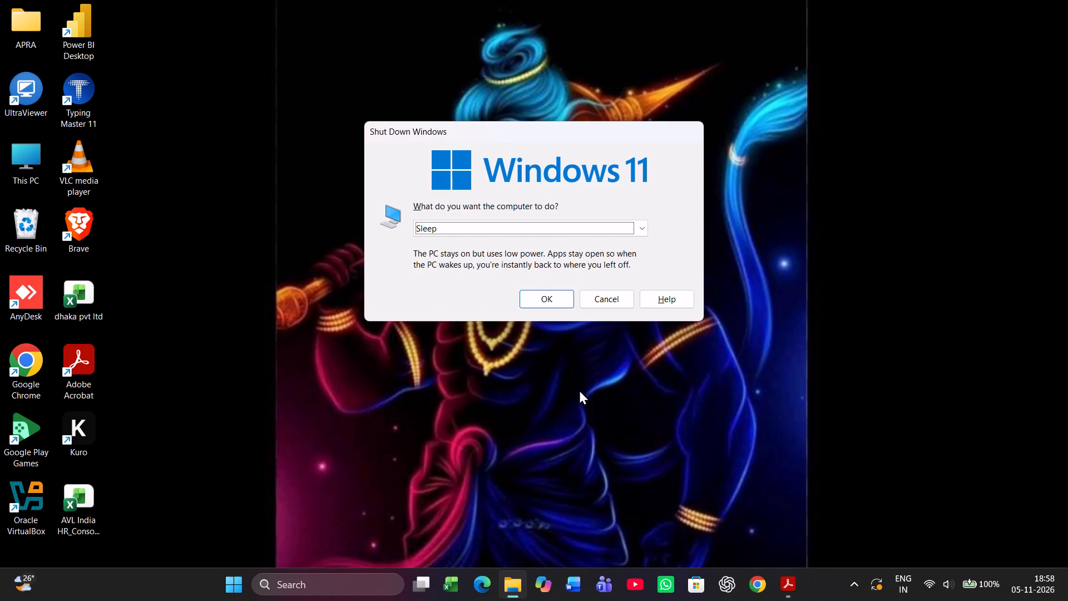
click(777, 340)
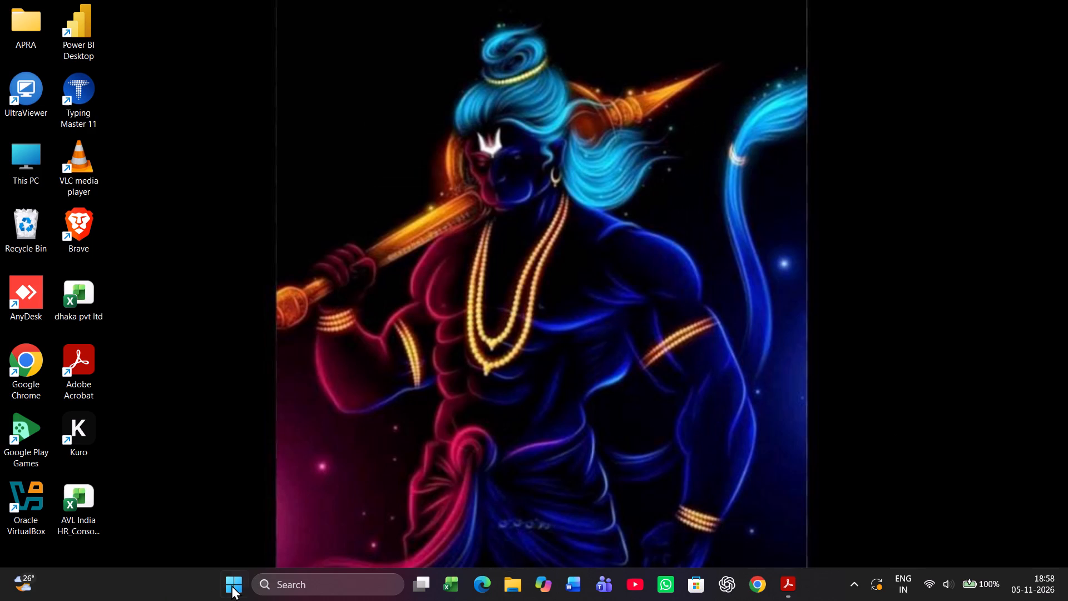
Check the computer's power options for shutting down or restarting, without choosing one.
click(232, 589)
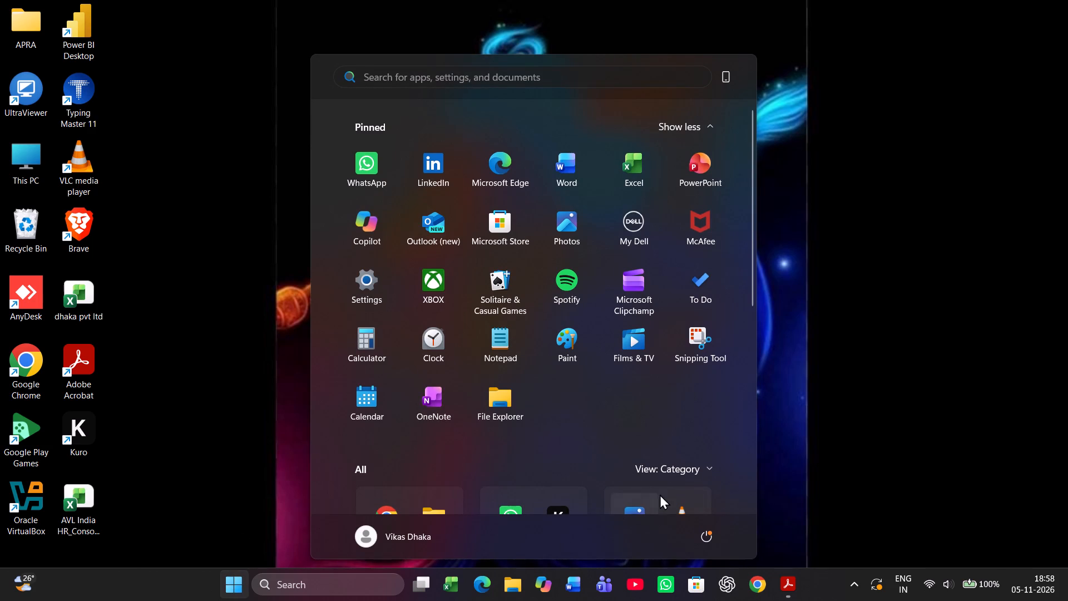
click(698, 534)
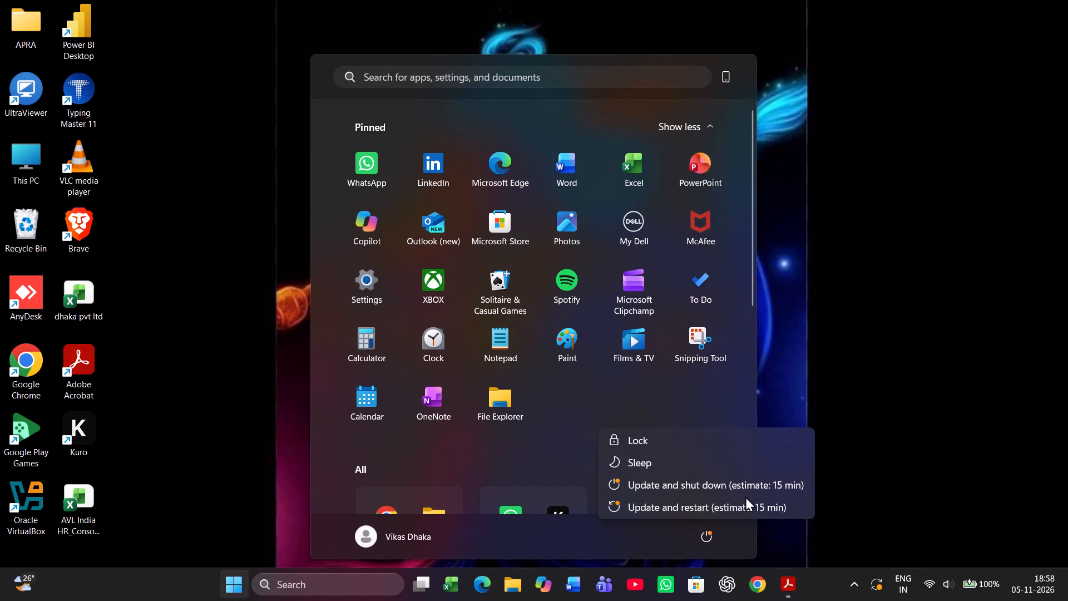
click(857, 448)
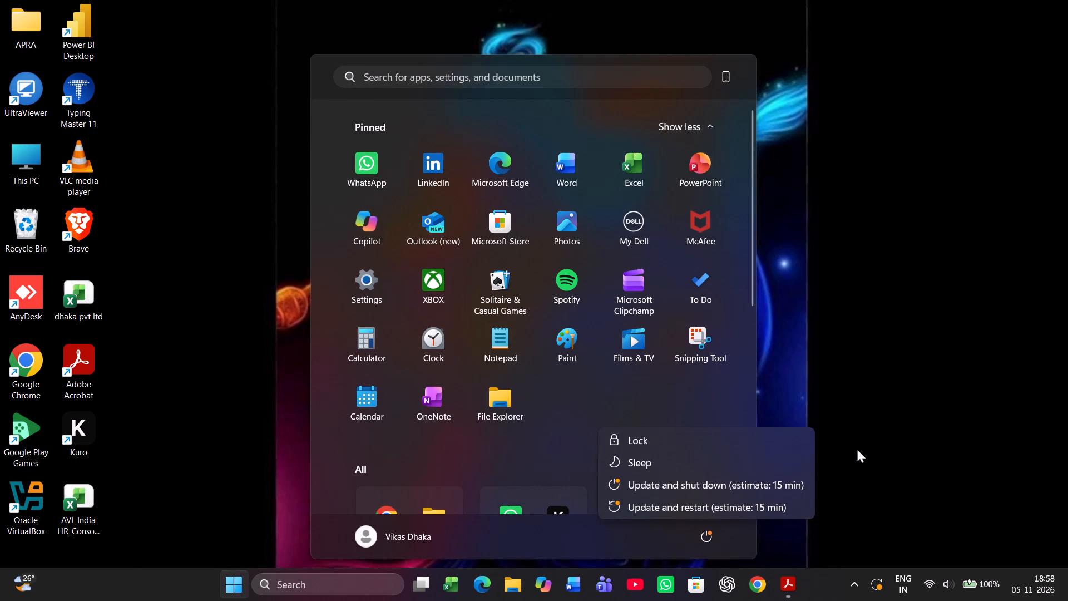